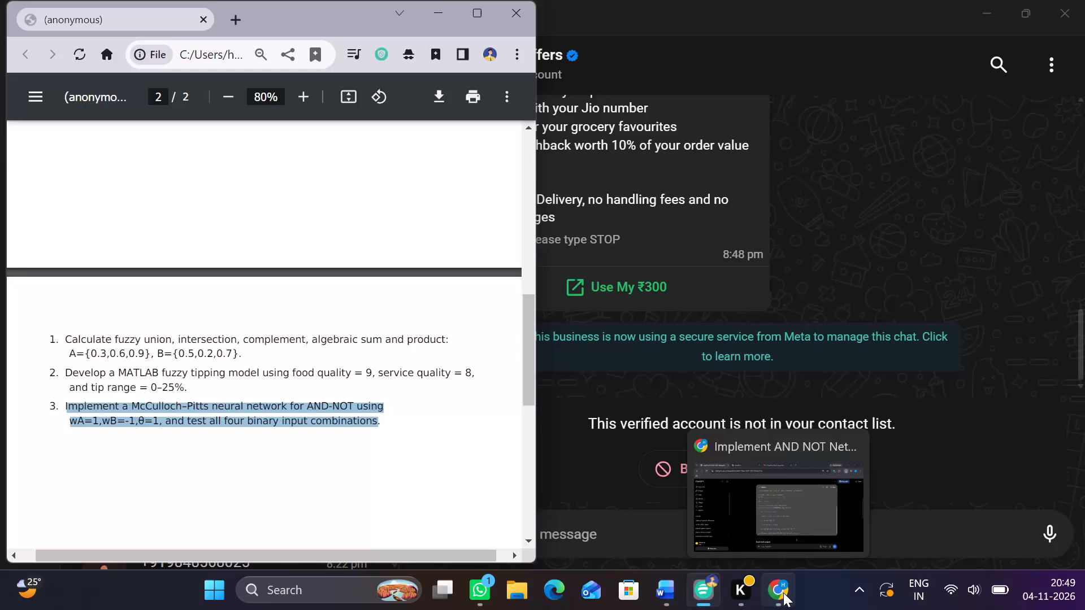
Open the downloaded SC_body_merged report from Chrome in Word and enable editing.
left_click(783, 592)
double_click(820, 90)
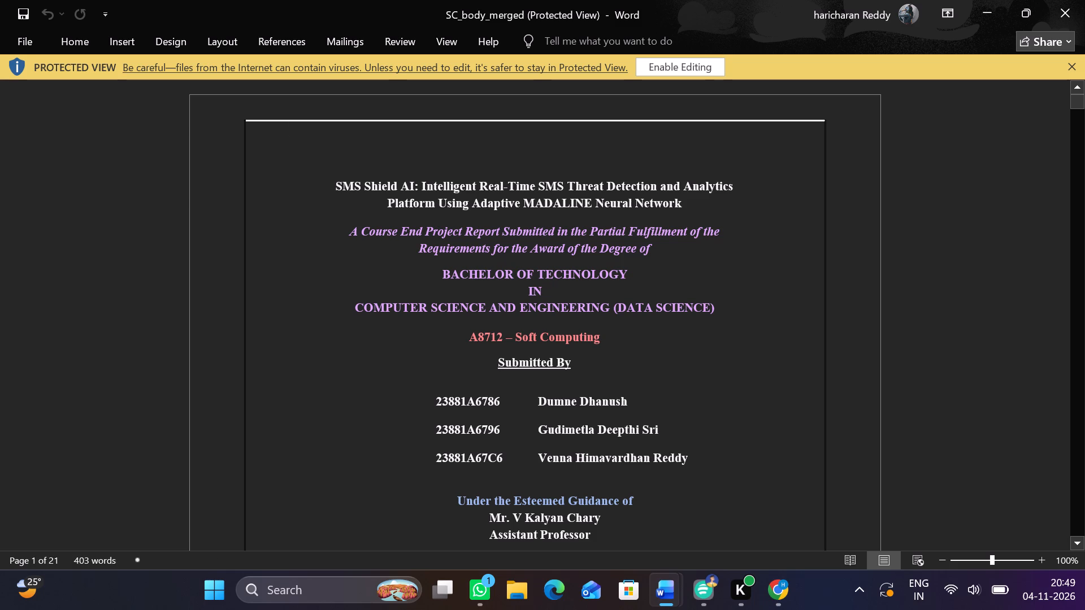
left_click(502, 399)
left_click(690, 63)
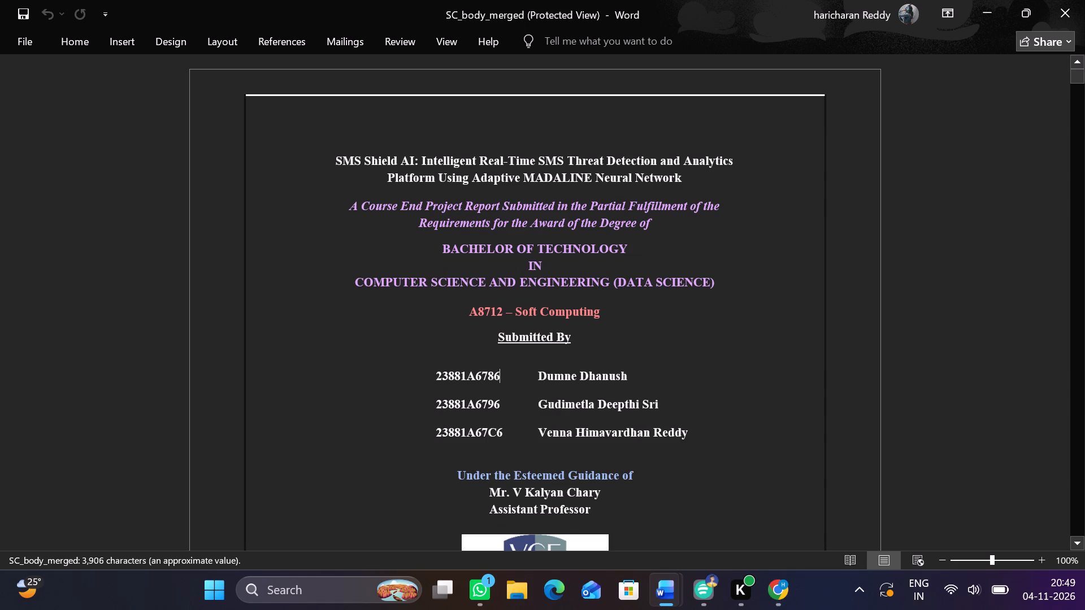
key("BackSpace")
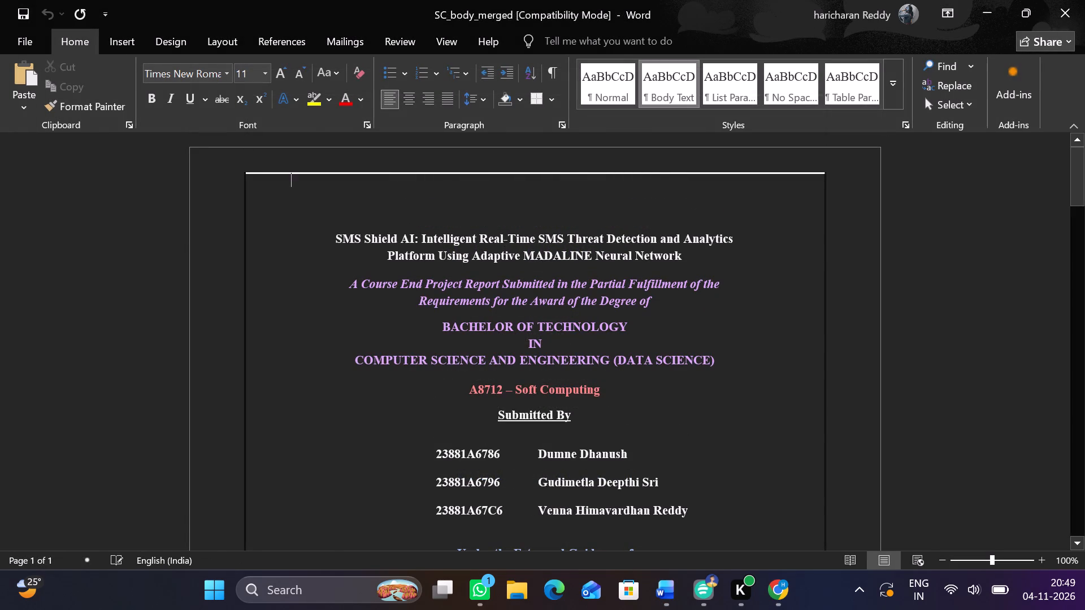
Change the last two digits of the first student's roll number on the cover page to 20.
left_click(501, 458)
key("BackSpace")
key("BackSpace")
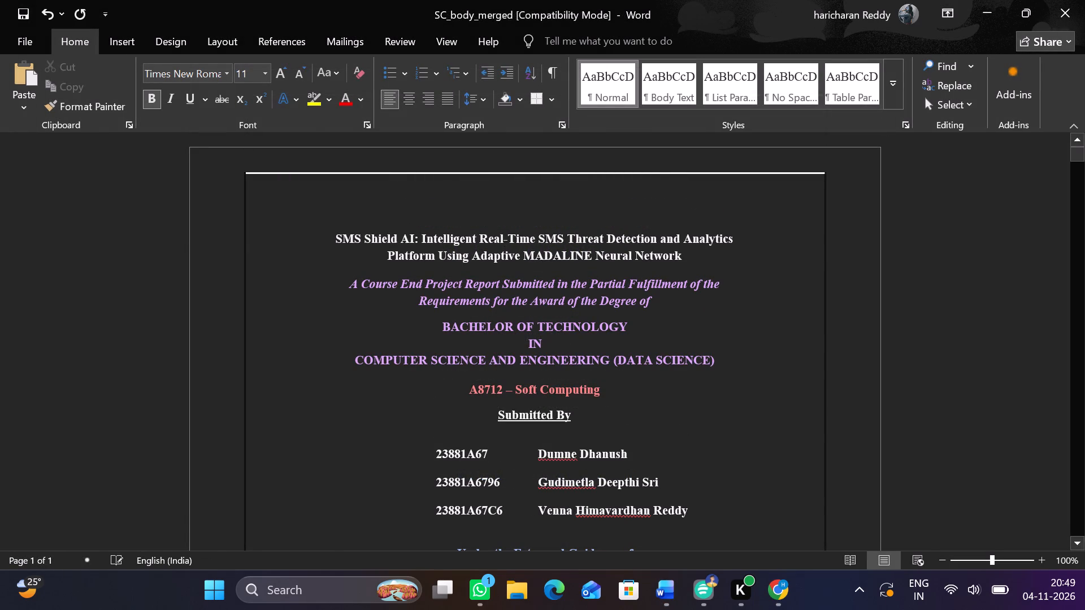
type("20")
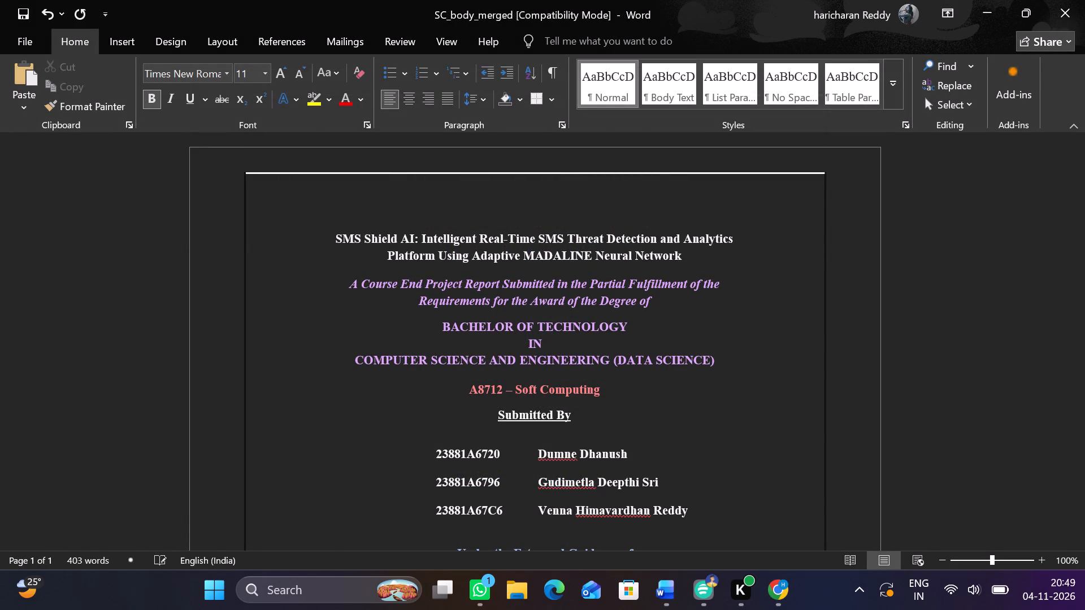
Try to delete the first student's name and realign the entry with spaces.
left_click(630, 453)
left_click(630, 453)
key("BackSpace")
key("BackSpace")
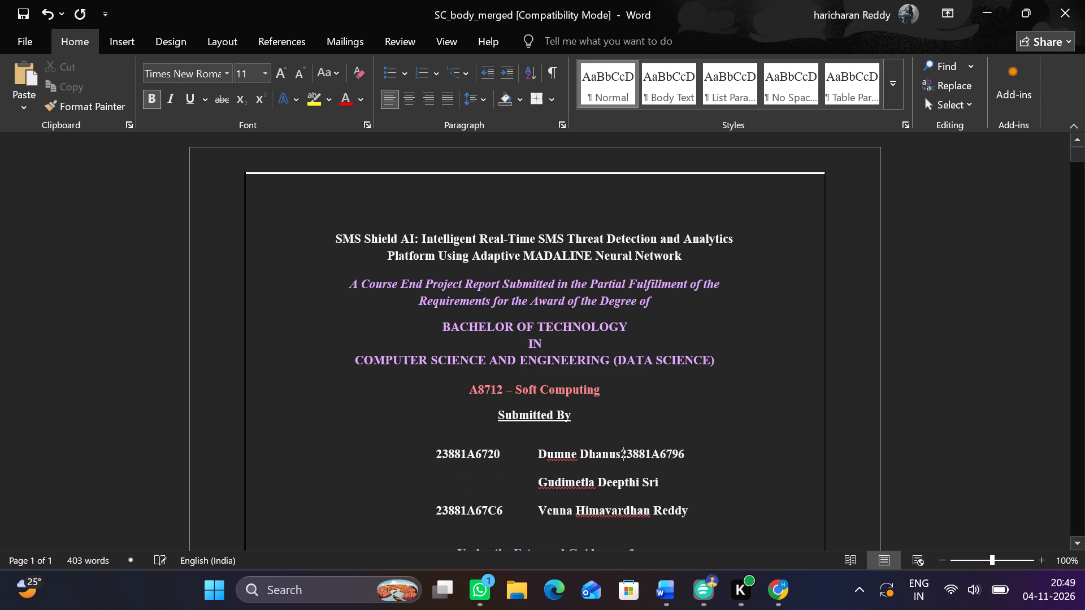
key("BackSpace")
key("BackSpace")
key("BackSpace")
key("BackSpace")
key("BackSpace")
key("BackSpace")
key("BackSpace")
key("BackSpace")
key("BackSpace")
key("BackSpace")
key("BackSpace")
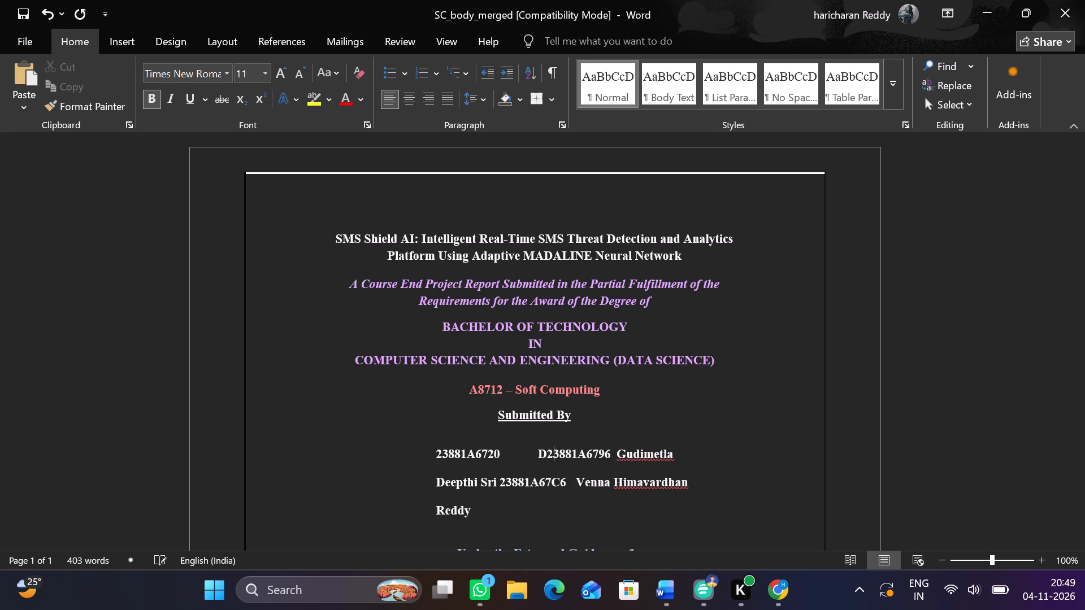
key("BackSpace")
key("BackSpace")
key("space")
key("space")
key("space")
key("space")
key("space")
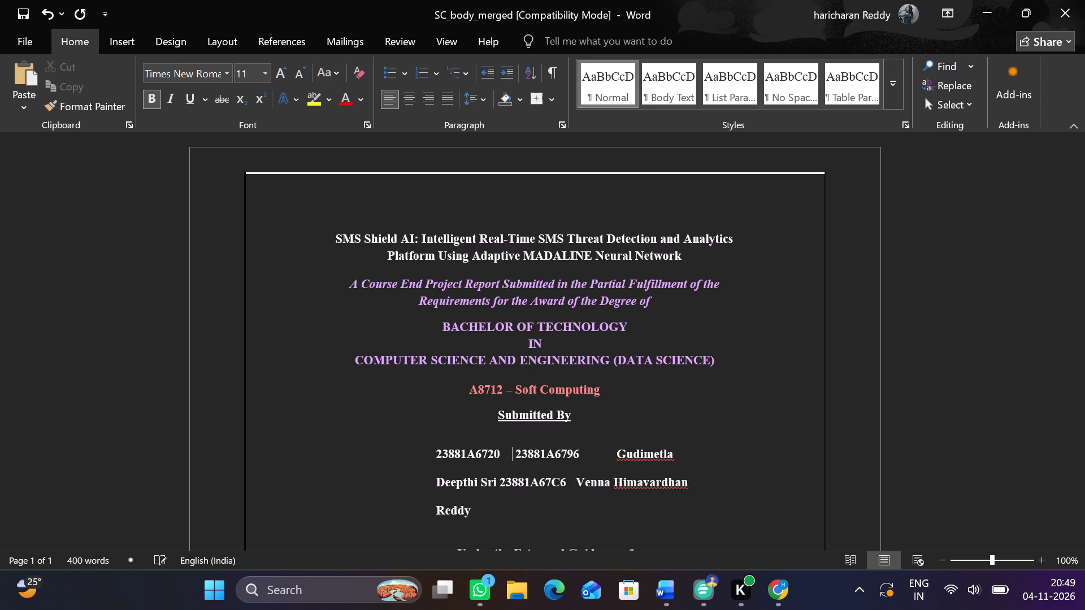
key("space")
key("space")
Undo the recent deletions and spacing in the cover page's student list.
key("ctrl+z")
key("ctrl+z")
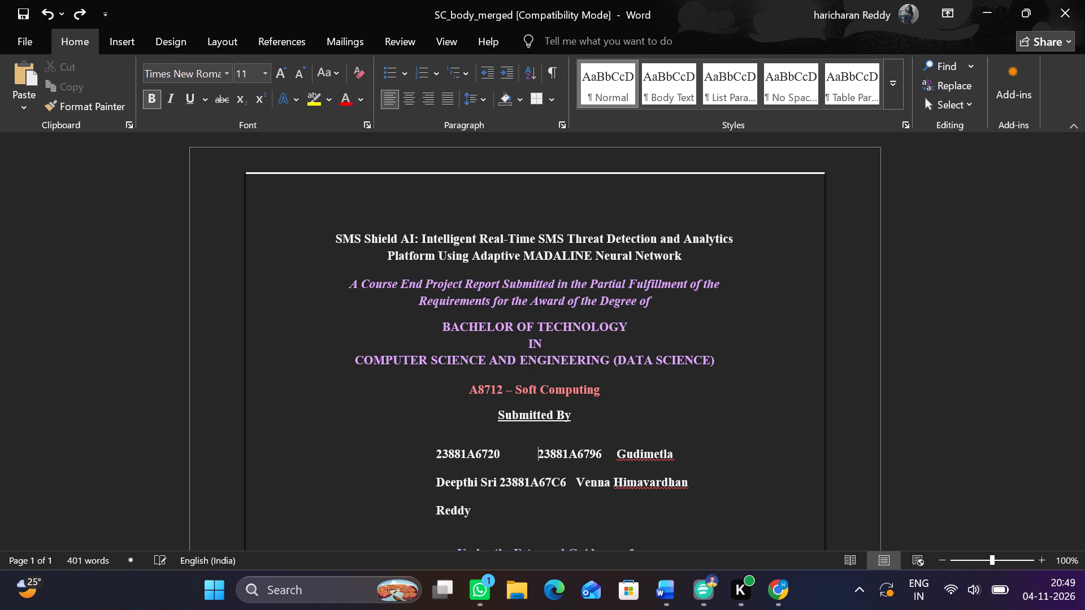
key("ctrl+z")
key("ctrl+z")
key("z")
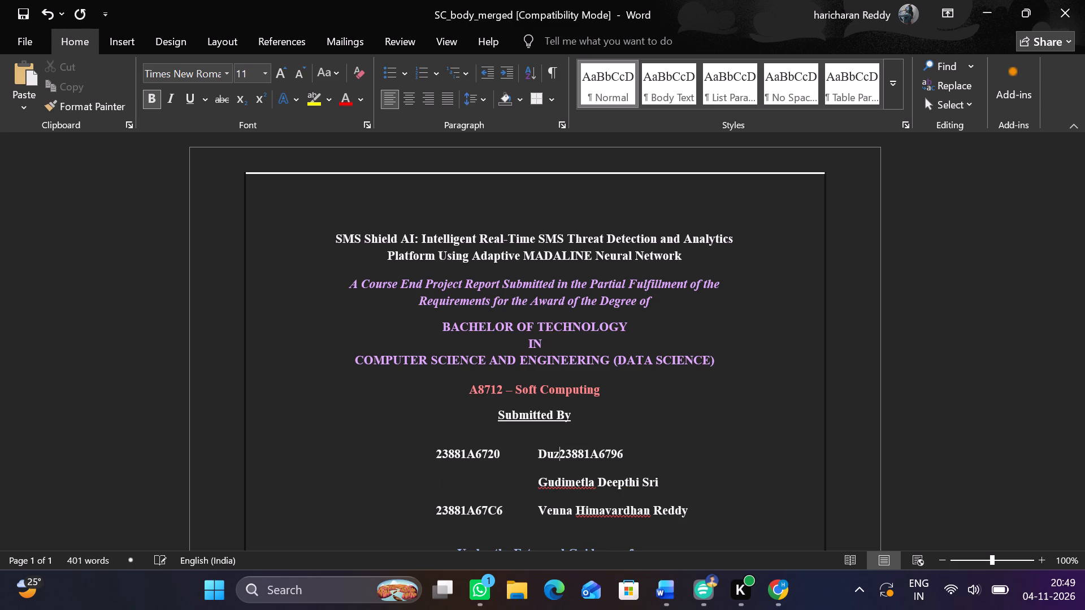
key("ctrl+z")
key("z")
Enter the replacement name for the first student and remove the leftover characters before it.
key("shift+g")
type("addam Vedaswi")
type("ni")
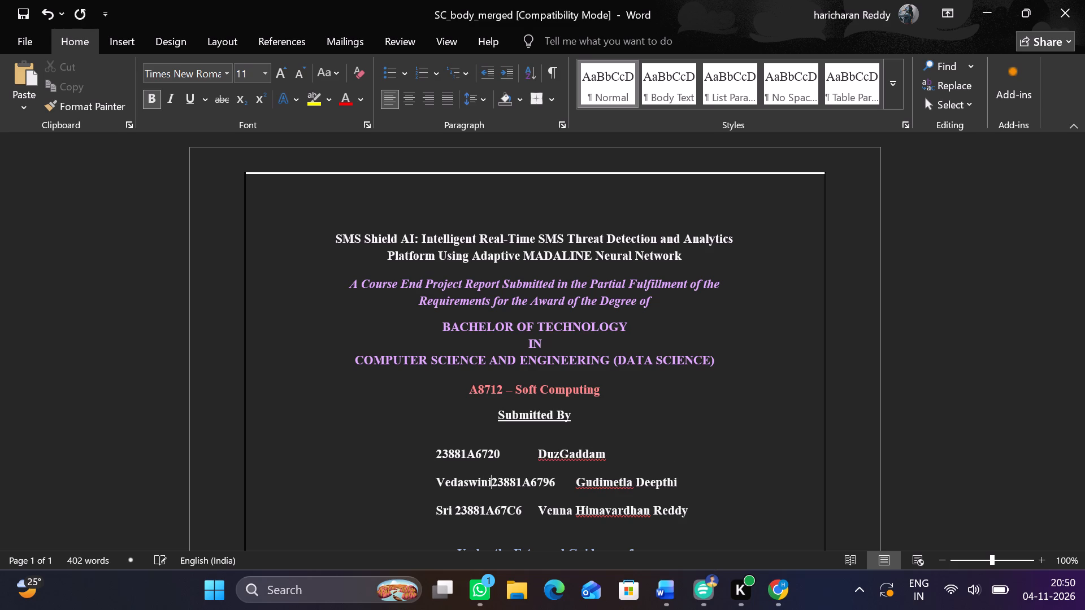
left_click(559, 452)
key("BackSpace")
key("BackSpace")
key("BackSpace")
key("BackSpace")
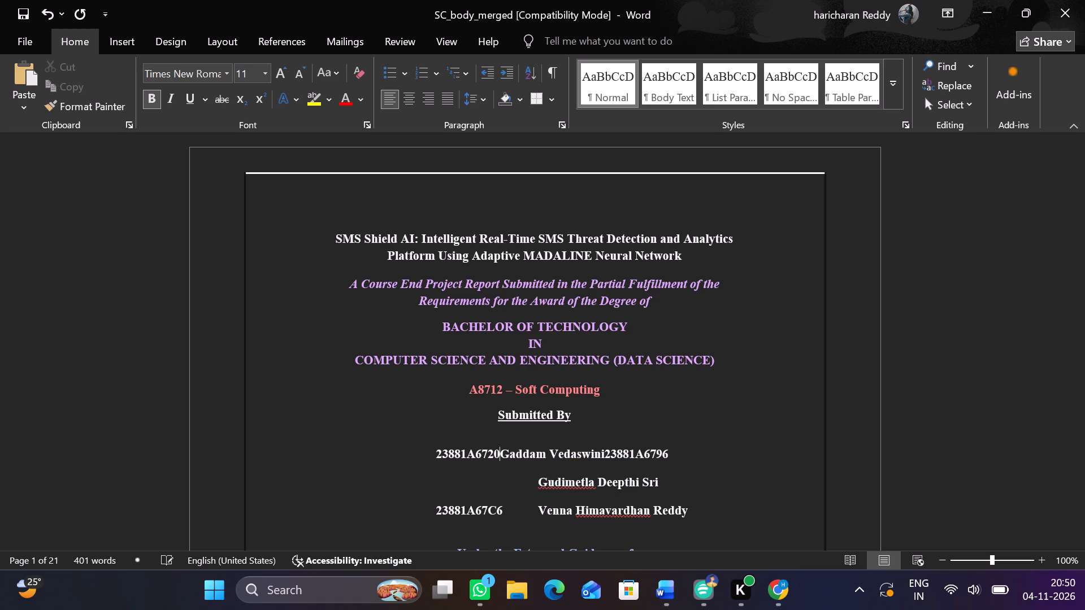
Insert seven spaces between the first student's roll number and name on the cover page.
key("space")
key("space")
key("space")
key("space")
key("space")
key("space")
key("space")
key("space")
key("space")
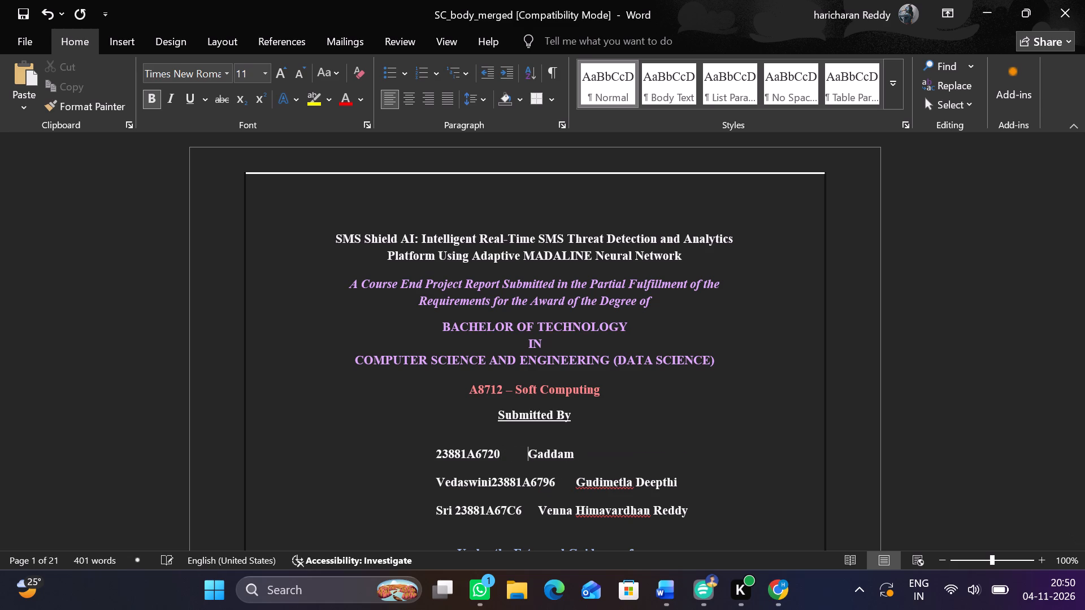
key("BackSpace")
key("BackSpace")
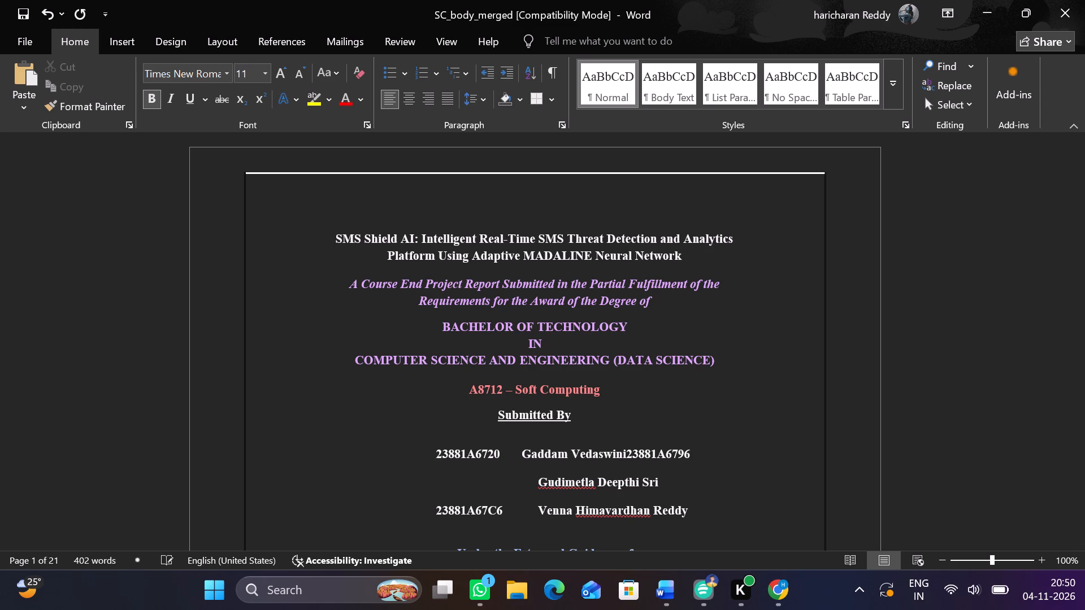
Move the second student's entry onto its own line after the first student's name.
left_click(629, 451)
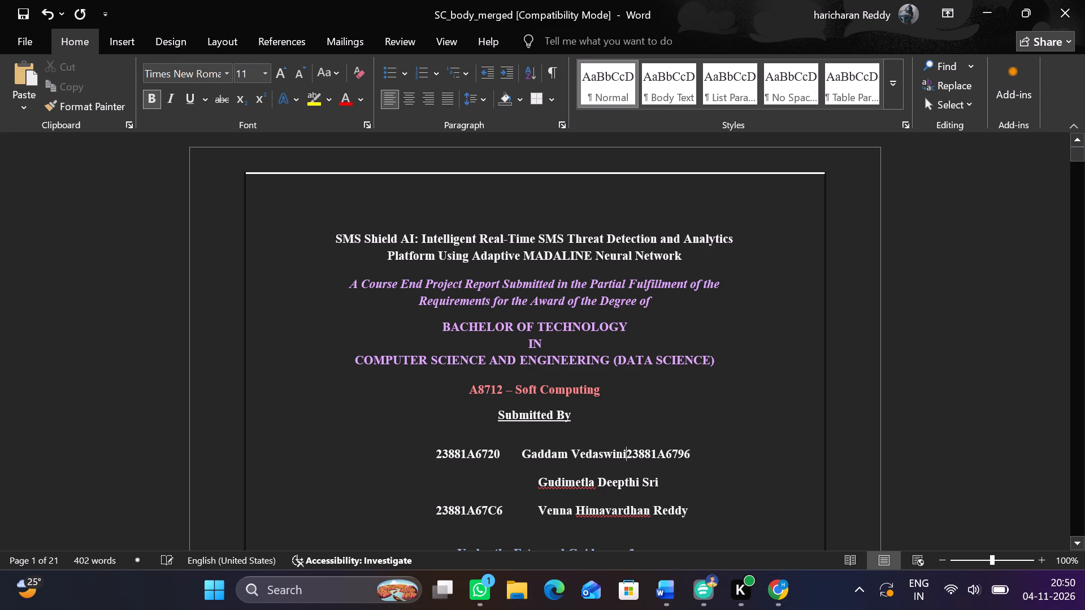
key("Return")
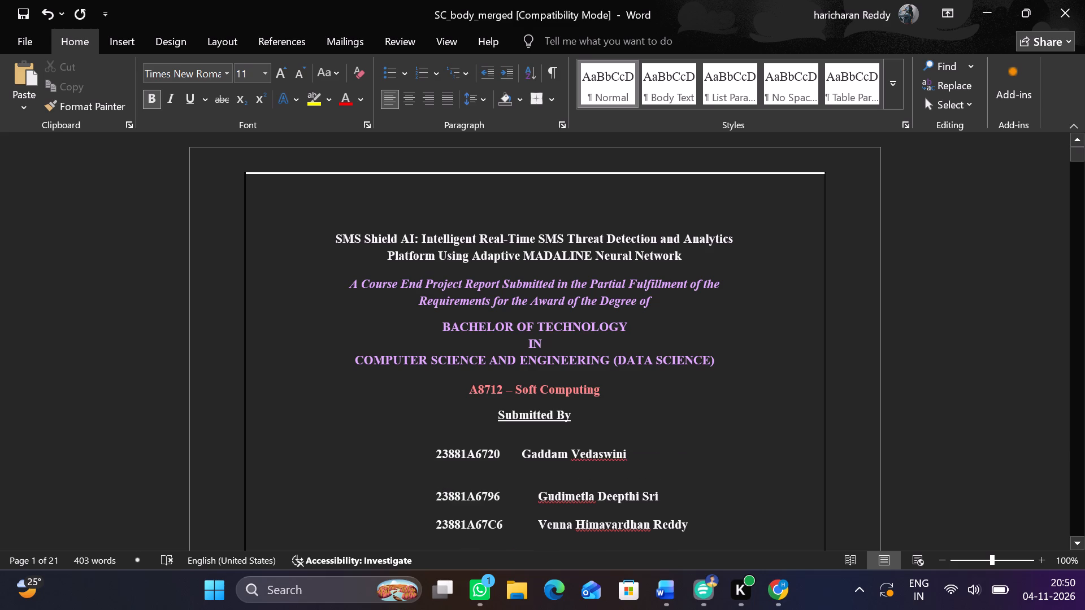
key("BackSpace")
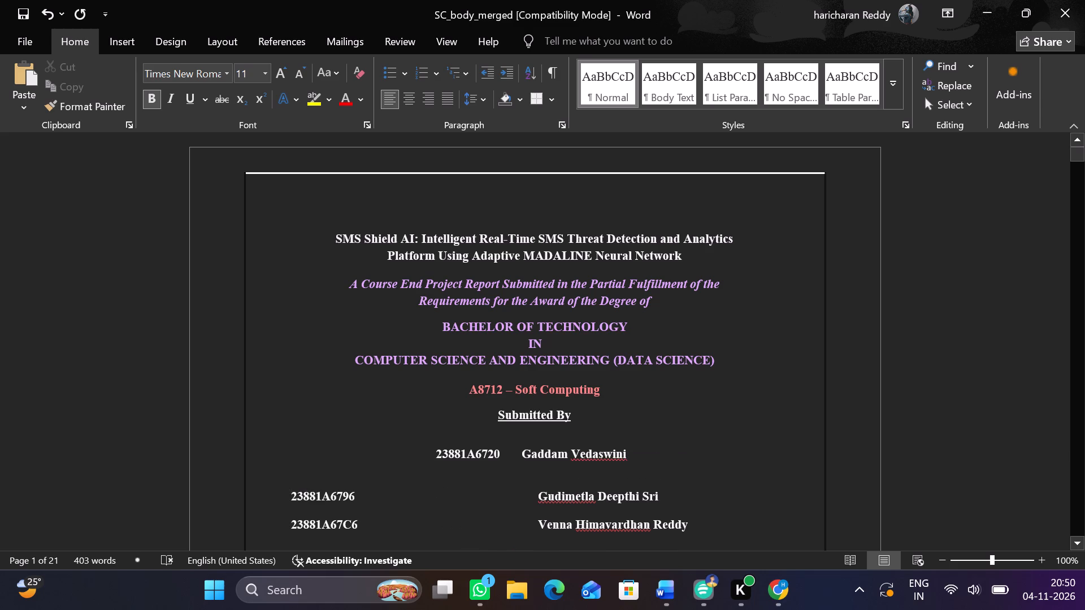
key("BackSpace")
key("Return")
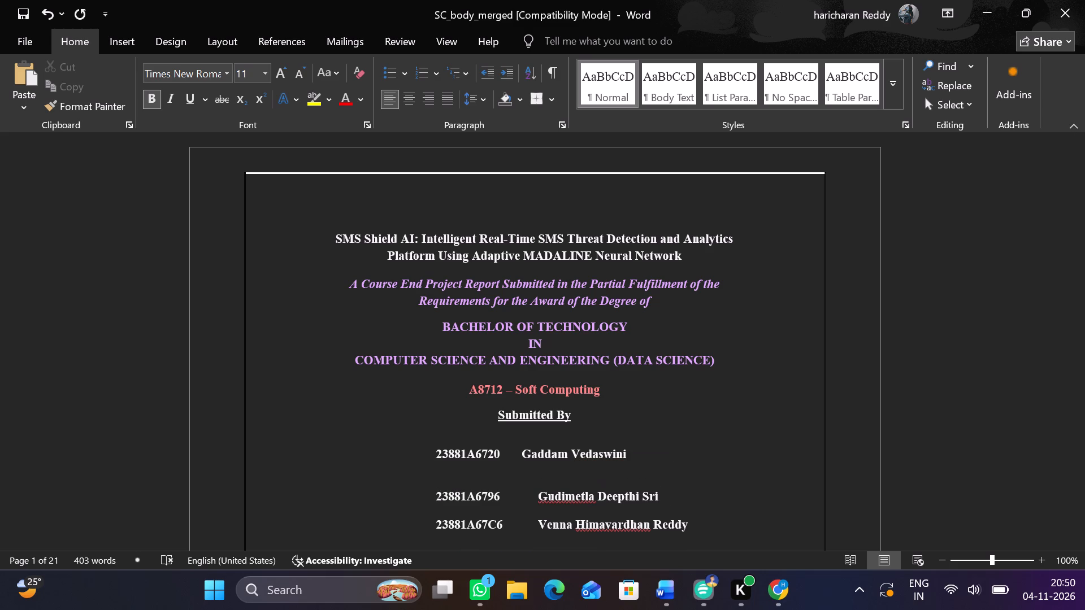
Change the last two digits of the second student's roll number to 34.
scroll(442, 486, "down", 1)
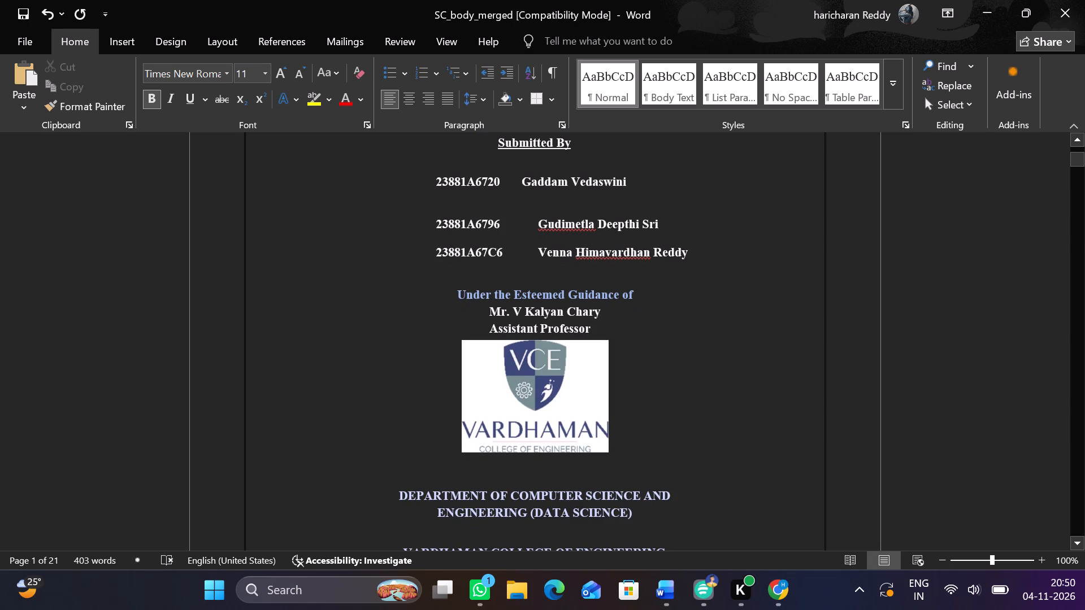
left_click(501, 221)
key("BackSpace")
key("BackSpace")
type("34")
Replace the last two characters of the third student's roll number with 58.
left_click(502, 249)
key("BackSpace")
key("BackSpace")
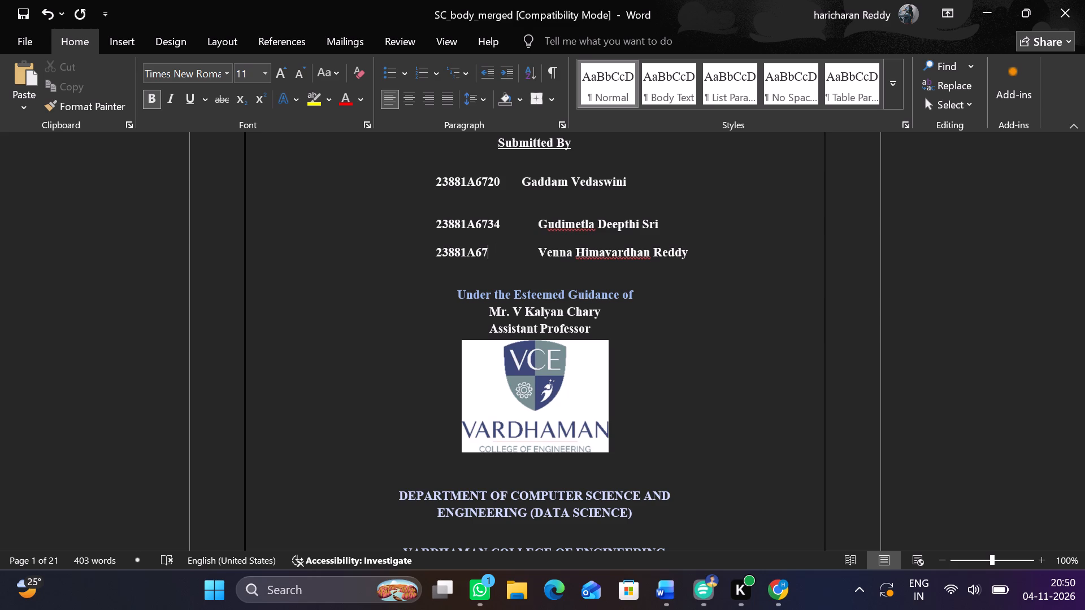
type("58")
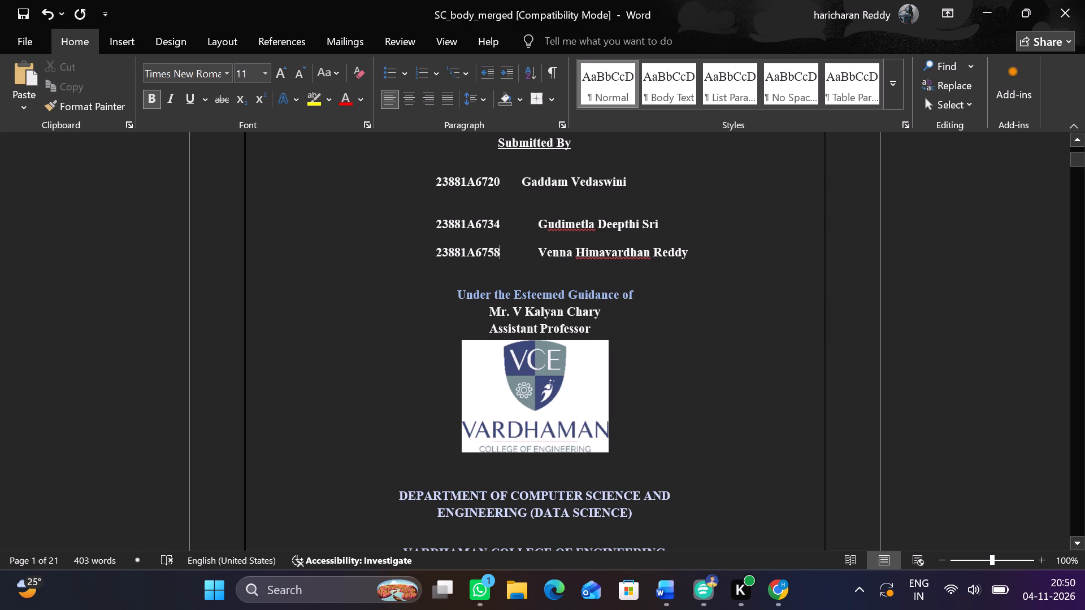
Delete the second student's full name from the cover page's student list.
left_click(669, 223)
key("BackSpace")
key("BackSpace")
key("BackSpace")
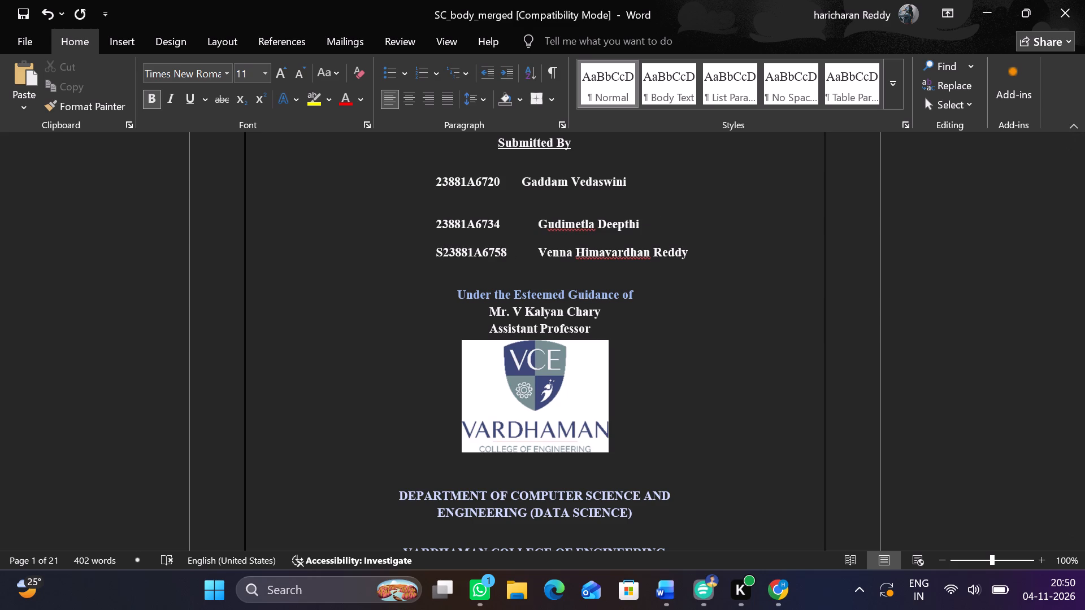
key("BackSpace")
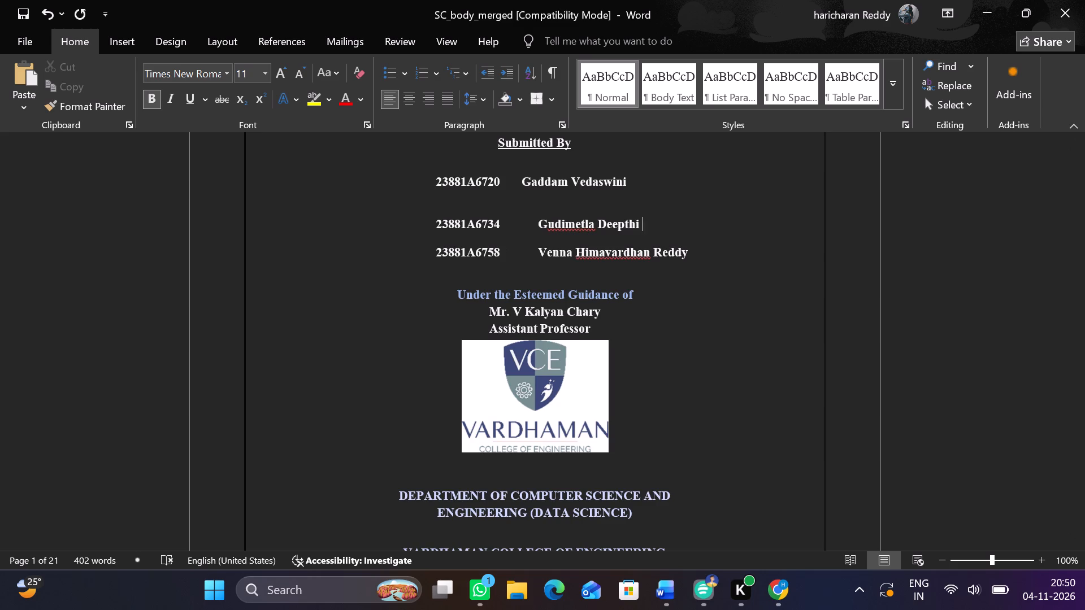
key("BackSpace")
key("BackSpace")
key("BackSpace")
key("BackSpace")
key("BackSpace")
key("BackSpace")
key("BackSpace")
key("BackSpace")
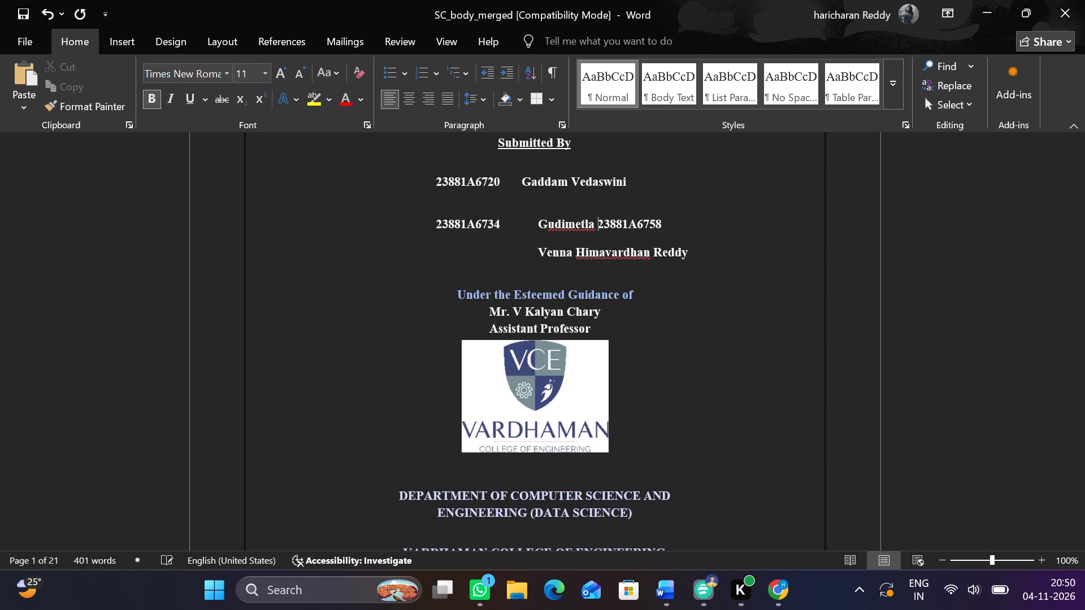
key("BackSpace")
key("BackSpace")
key("BackSpace")
key("BackSpace")
key("BackSpace")
key("BackSpace")
key("BackSpace")
key("BackSpace")
key("BackSpace")
key("BackSpace")
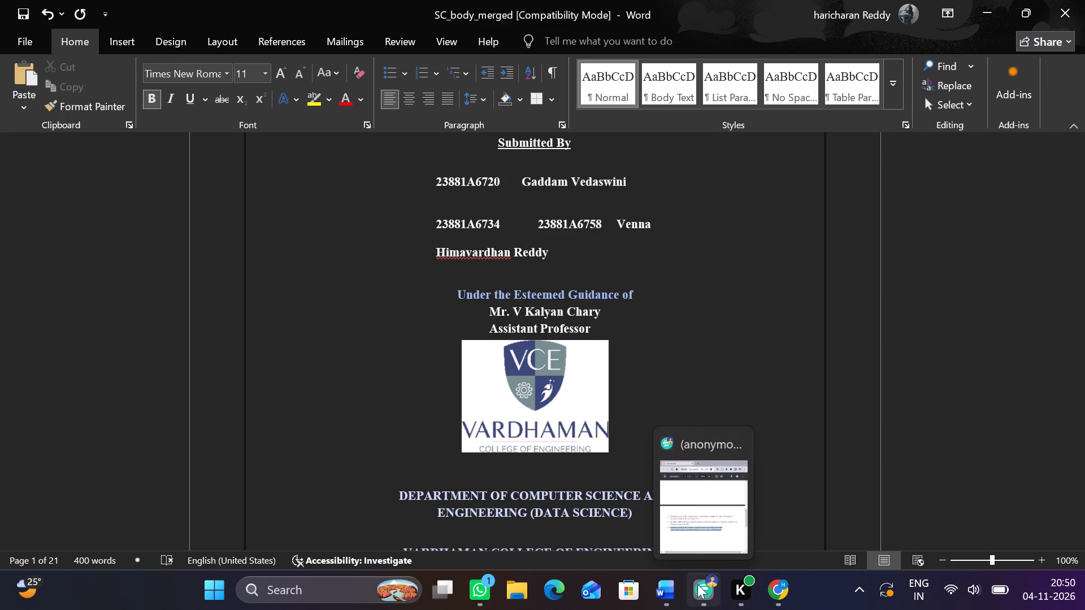
Switch to the other open SC_body_merged document window.
left_click(595, 536)
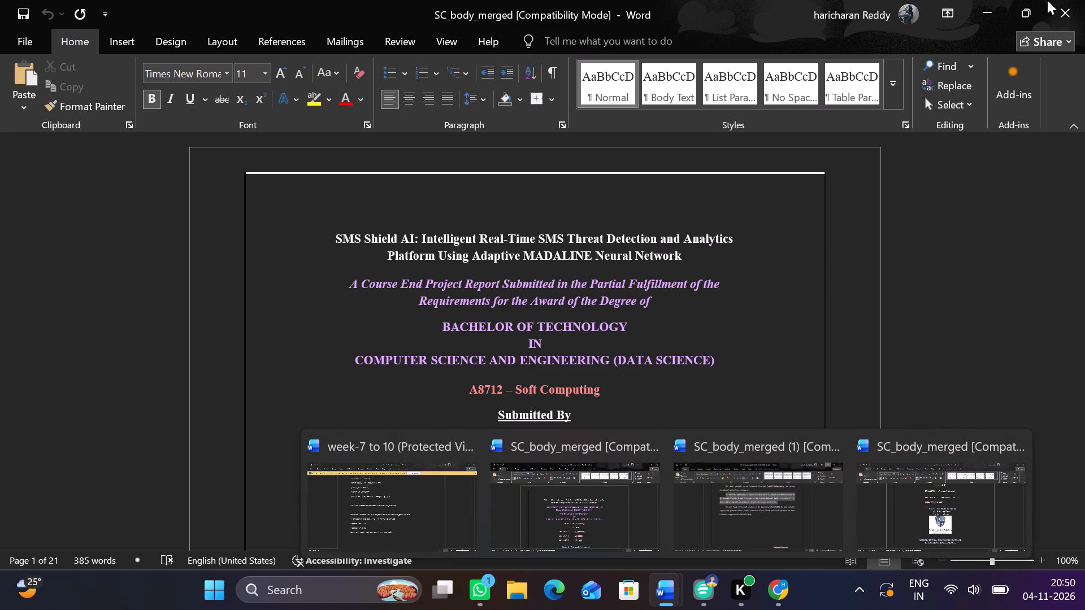
Place the two open SC_body_merged documents side by side.
left_click(1019, 13)
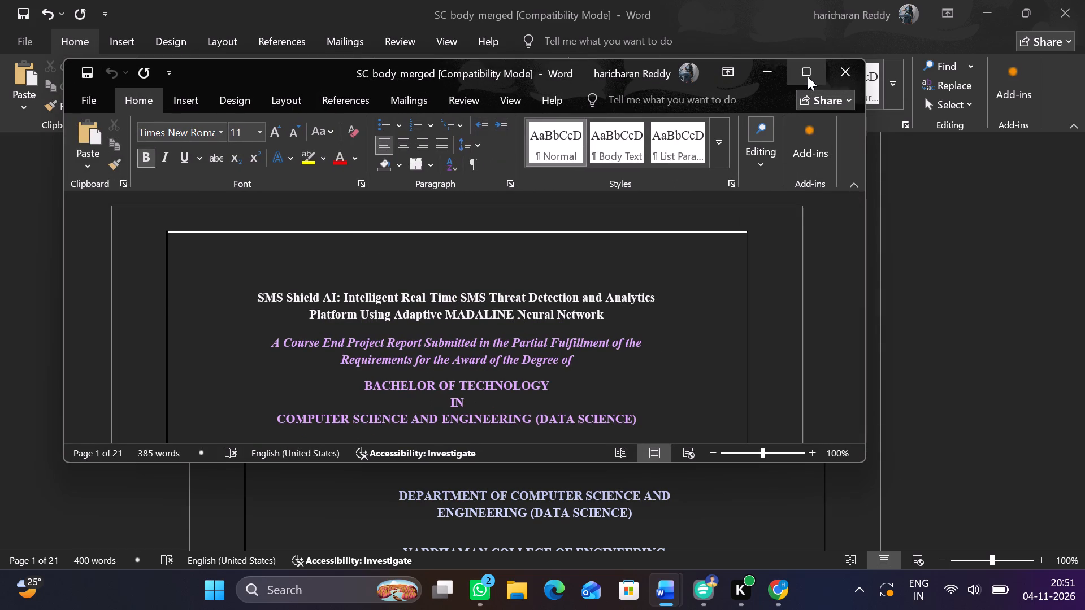
left_click(808, 75)
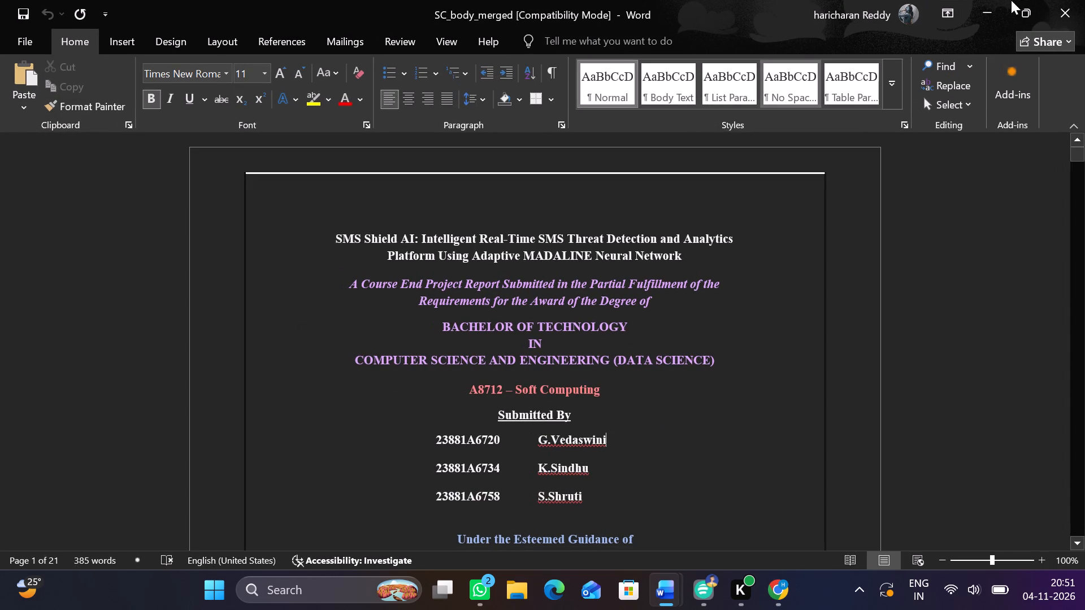
left_click(939, 69)
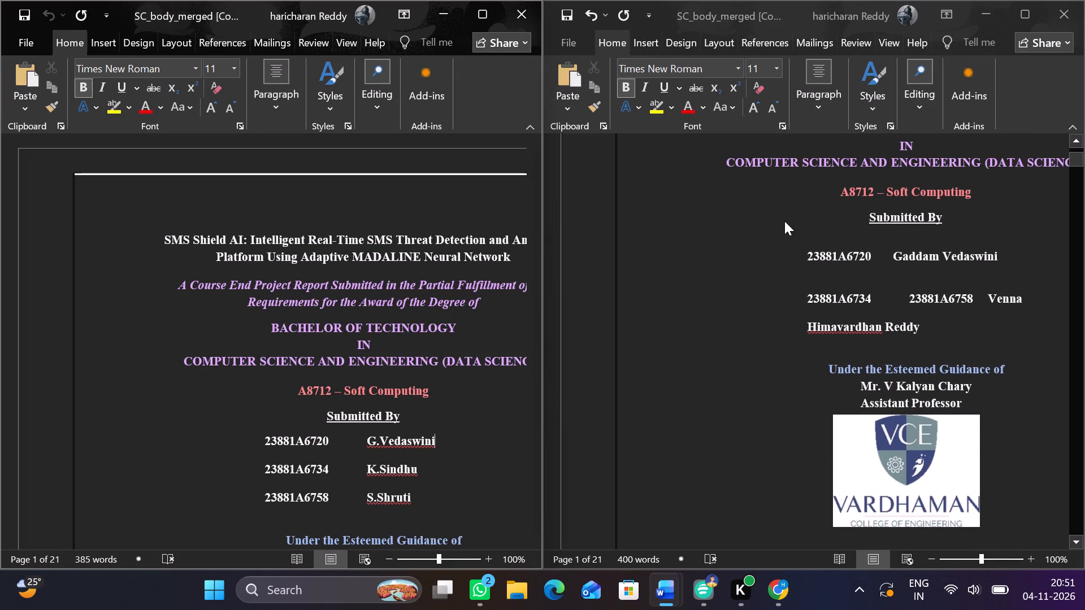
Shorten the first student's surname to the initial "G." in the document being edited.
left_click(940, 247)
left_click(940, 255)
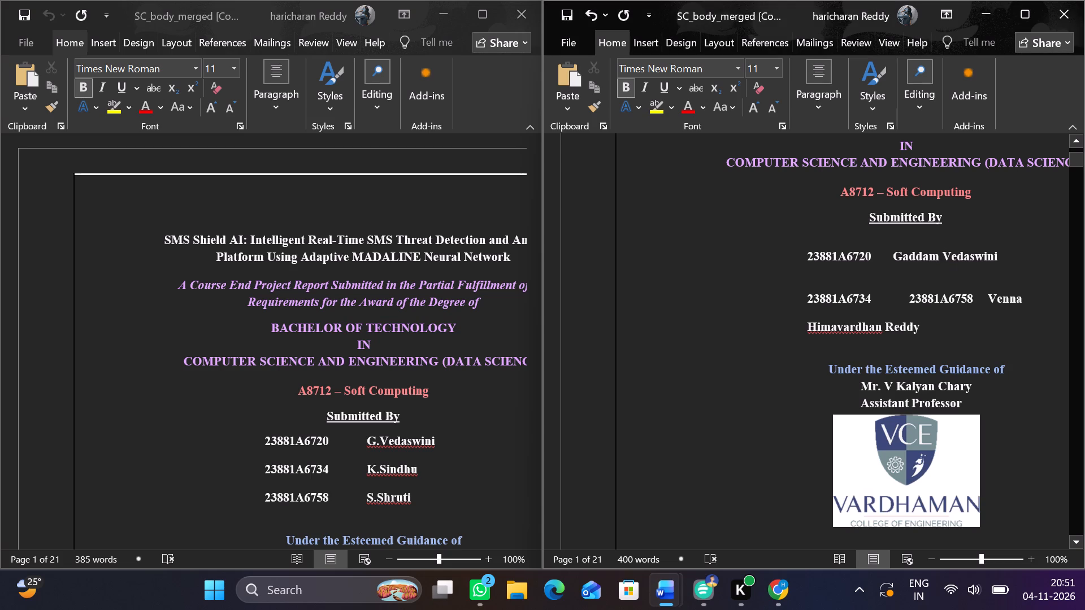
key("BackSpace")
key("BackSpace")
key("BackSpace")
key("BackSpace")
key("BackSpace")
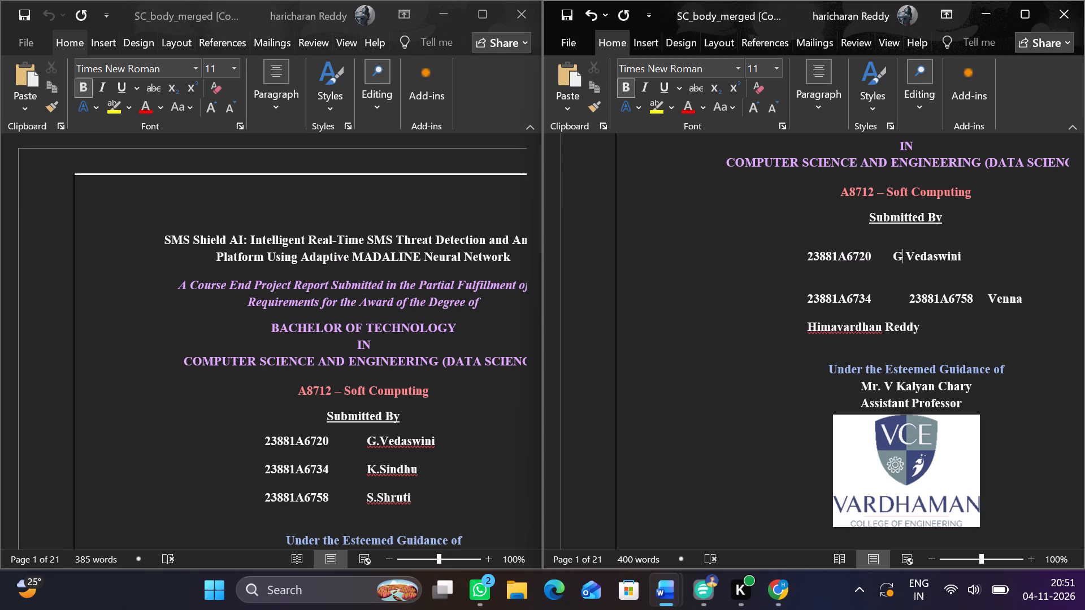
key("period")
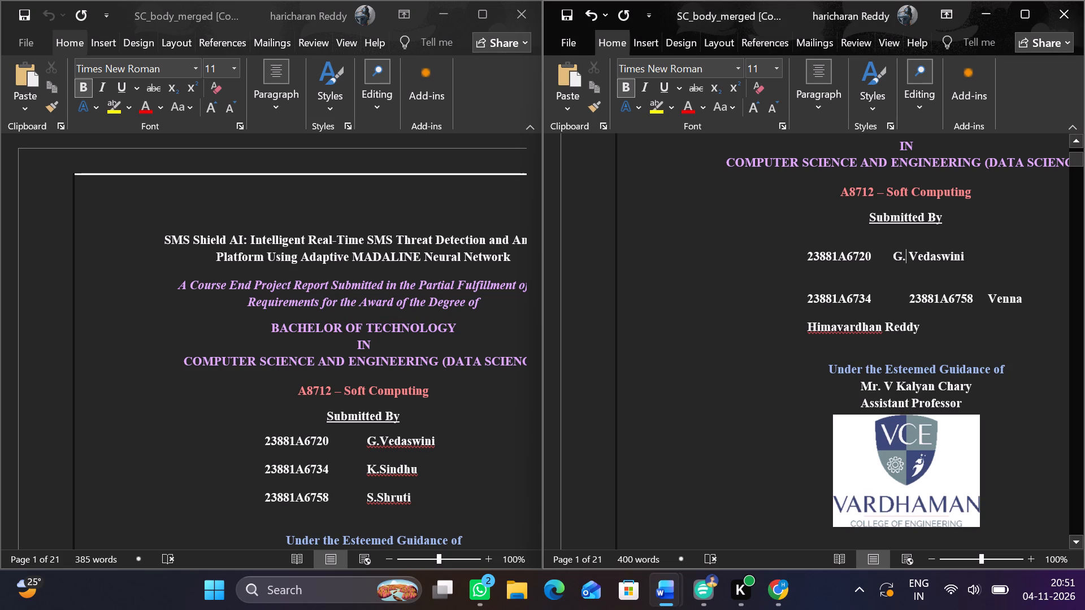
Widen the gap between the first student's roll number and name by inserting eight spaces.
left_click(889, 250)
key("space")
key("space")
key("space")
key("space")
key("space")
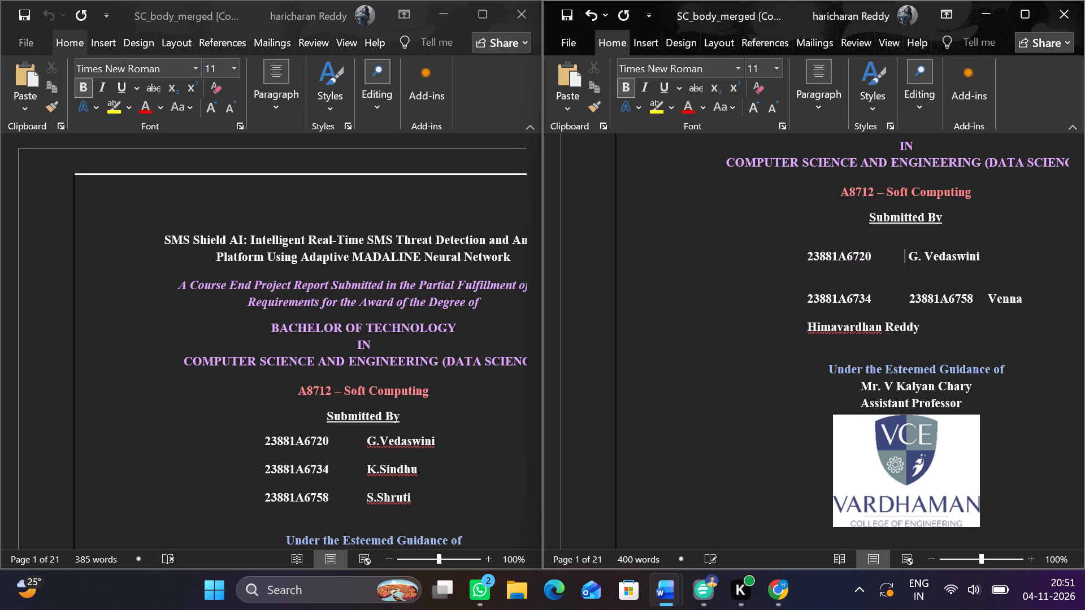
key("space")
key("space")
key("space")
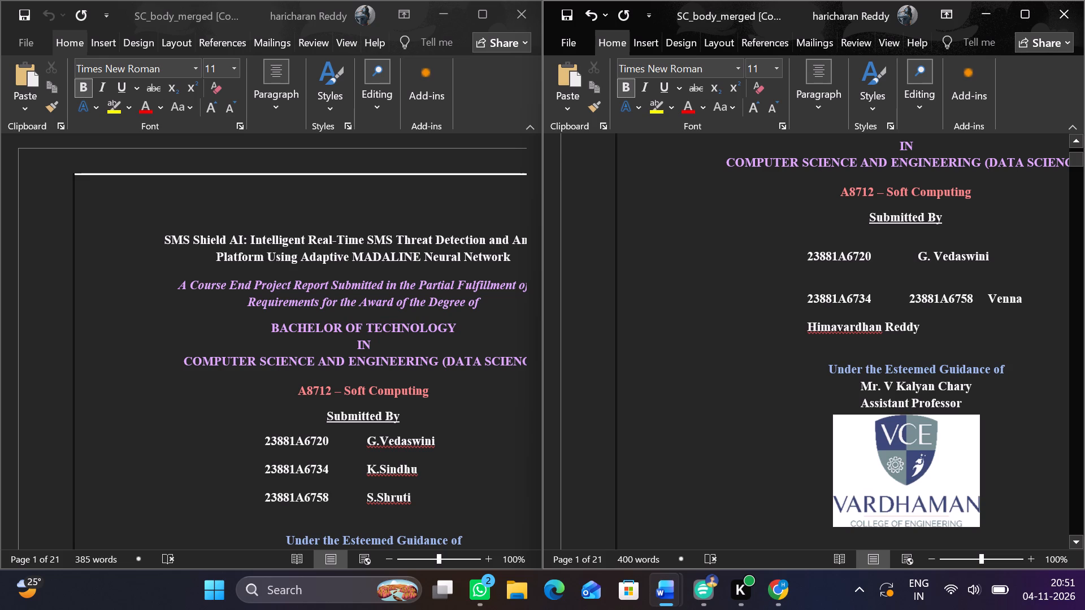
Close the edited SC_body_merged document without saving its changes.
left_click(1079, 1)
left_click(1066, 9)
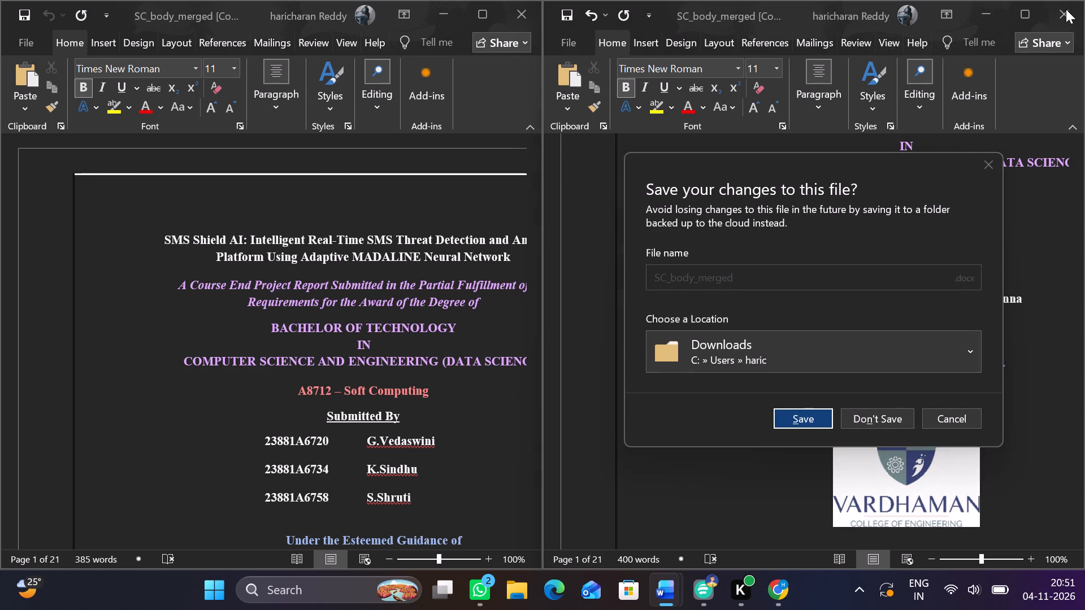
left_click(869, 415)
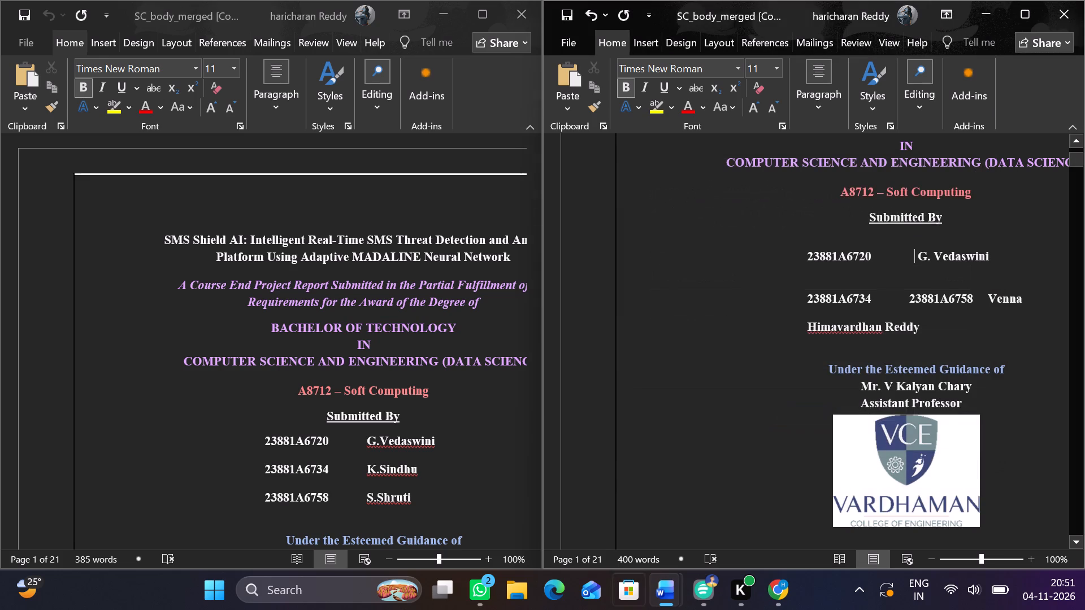
Switch to File Explorer and reopen the SC_body_merged Word document from the recent files.
left_click(522, 581)
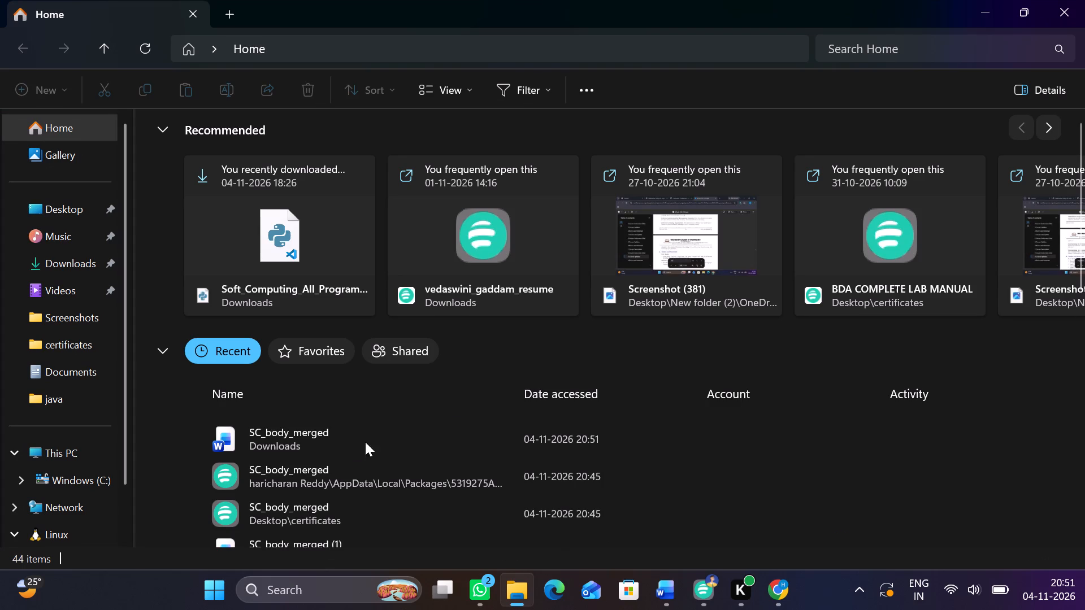
double_click(341, 447)
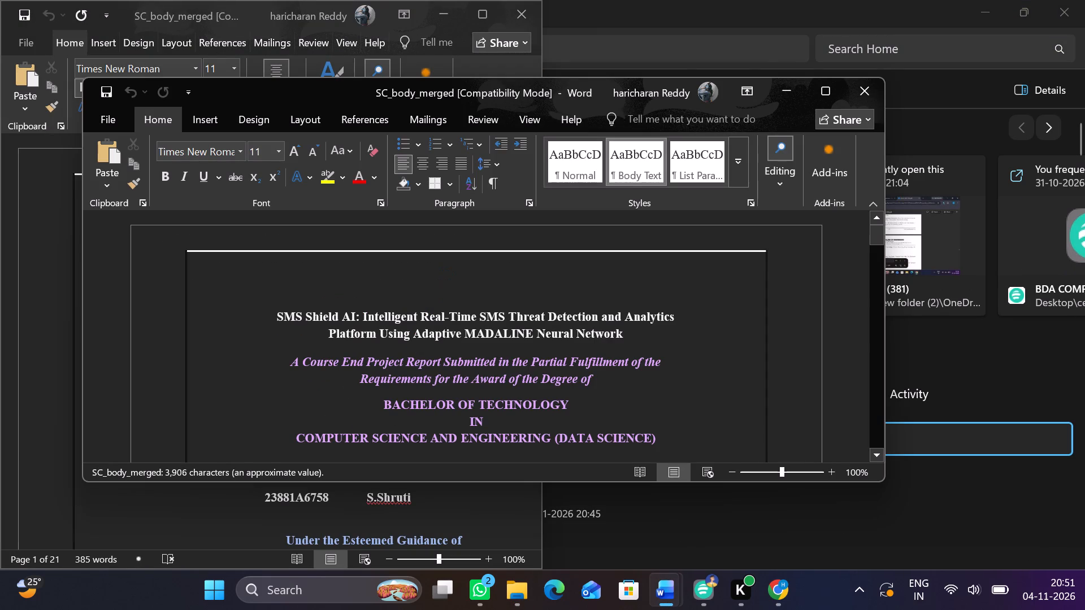
Arrange the reopened SC_body_merged document, showing its student list, beside the other open copy.
scroll(534, 324, "down", 1)
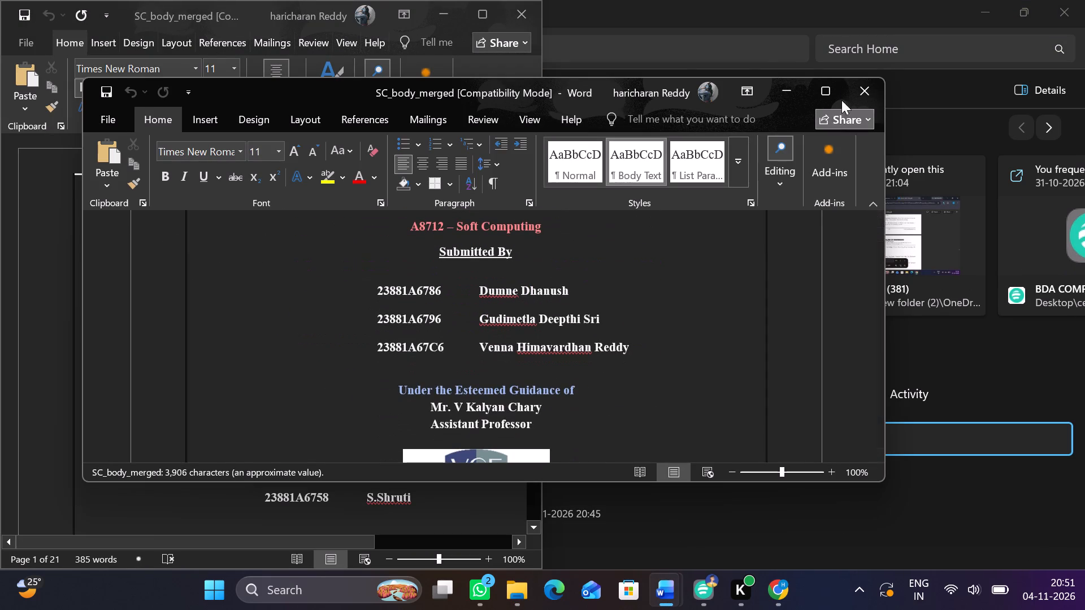
left_click(822, 84)
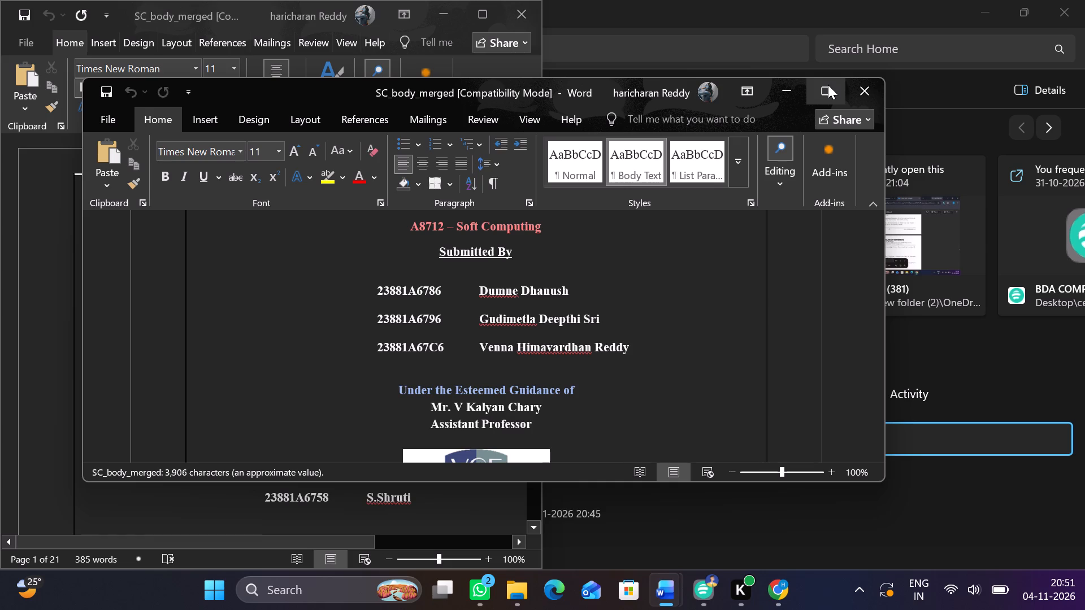
left_click(828, 85)
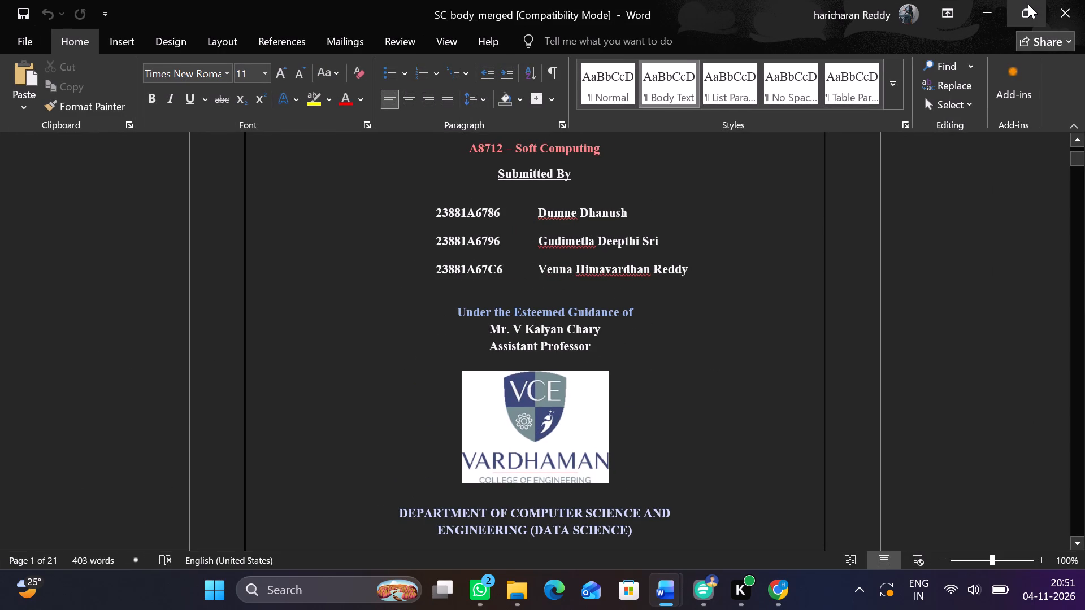
left_click(1027, 6)
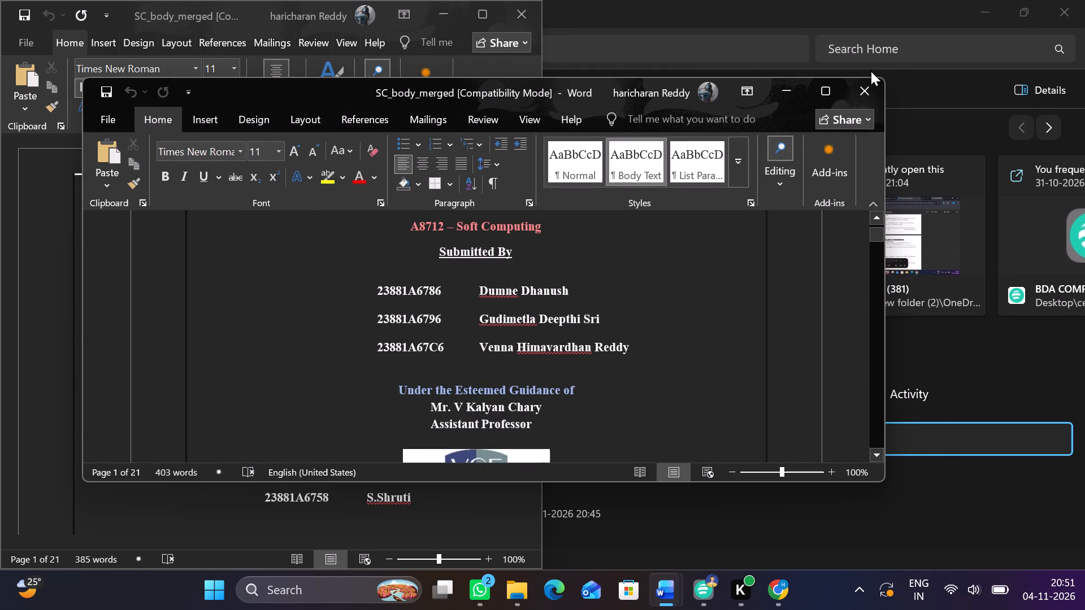
left_click(818, 83)
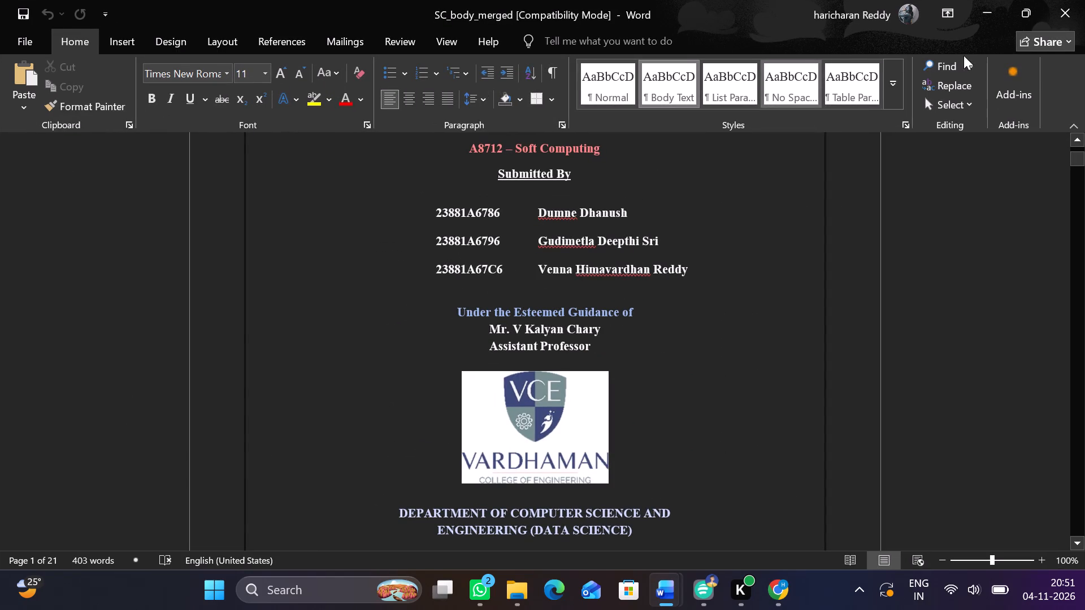
left_click(1021, 14)
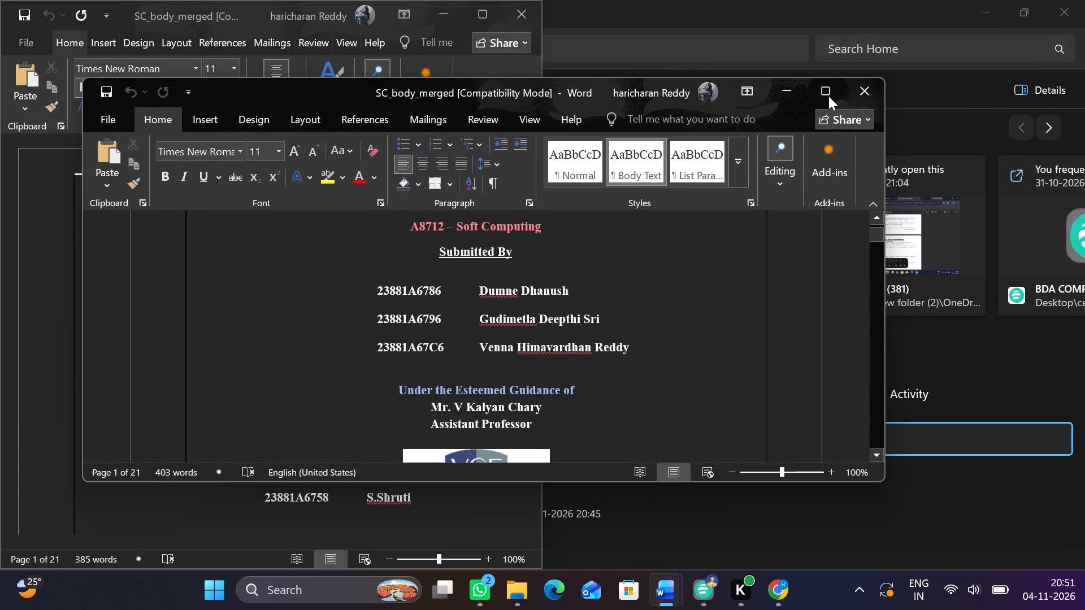
left_click(830, 86)
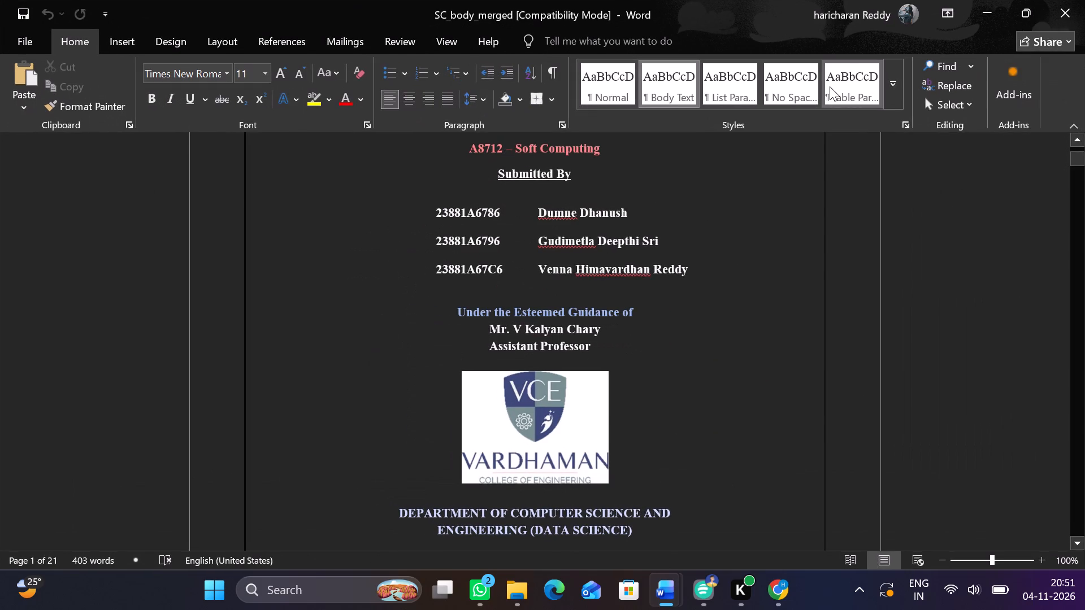
right_click(1024, 16)
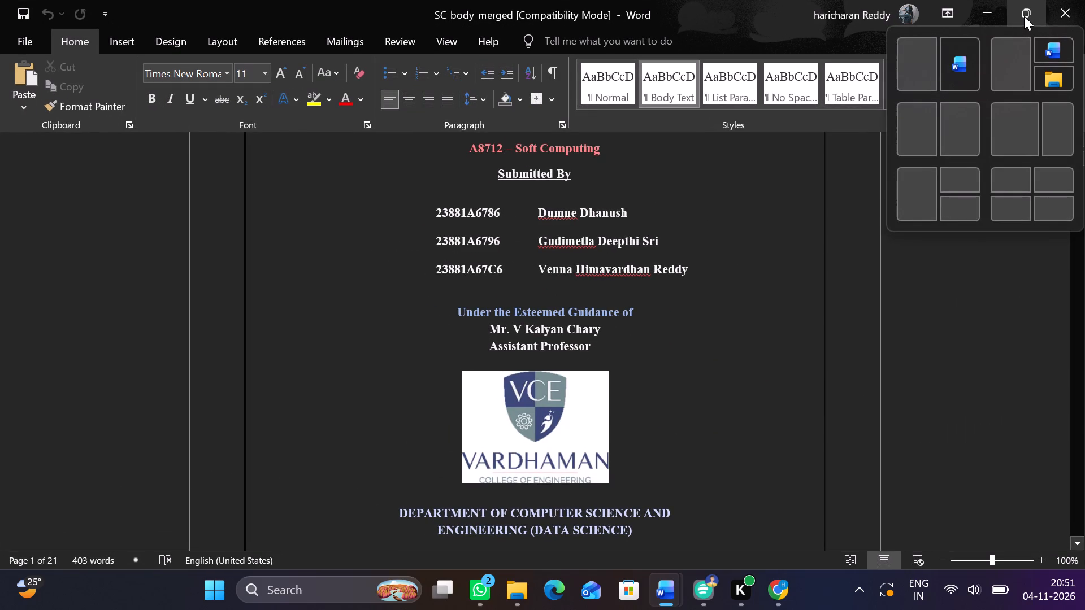
Snap the two open SC_body_merged documents side by side, each filling half of the screen.
left_click(922, 62)
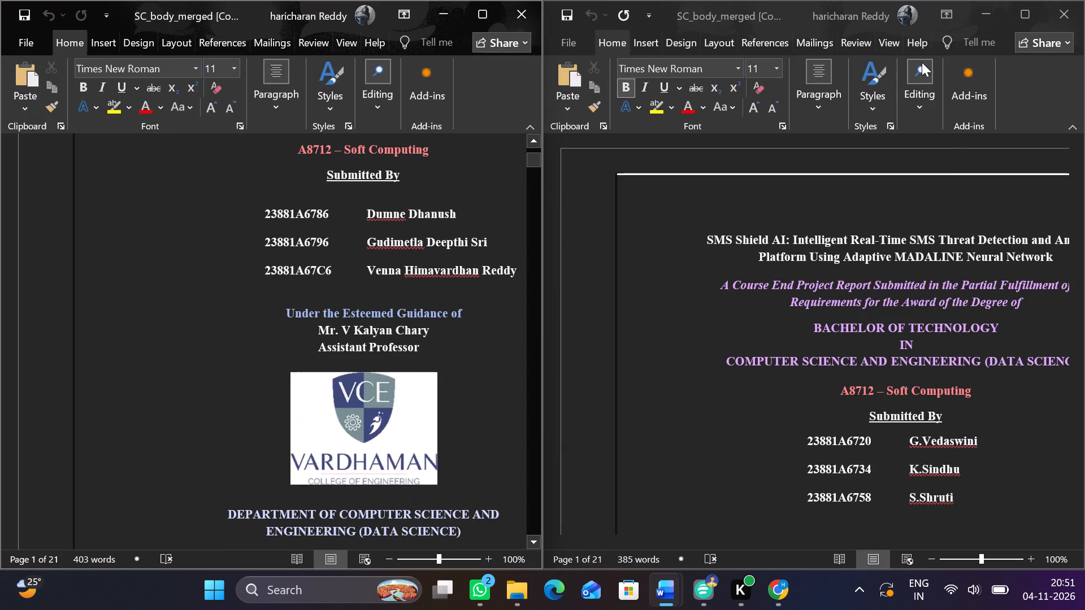
Replace the last two digits of the first student's roll number with 20 in the reopened copy's student list.
scroll(805, 303, "down", 1)
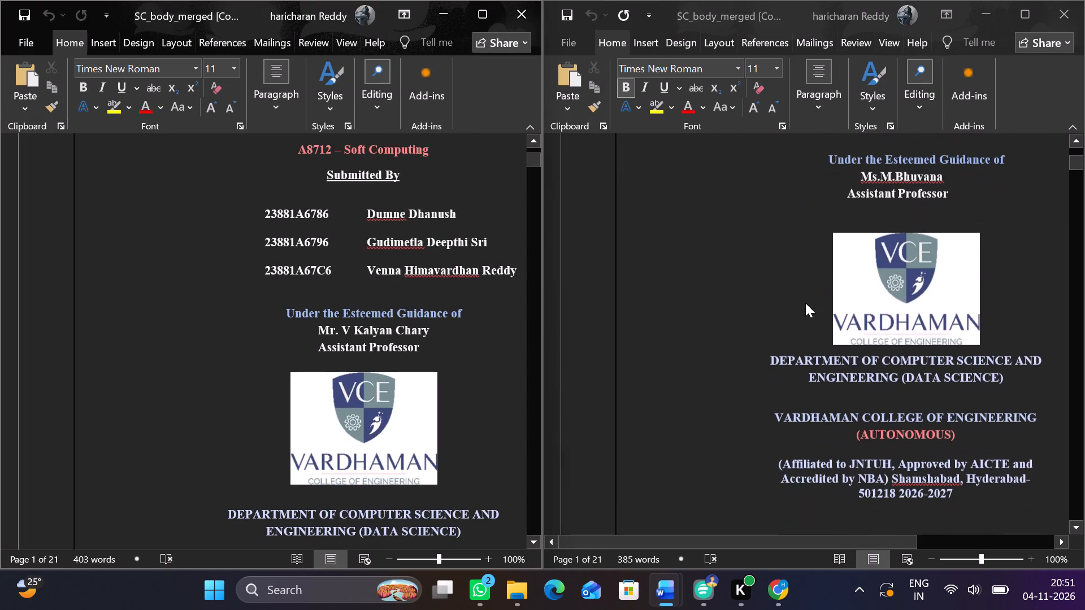
left_click(332, 214)
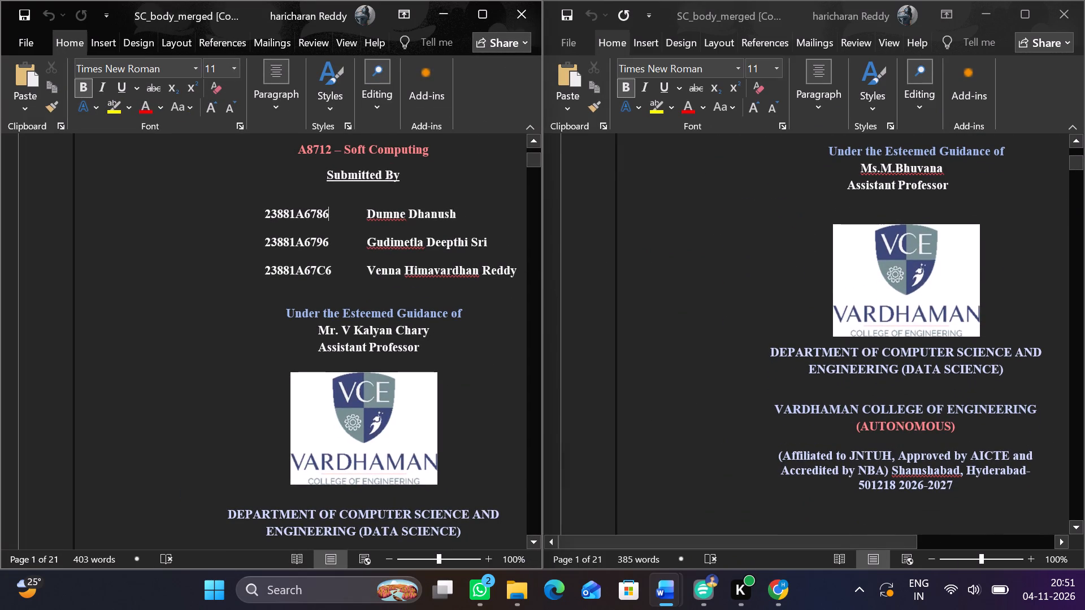
key("BackSpace")
key("BackSpace")
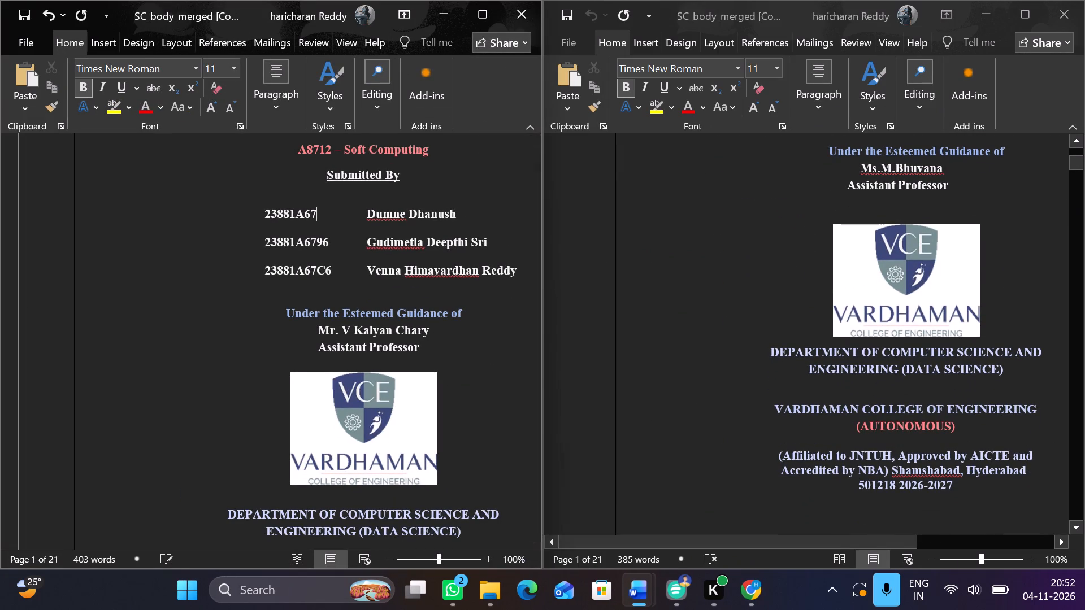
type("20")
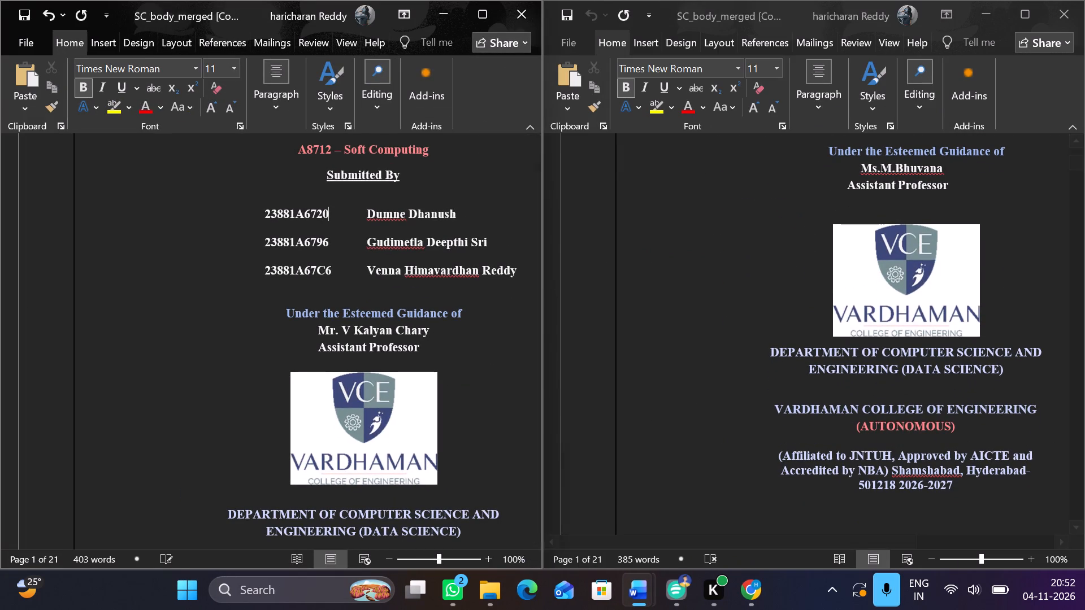
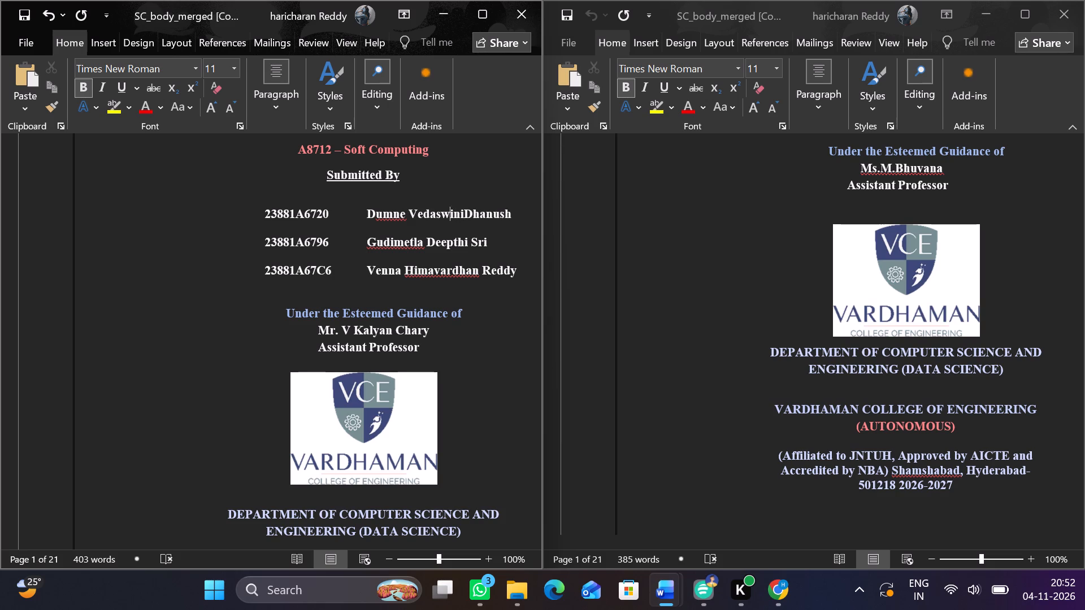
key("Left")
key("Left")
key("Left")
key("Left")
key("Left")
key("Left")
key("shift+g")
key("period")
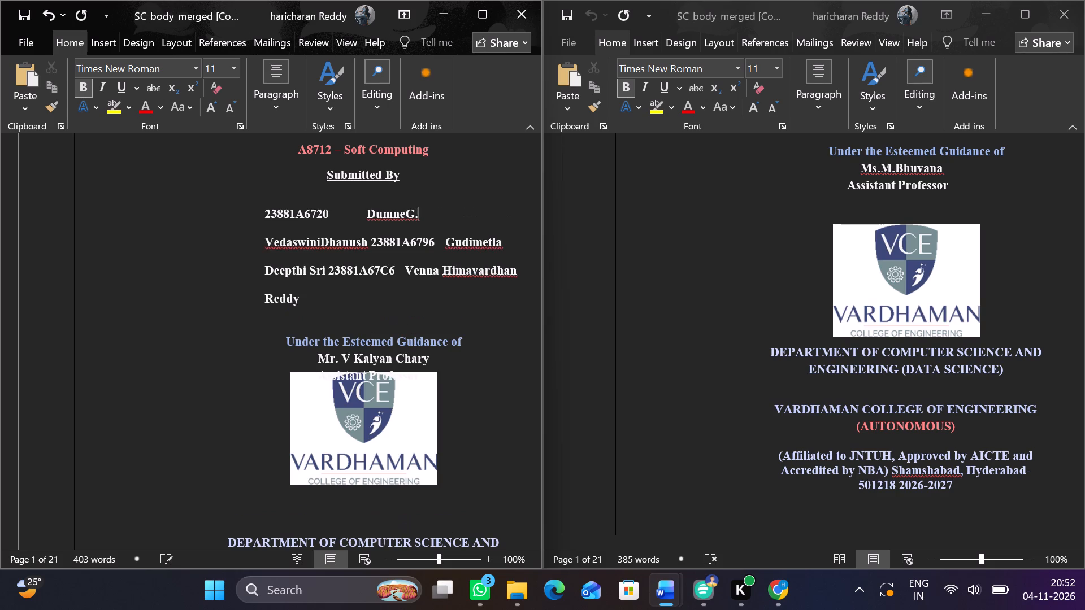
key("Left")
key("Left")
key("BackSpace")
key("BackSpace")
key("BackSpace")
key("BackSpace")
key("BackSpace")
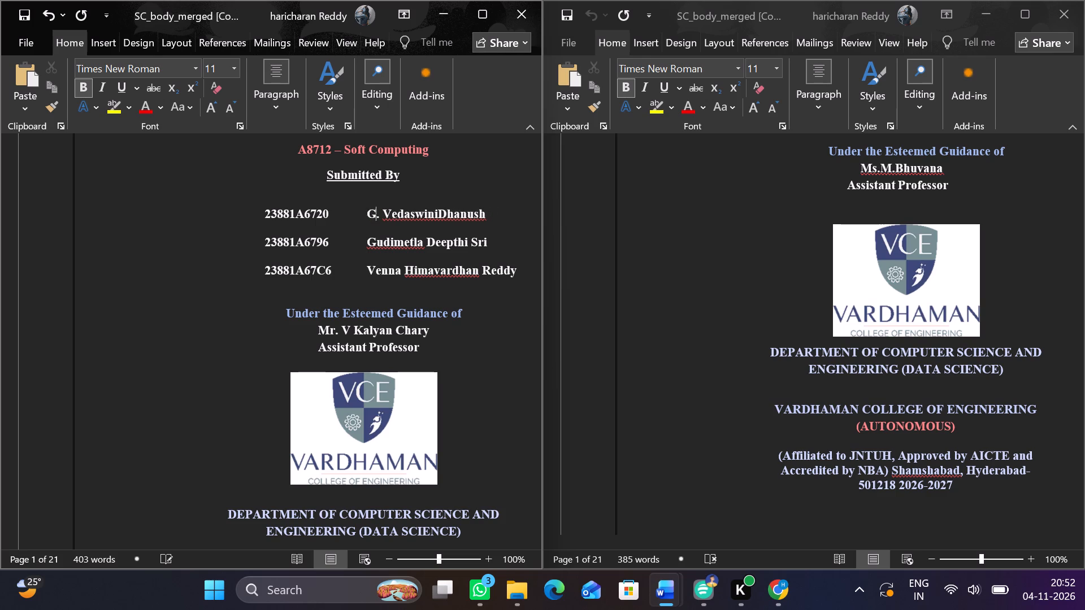
left_click(490, 212)
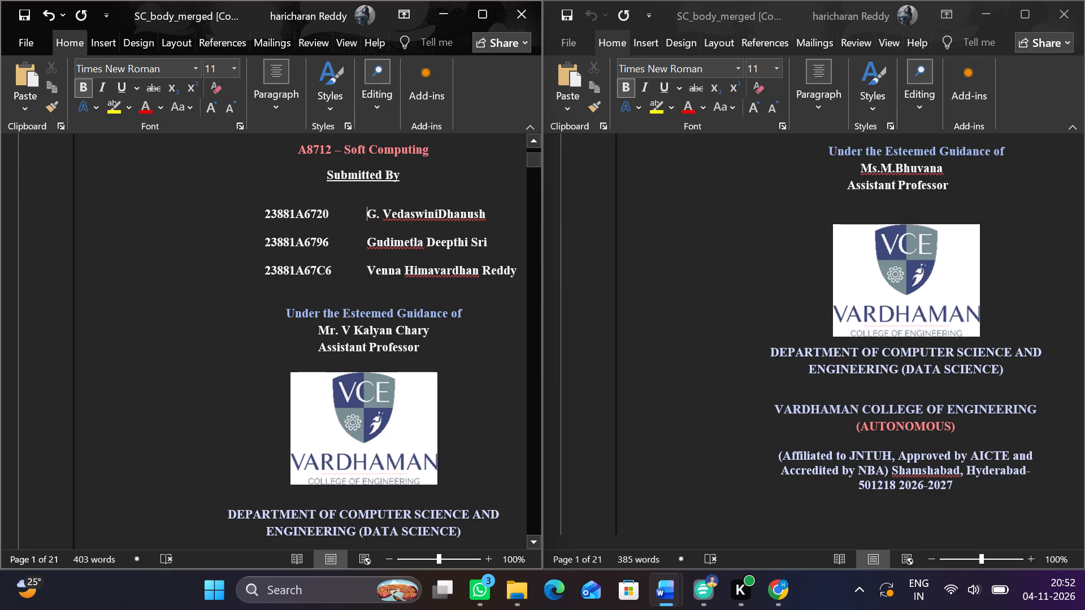
left_click(490, 212)
key("BackSpace")
key("BackSpace")
key("BackSpace")
key("BackSpace")
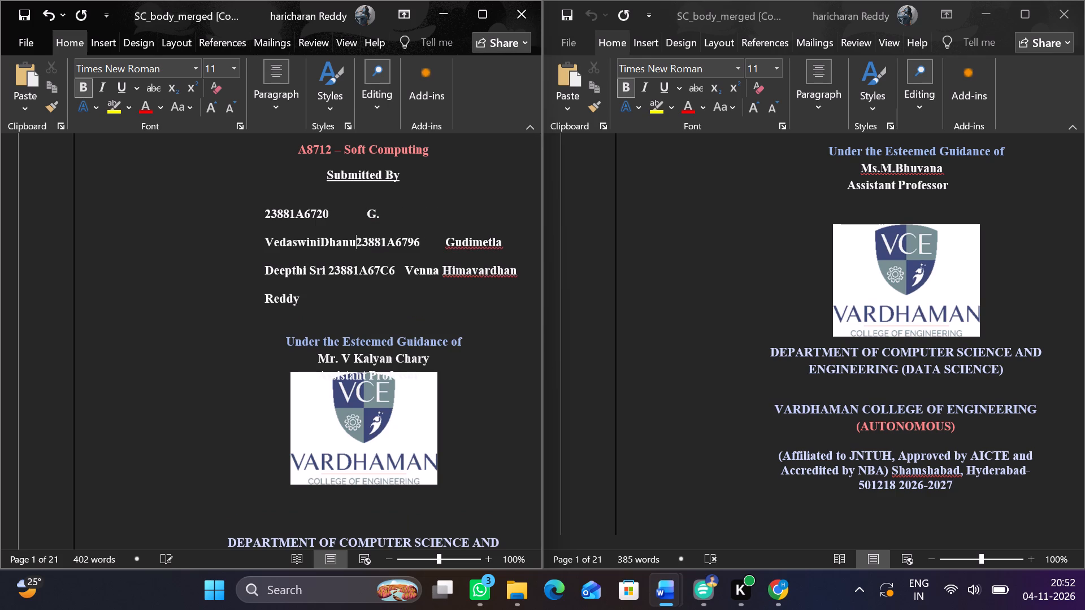
key("BackSpace")
key("BackSpace")
key("BackSpace")
key("BackSpace")
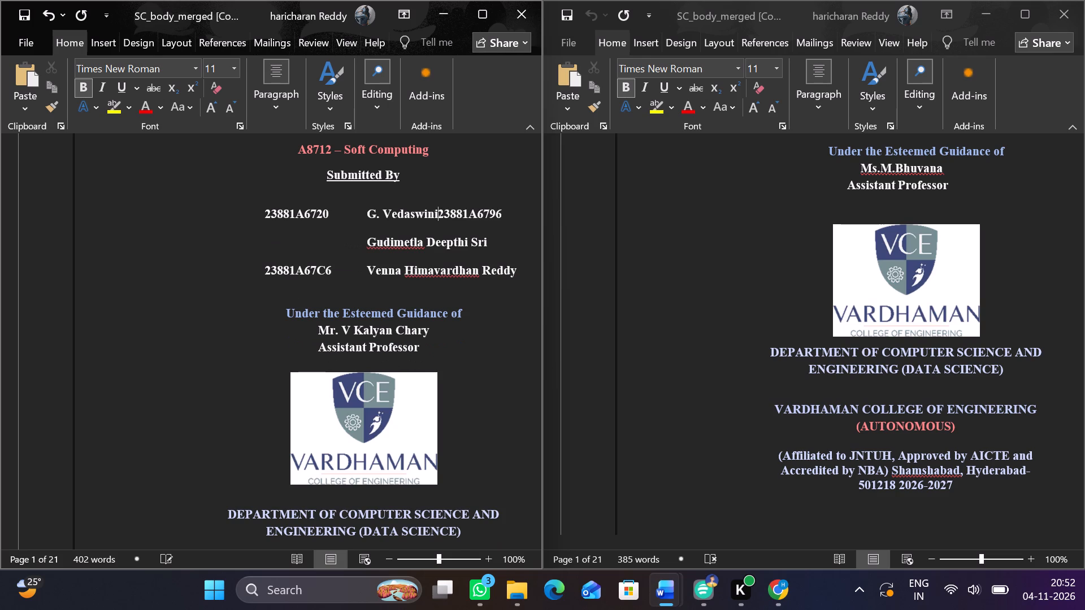
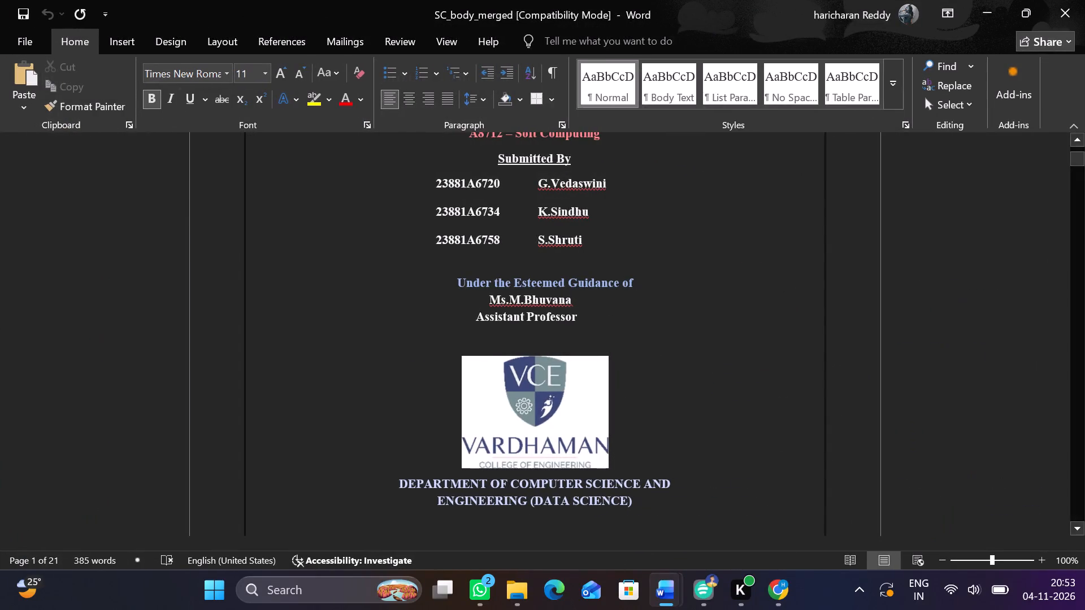
Place the text cursor after the first student's name in the signature list closing the acknowledgement on page 3.
scroll(772, 239, "down", 1)
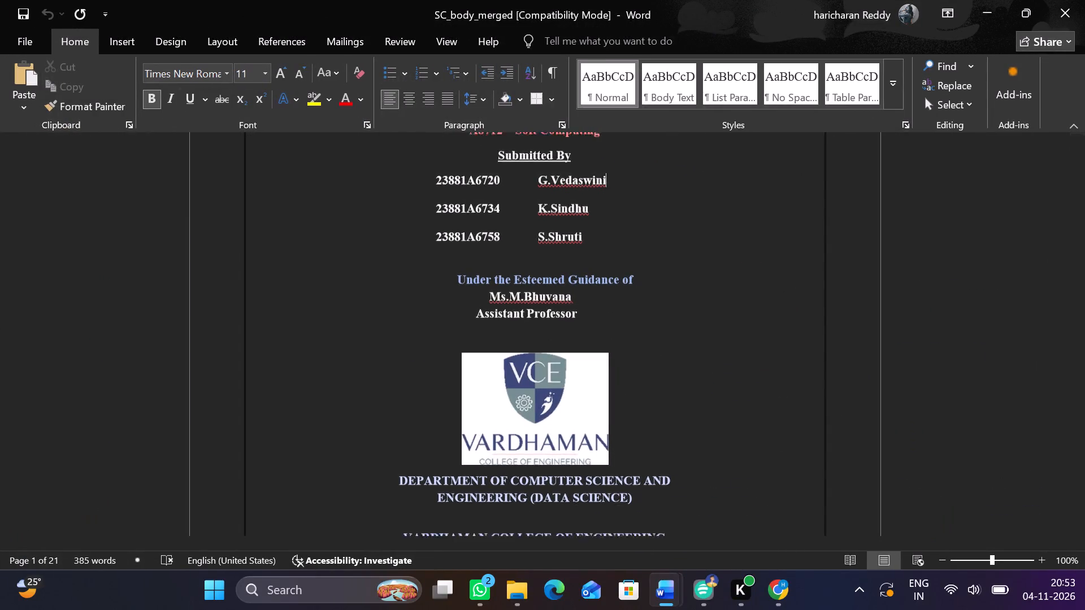
scroll(772, 239, "down", 1)
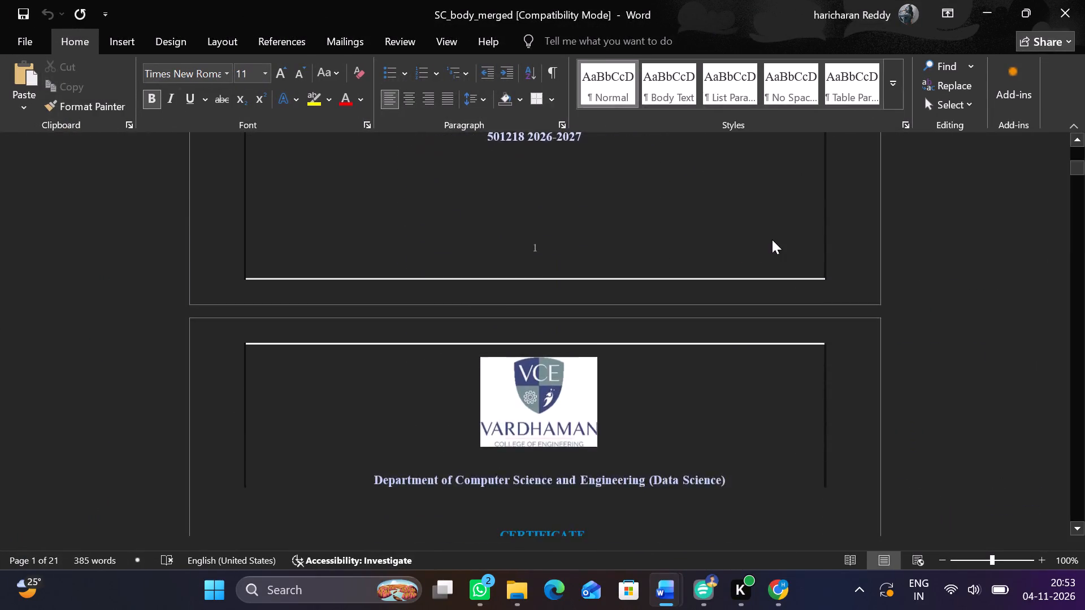
scroll(772, 239, "down", 2)
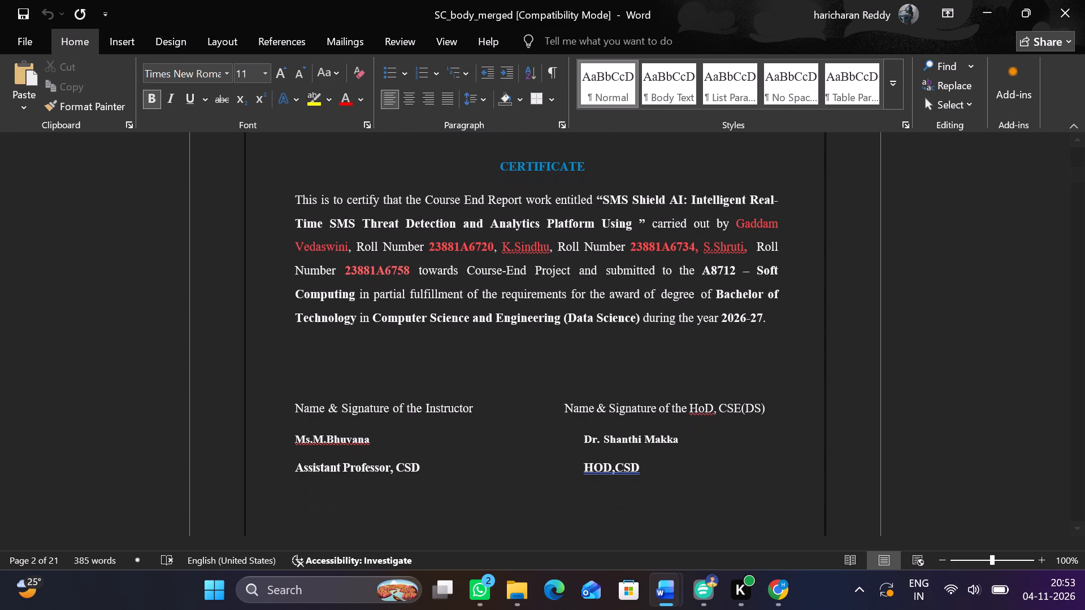
scroll(772, 239, "down", 2)
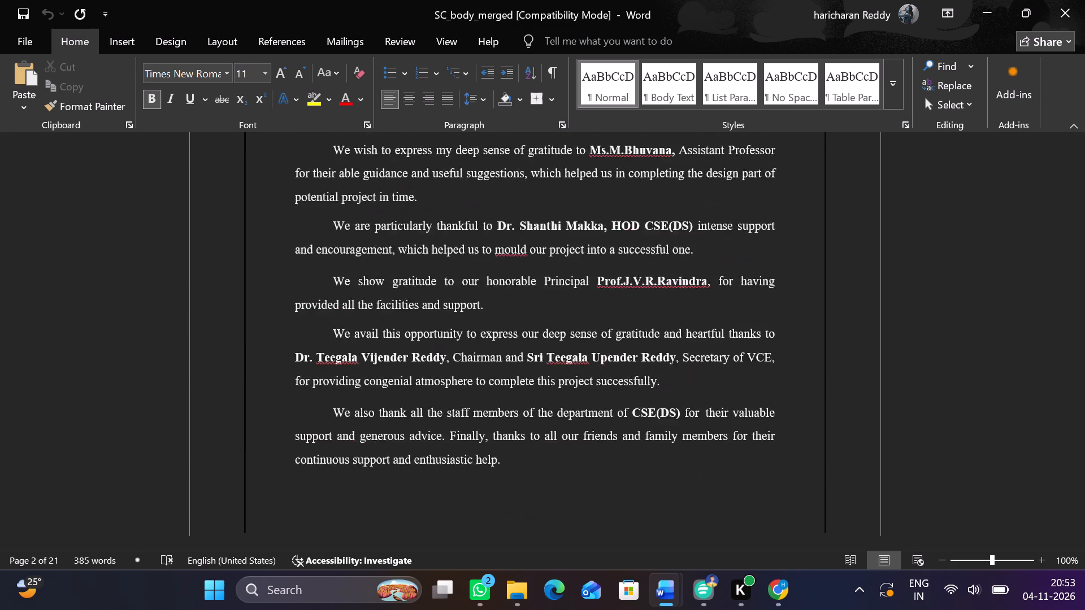
scroll(772, 239, "down", 1)
scroll(737, 440, "down", 1)
left_click(734, 409)
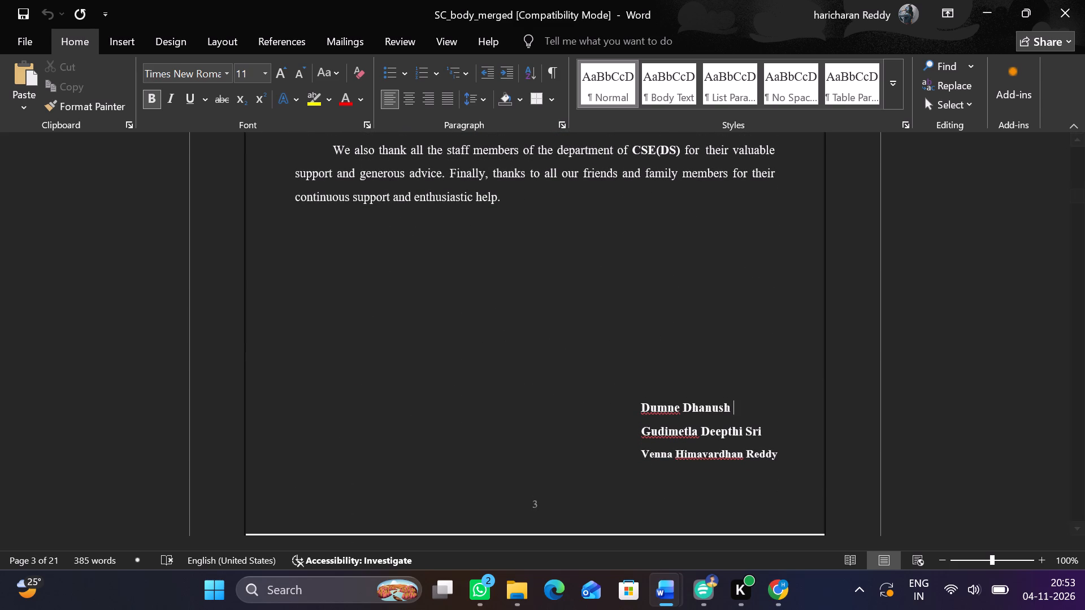
Replace the first student's name in the name list closing the acknowledgement with the new first student's name.
key("BackSpace")
key("BackSpace")
key("BackSpace")
key("BackSpace")
key("BackSpace")
key("BackSpace")
key("BackSpace")
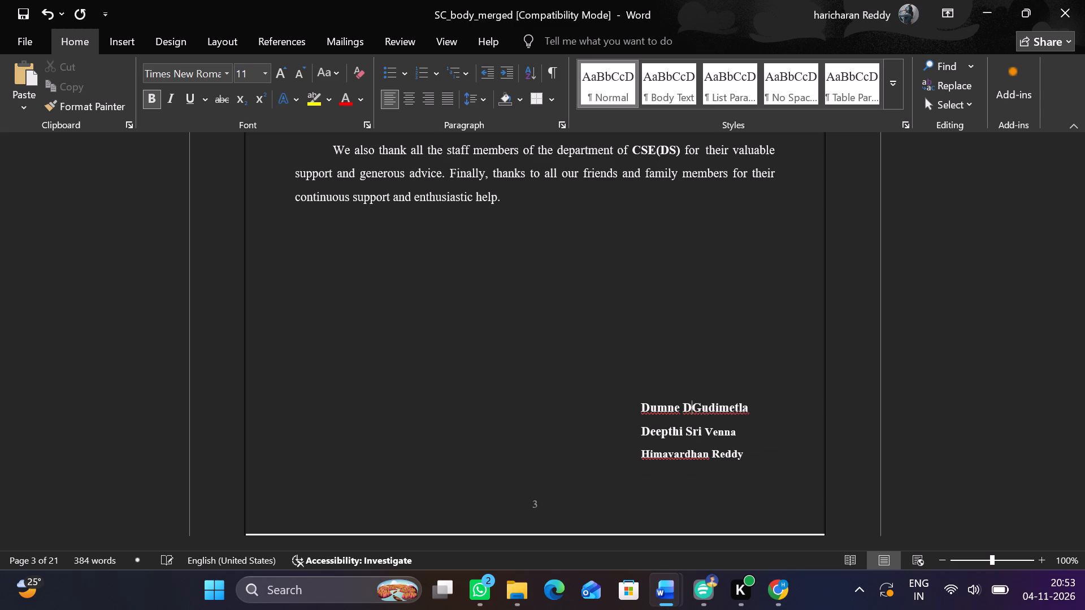
key("BackSpace")
key("BackSpace")
key("BackSpace")
key("BackSpace")
key("BackSpace")
key("BackSpace")
key("BackSpace")
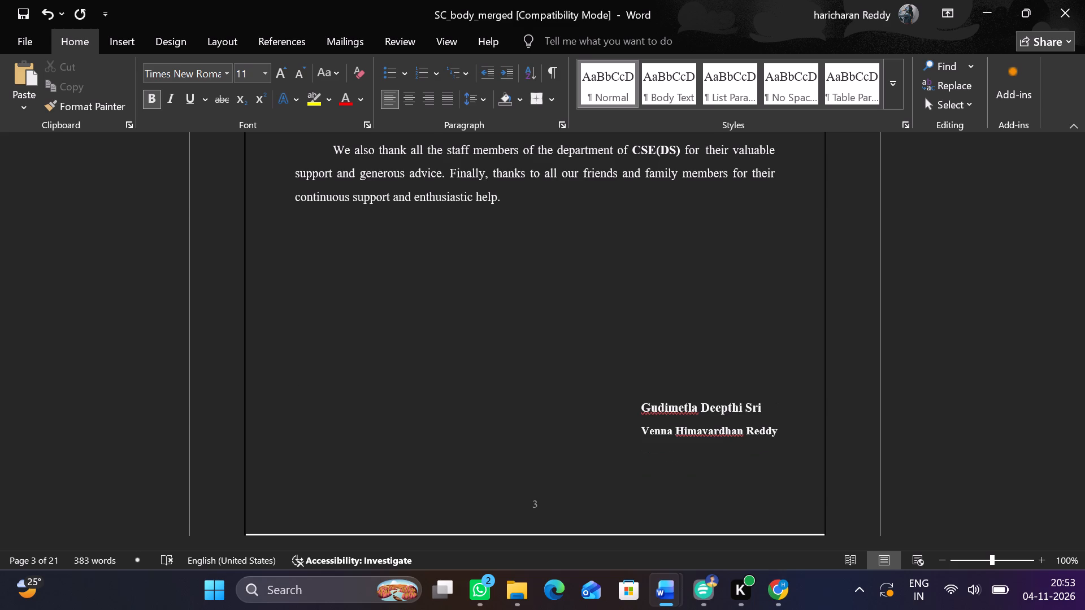
left_click(639, 402)
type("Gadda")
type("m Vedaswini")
Remove the space between the two parts of the newly entered first student's name.
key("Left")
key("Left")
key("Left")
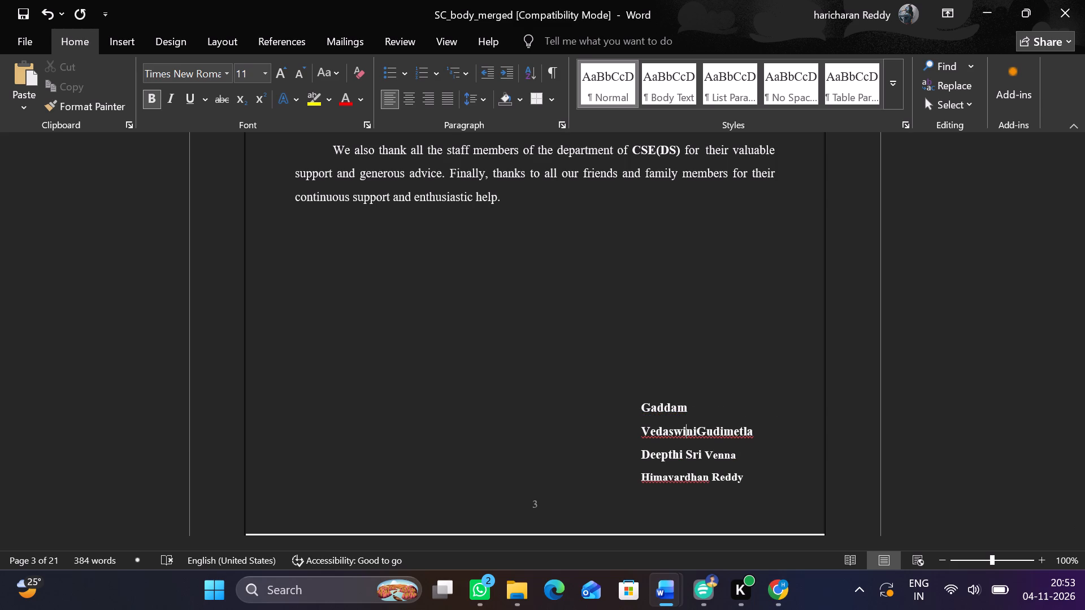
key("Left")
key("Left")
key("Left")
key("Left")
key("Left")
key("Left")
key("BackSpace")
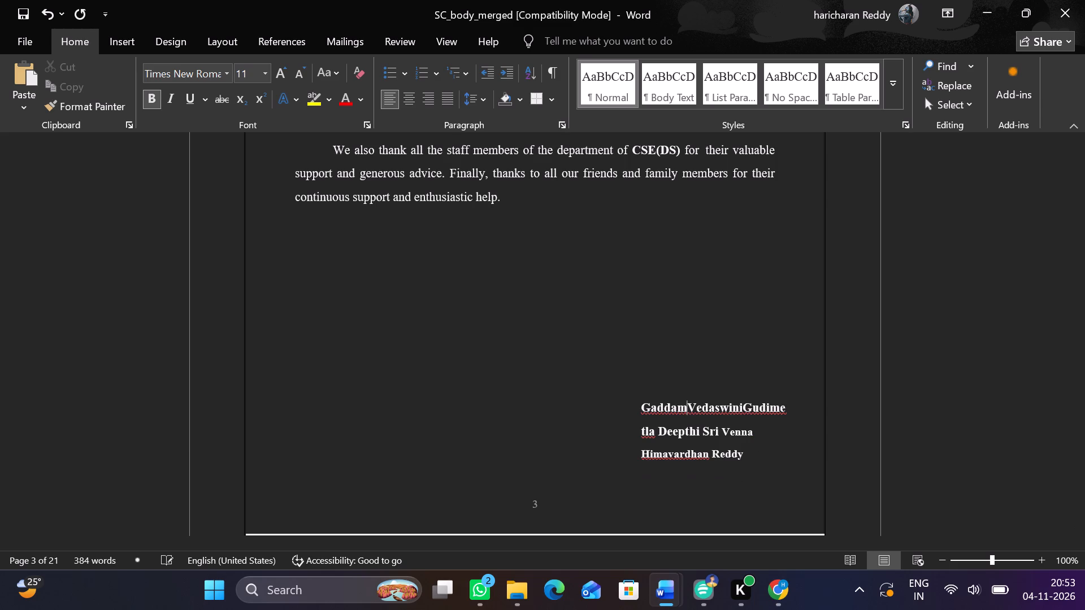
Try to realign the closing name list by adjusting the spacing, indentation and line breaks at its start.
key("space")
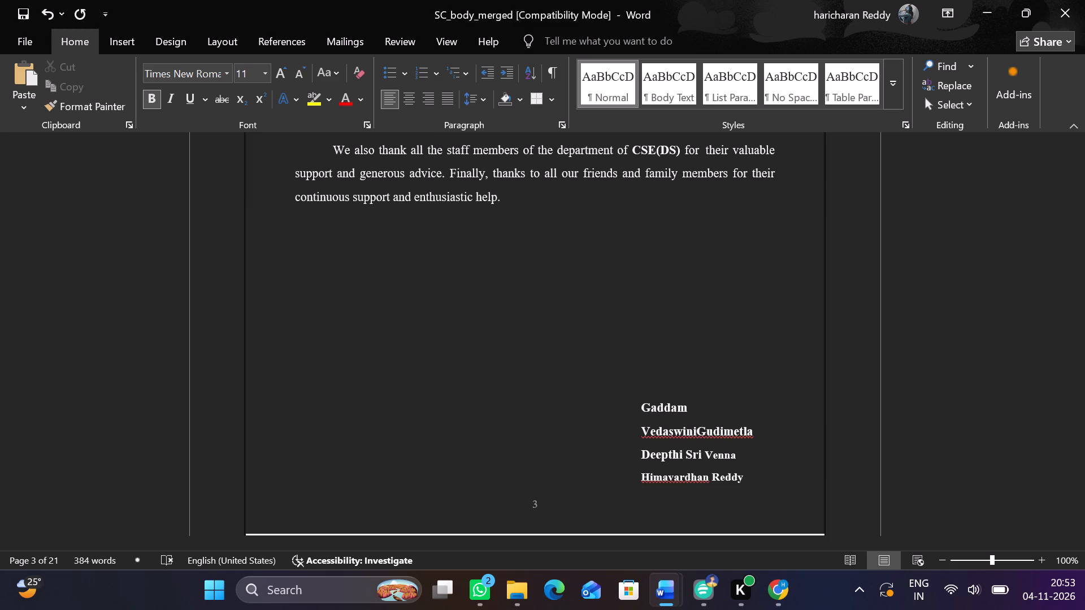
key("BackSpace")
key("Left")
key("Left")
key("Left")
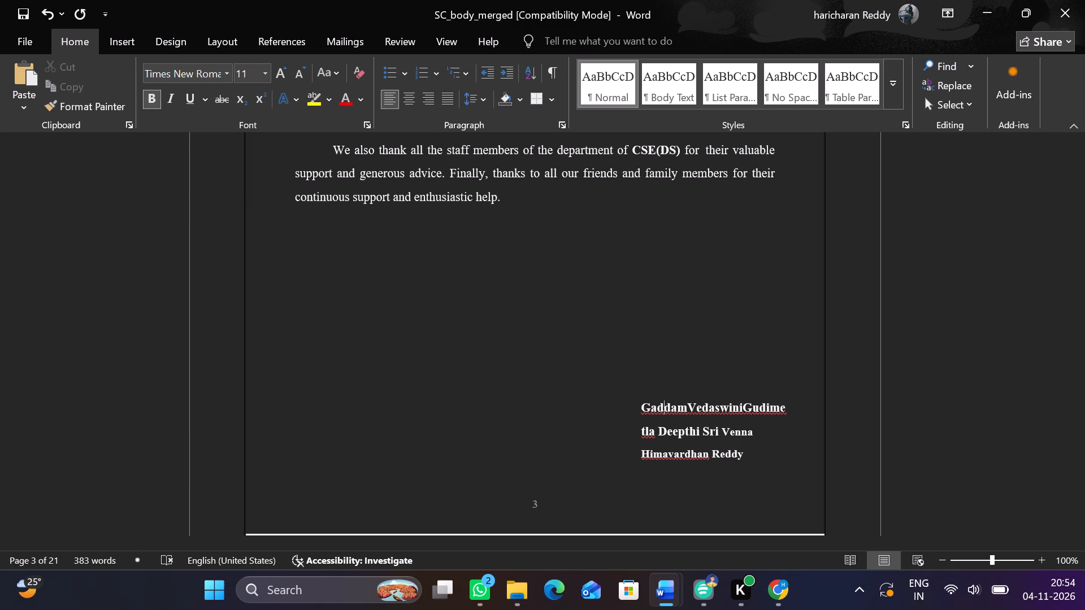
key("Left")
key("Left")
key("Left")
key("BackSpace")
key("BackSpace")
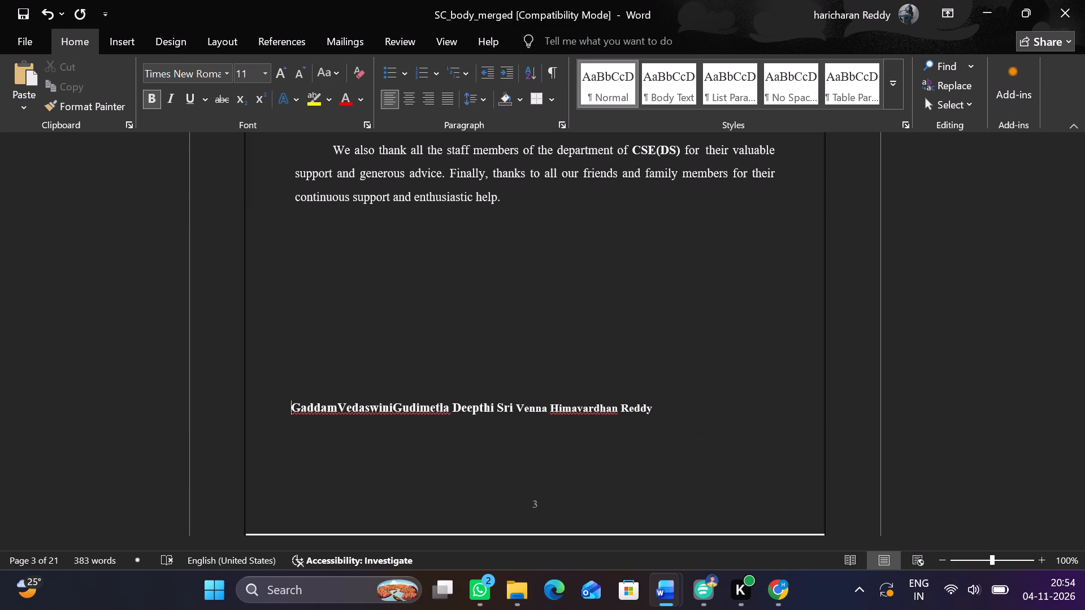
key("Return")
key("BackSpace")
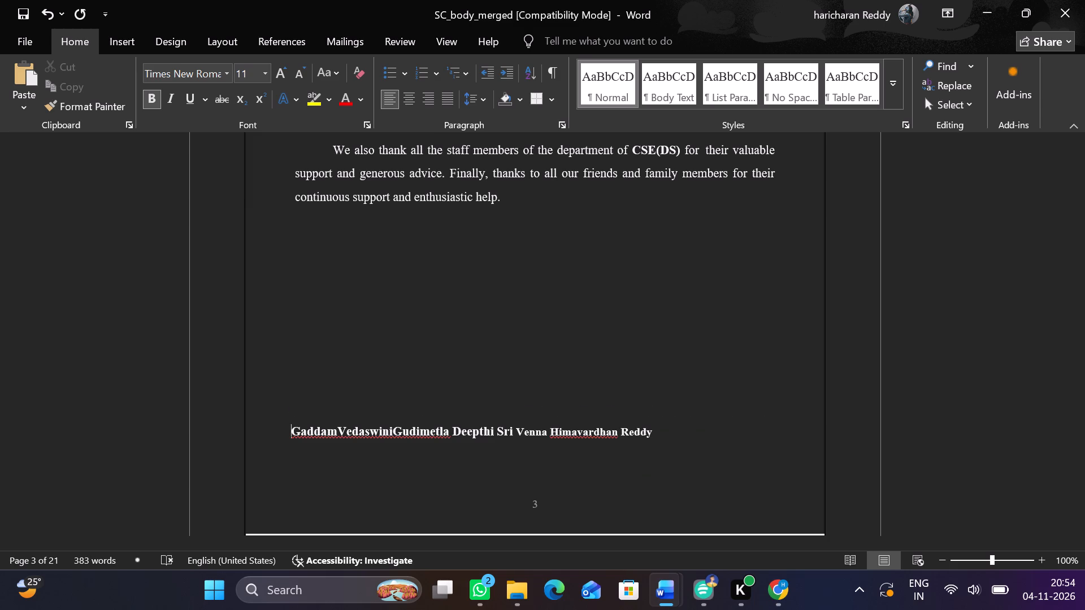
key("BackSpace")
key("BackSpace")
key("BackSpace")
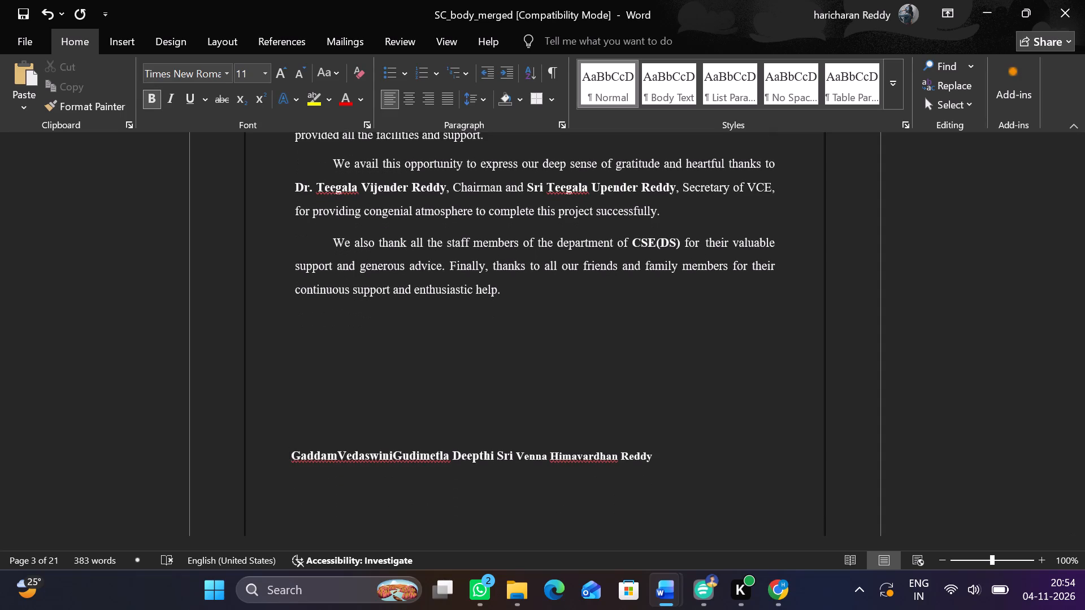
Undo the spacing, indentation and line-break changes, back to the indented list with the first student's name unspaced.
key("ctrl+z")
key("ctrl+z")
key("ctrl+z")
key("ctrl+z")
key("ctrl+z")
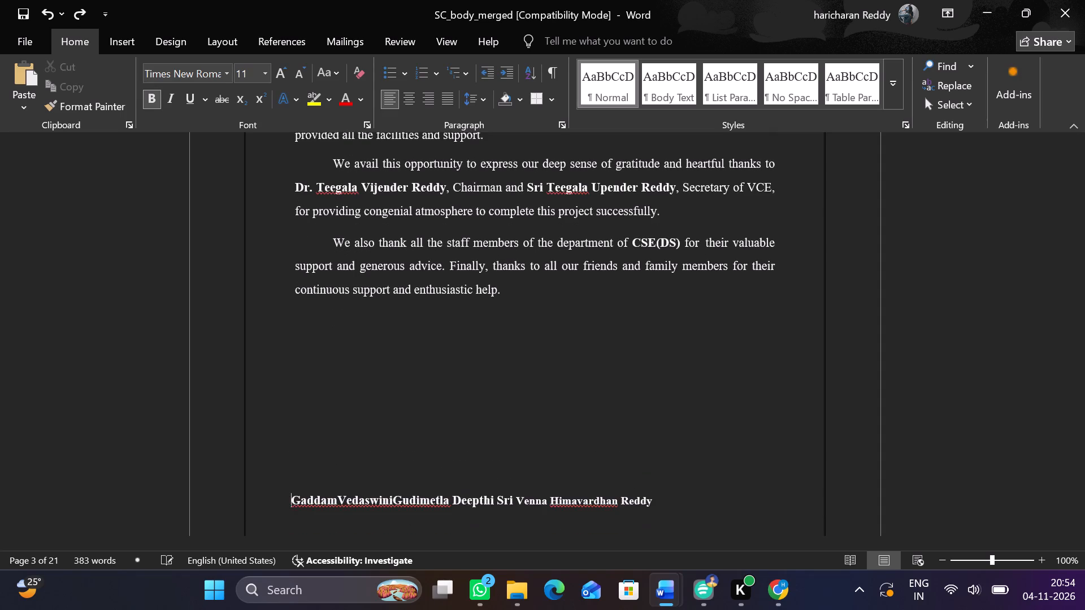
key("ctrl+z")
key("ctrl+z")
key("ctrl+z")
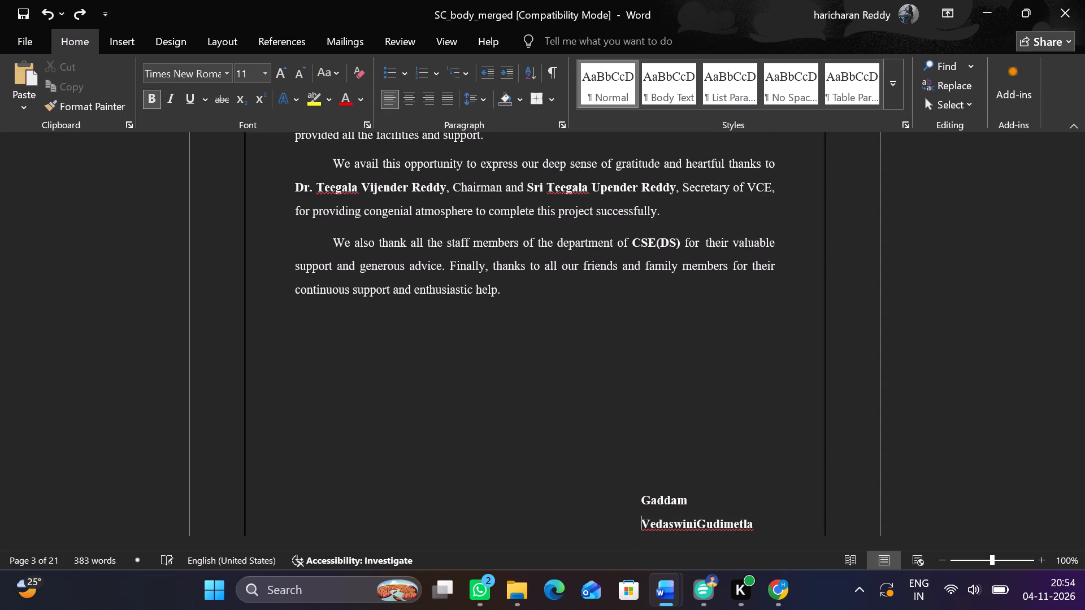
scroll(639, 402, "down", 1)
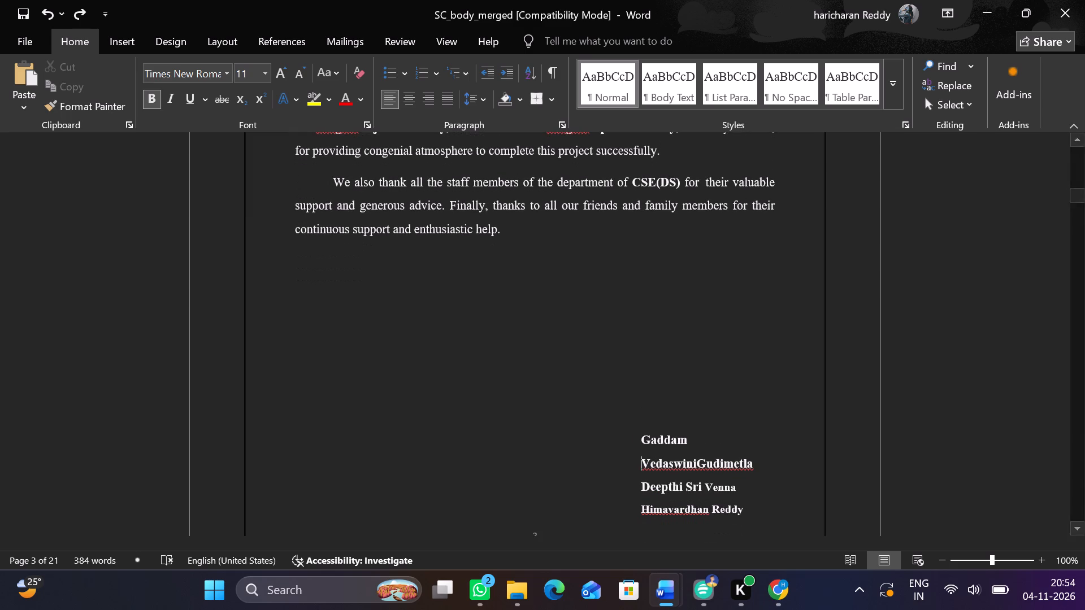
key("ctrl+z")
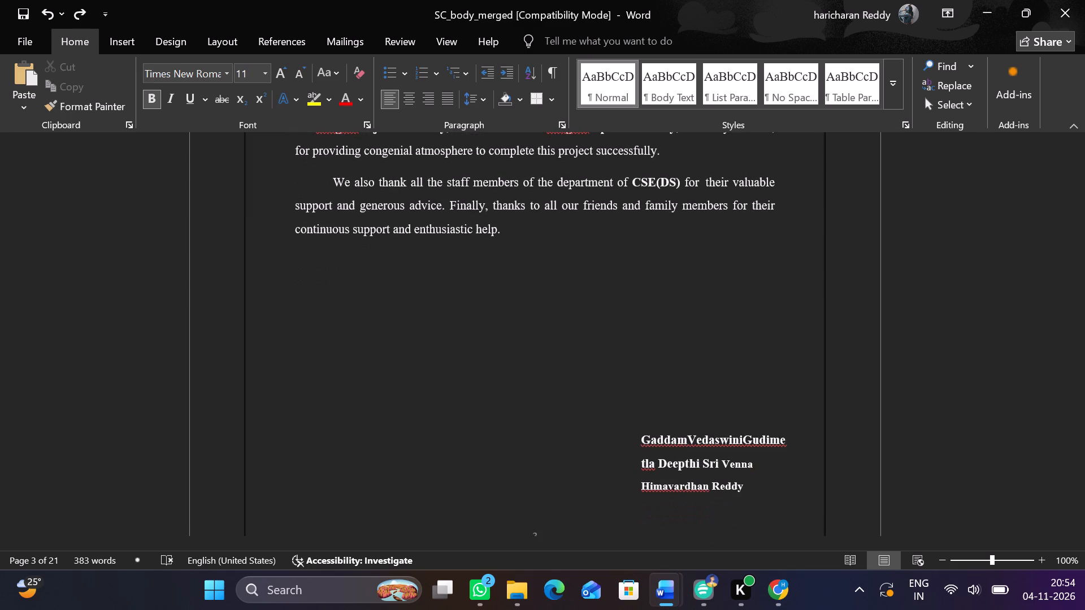
Insert a line break after the first student's name so the second student's name starts on its own line.
left_click(743, 435)
key("Return")
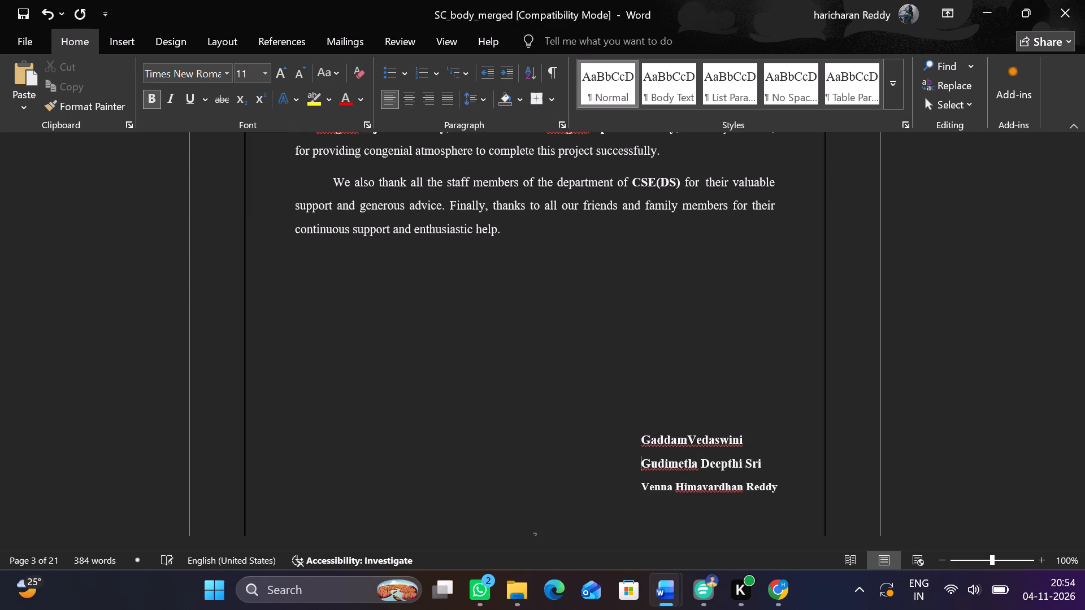
Replace the second student's name in the acknowledgement's closing list with the new second student's name, on its own line.
left_click(767, 463)
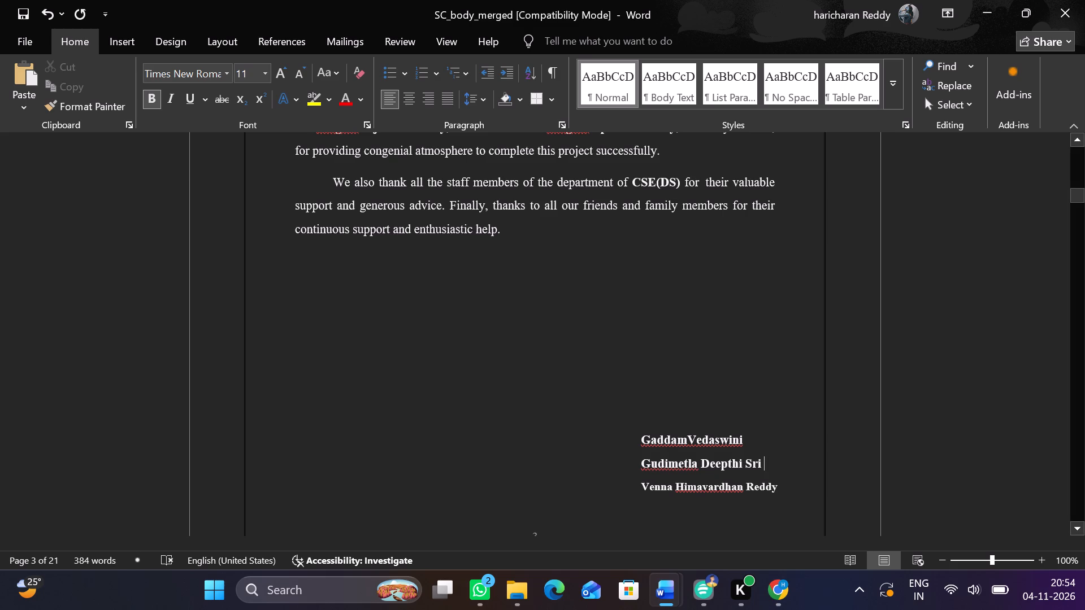
key("BackSpace")
key("BackSpace")
key("BackSpace")
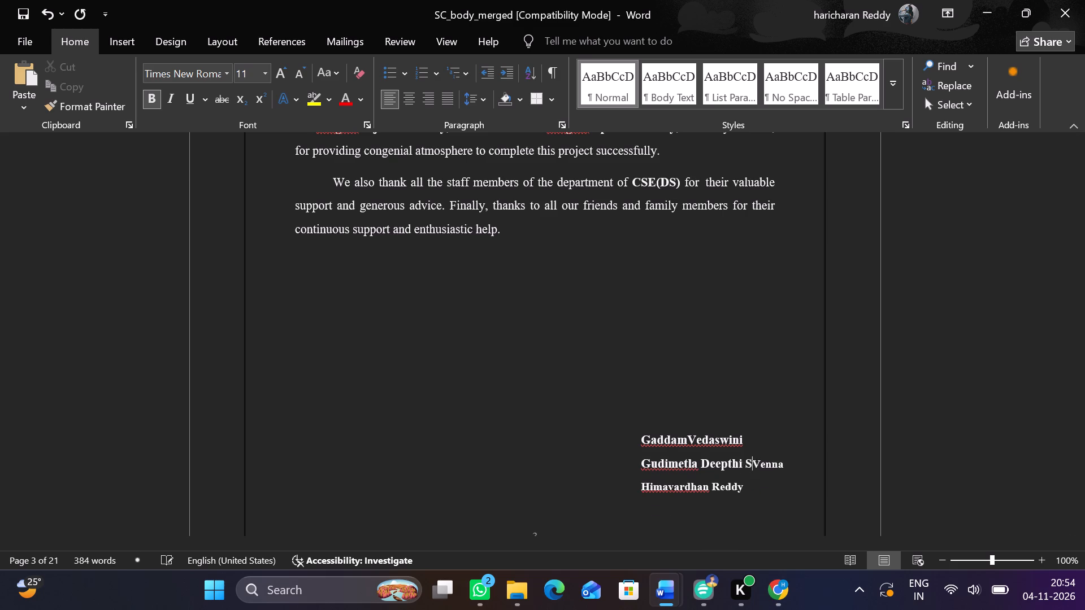
key("BackSpace")
key("BackSpace")
key("BackSpace")
key("BackSpace")
key("BackSpace")
key("BackSpace")
key("BackSpace")
key("BackSpace")
key("BackSpace")
key("BackSpace")
key("BackSpace")
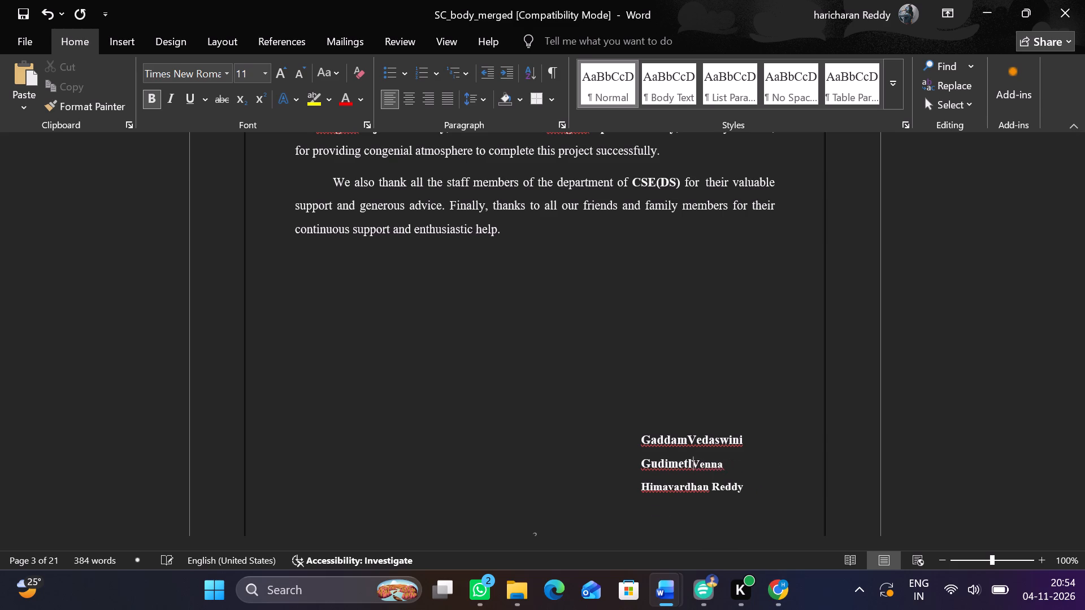
key("BackSpace")
key("BackSpace")
key("BackSpace")
key("BackSpace")
key("BackSpace")
key("BackSpace")
key("BackSpace")
key("BackSpace")
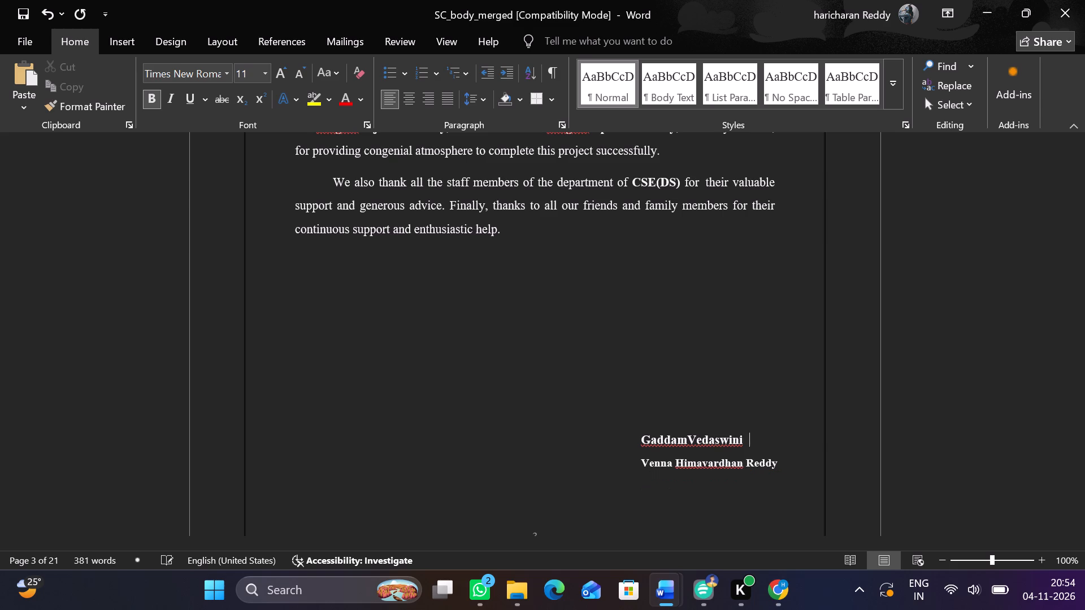
key("Return")
key("Up")
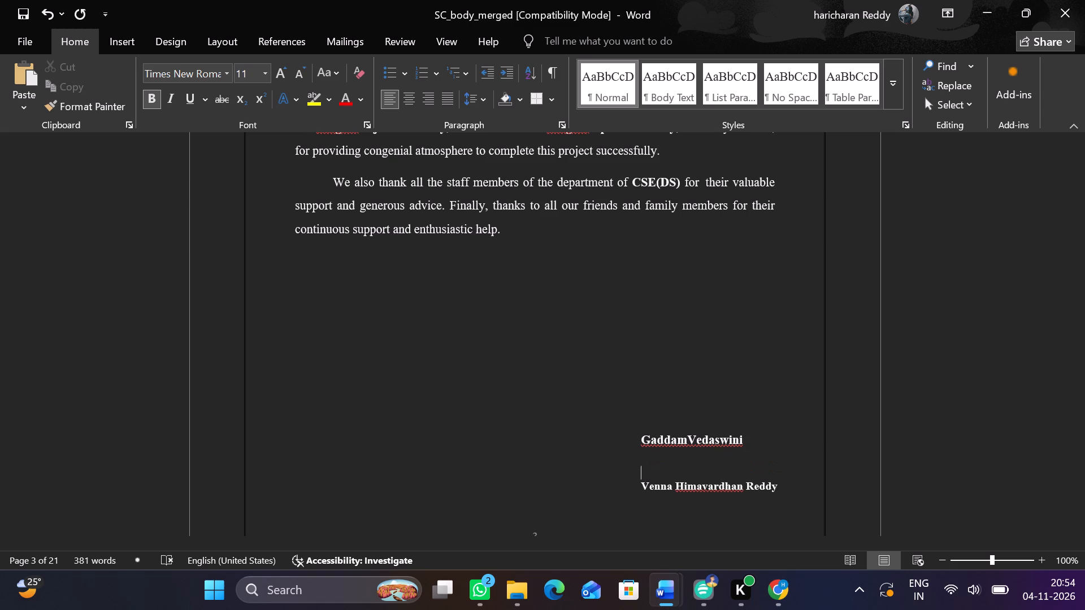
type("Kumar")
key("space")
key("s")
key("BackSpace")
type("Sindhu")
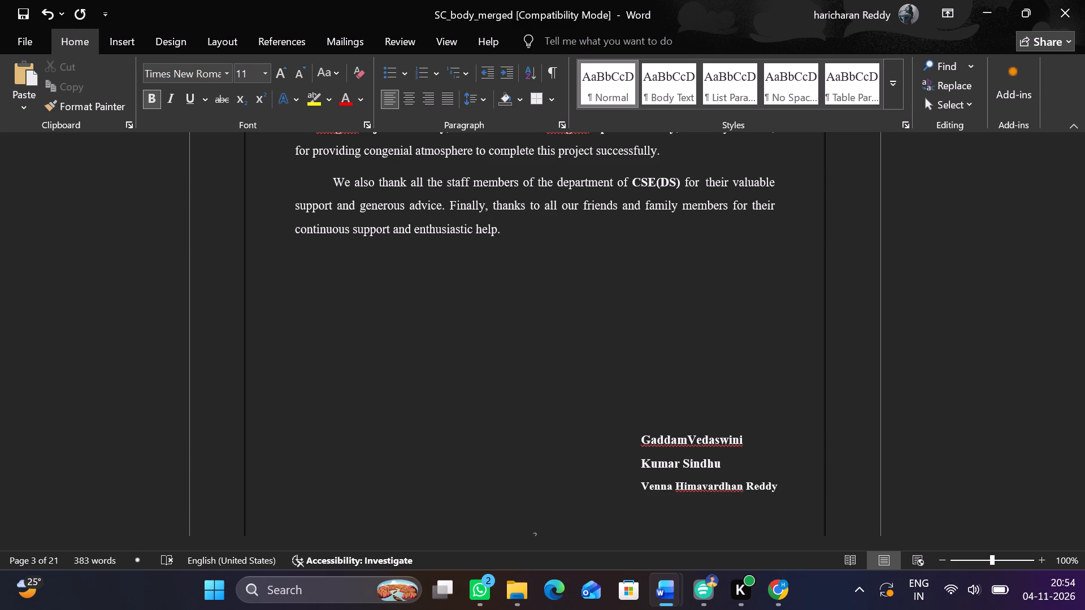
Delete the old third student's name from the acknowledgement's closing name list.
left_click(788, 489)
key("BackSpace")
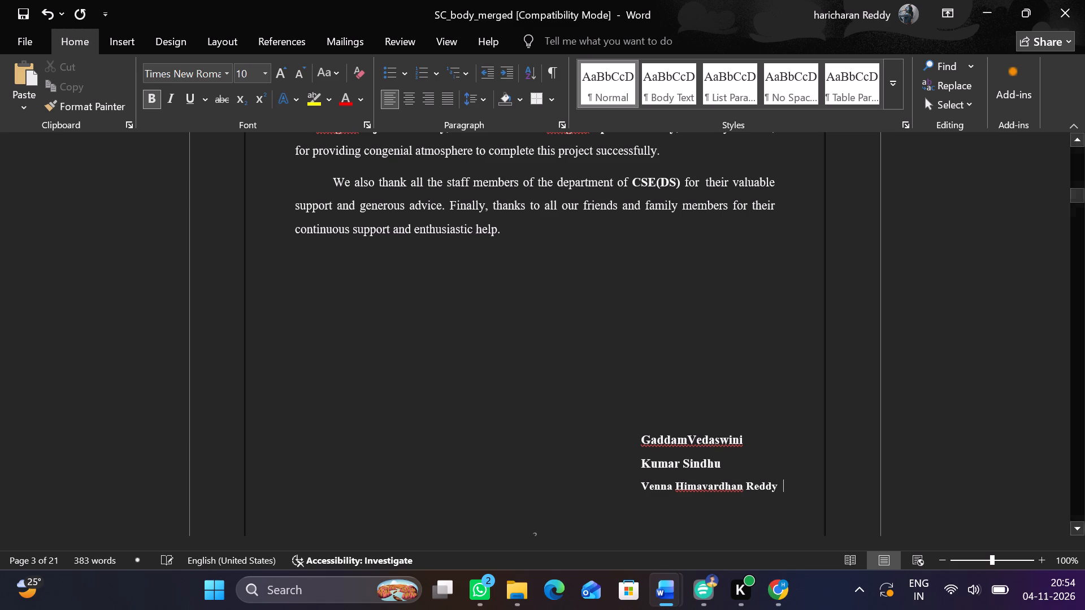
key("BackSpace")
key("BackSpace")
key("BackSpace")
key("BackSpace")
key("BackSpace")
key("BackSpace")
key("BackSpace")
key("BackSpace")
key("BackSpace")
key("BackSpace")
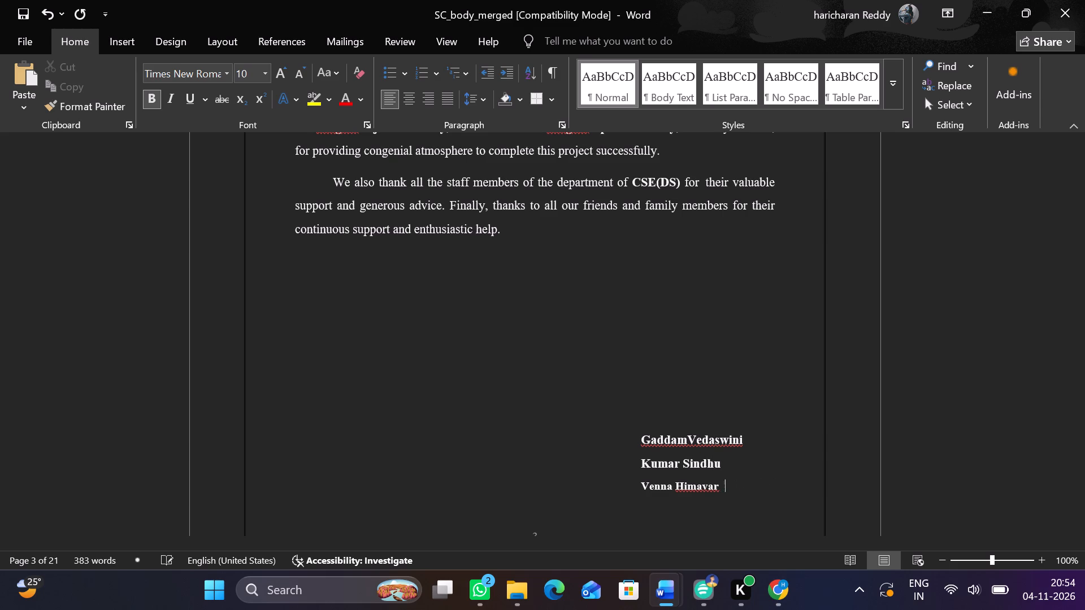
key("BackSpace")
key("BackSpace")
key("BackSpace")
key("BackSpace")
key("BackSpace")
key("BackSpace")
key("BackSpace")
key("BackSpace")
key("BackSpace")
key("BackSpace")
key("BackSpace")
key("BackSpace")
key("BackSpace")
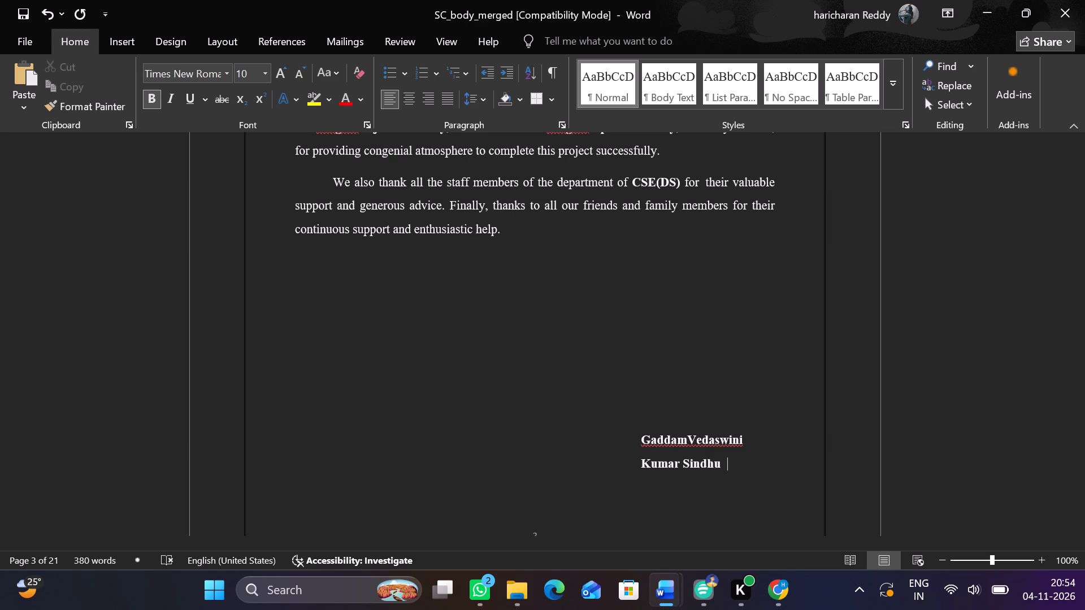
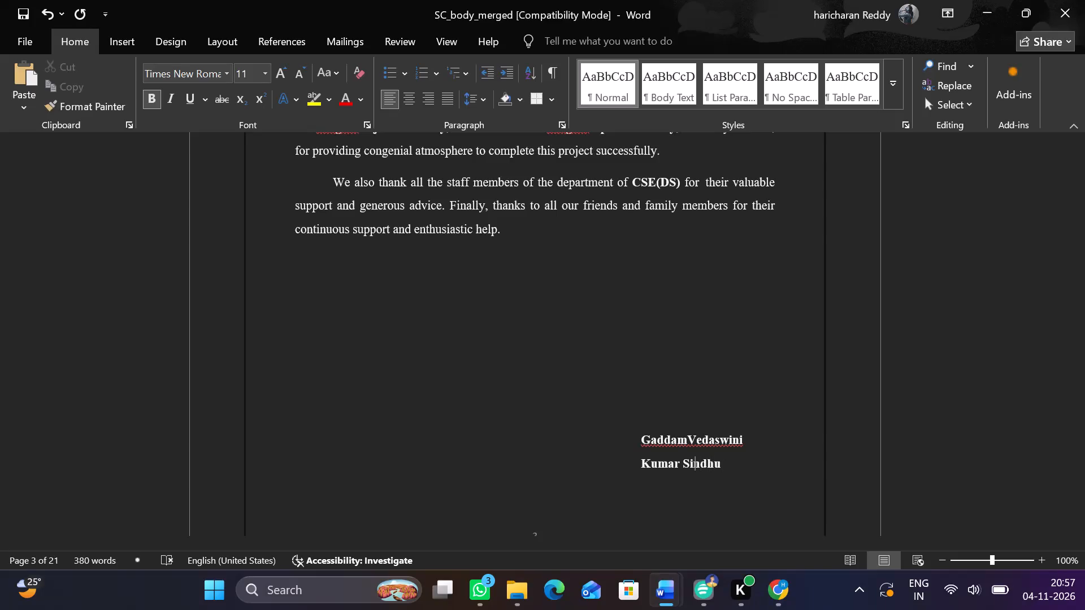
Correct the second student's surname in the acknowledgement's closing name list, keeping a space before the given name.
key("Left")
key("Left")
key("BackSpace")
key("BackSpace")
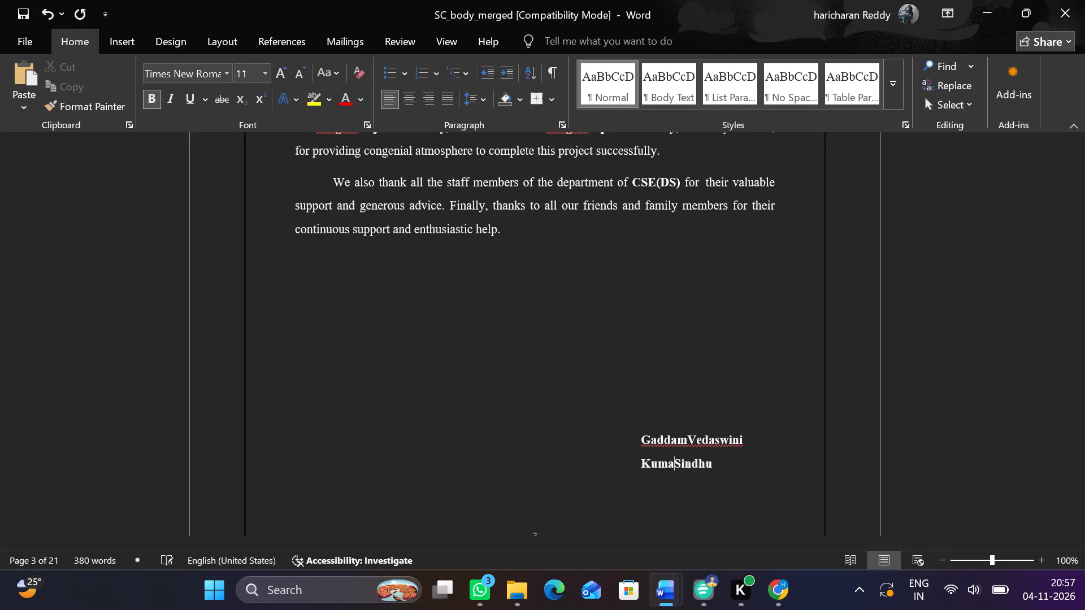
key("BackSpace")
key("BackSpace")
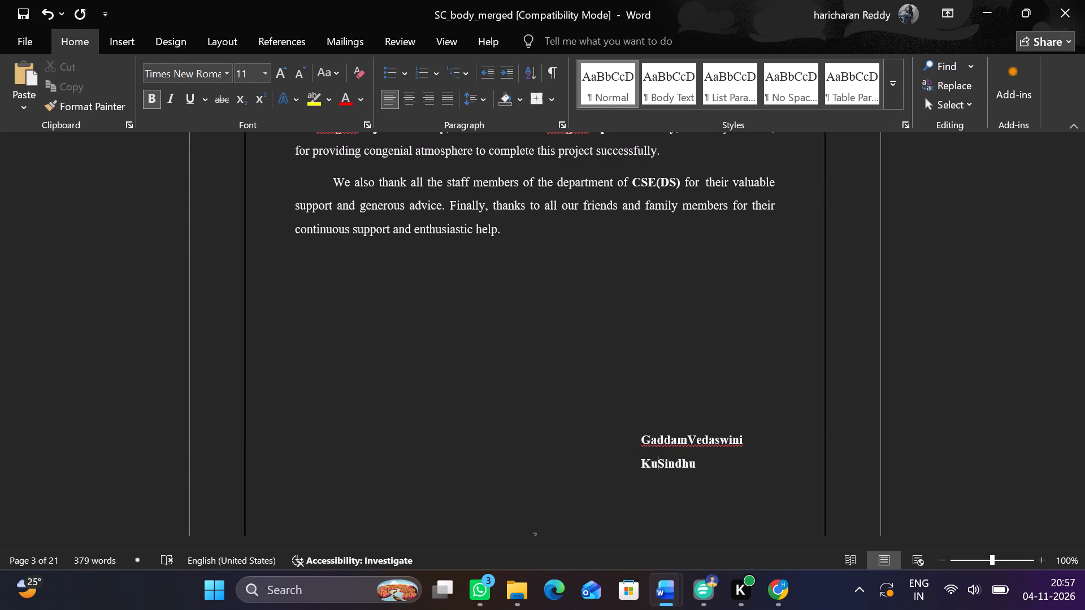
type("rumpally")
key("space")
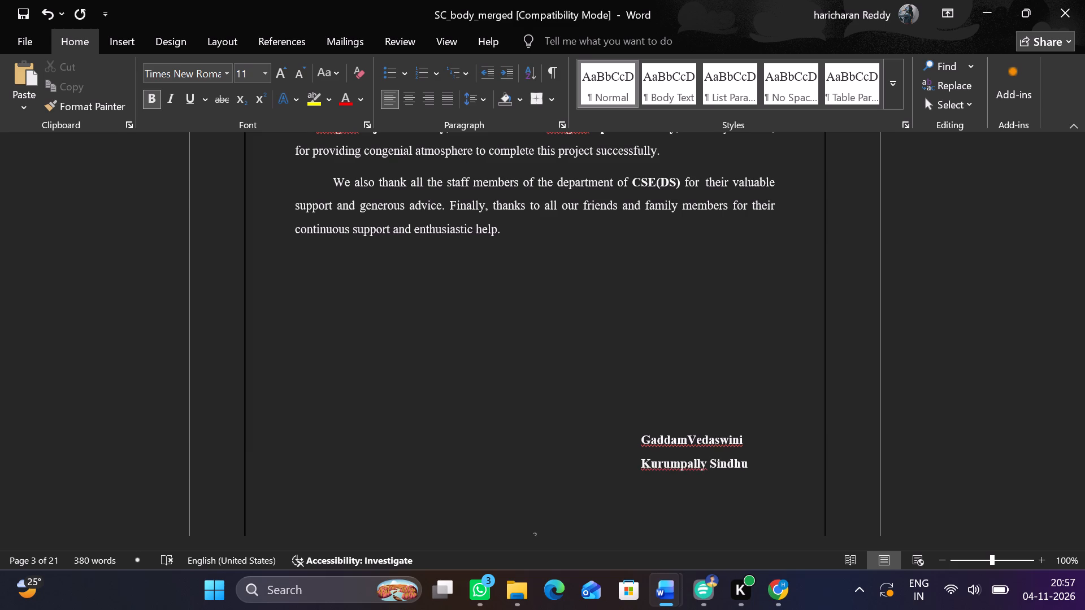
Insert a space between the surname and given name of the first student in the closing list.
left_click(689, 440)
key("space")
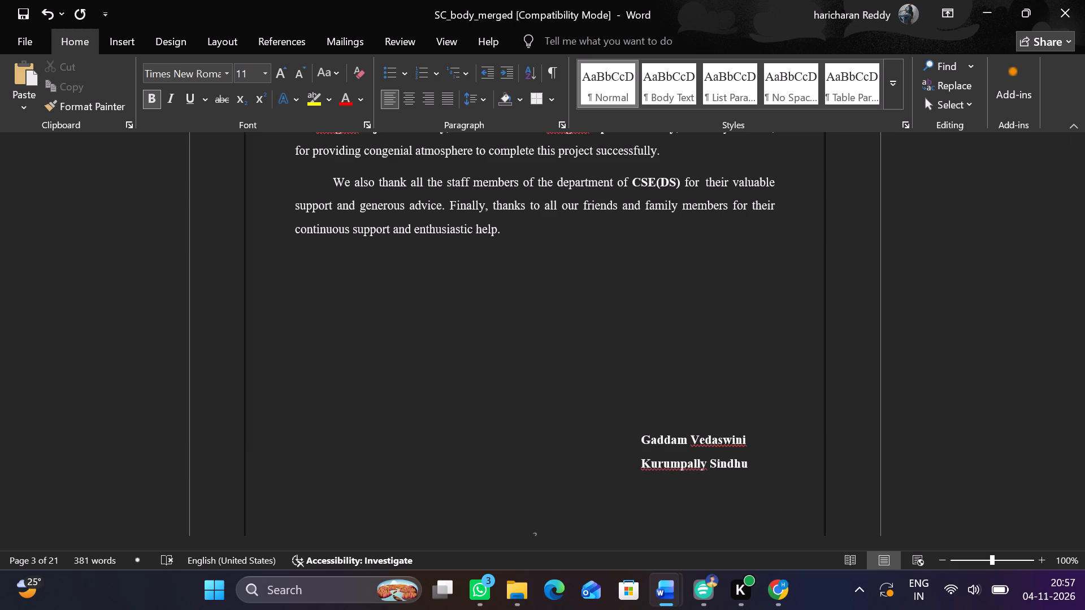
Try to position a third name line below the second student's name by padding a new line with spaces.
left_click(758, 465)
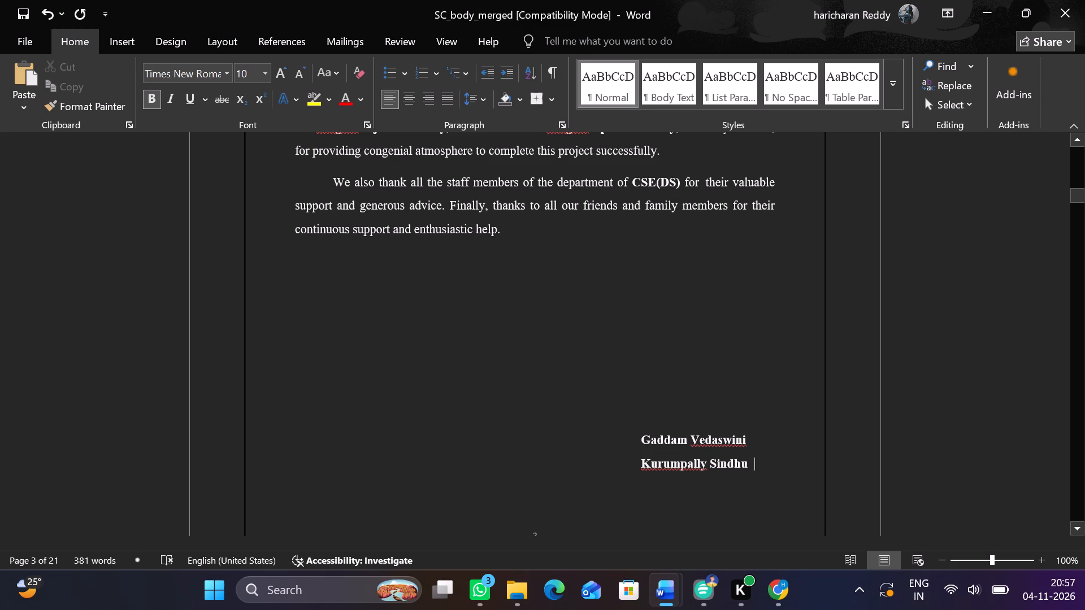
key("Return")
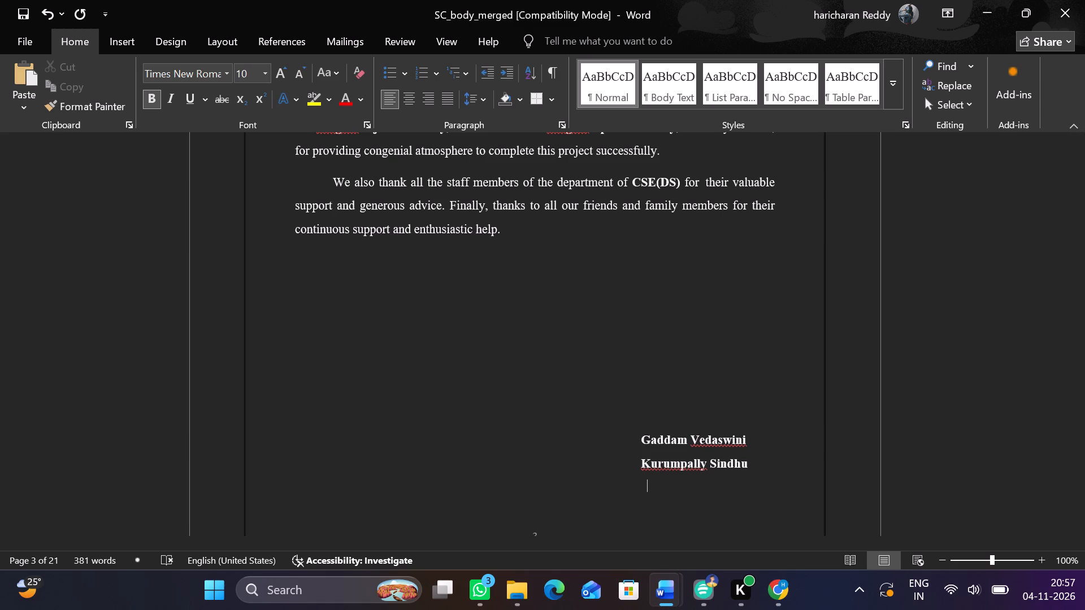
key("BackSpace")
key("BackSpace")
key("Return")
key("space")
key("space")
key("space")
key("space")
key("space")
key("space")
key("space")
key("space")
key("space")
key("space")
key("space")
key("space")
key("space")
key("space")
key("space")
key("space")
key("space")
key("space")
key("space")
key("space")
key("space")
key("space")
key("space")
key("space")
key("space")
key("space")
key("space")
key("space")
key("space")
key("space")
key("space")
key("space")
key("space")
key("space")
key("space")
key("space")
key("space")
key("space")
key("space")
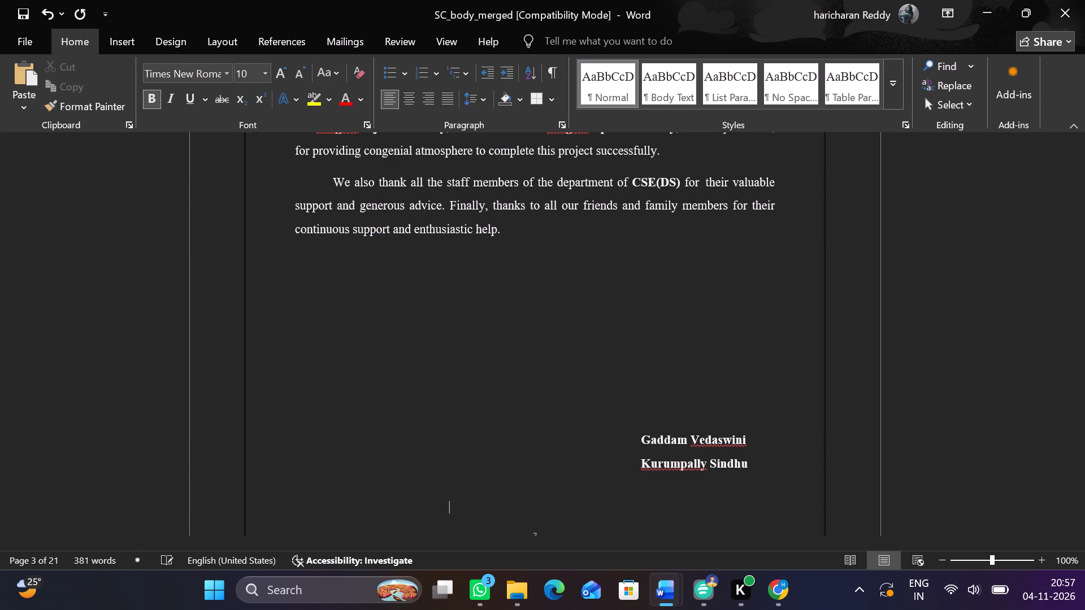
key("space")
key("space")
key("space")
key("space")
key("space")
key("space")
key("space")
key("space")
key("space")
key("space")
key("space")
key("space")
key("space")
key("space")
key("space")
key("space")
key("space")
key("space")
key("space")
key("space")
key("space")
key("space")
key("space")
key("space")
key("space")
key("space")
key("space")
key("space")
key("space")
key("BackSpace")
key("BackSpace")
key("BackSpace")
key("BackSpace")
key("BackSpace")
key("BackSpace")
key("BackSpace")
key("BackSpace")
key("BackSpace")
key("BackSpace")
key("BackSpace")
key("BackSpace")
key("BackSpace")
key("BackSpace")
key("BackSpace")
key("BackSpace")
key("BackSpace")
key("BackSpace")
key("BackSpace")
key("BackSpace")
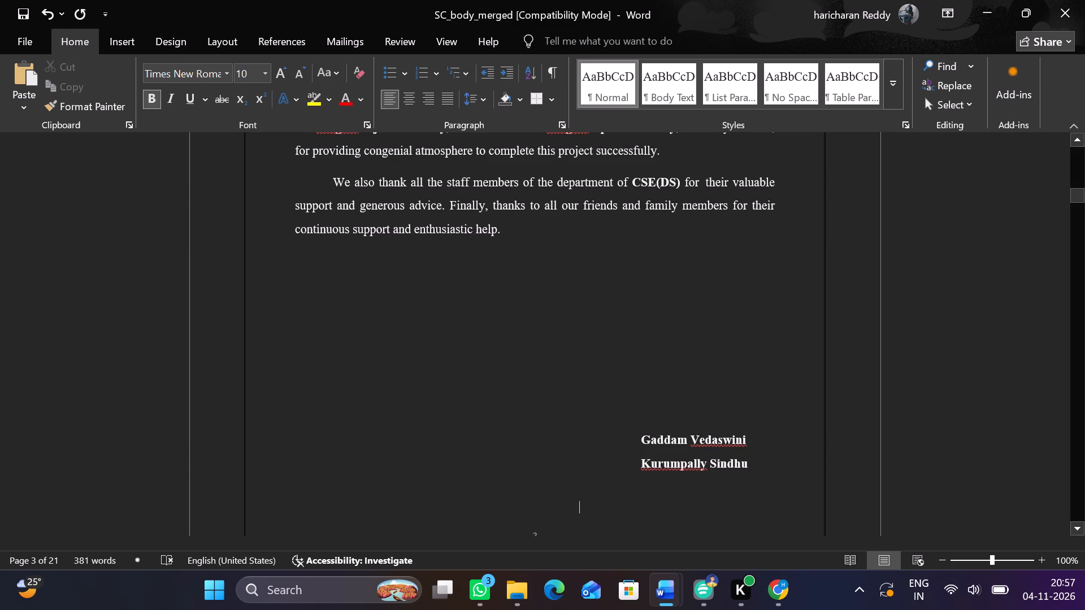
Add the third student's full name on a new aligned line below the second student's name.
left_click(758, 462)
key("Return")
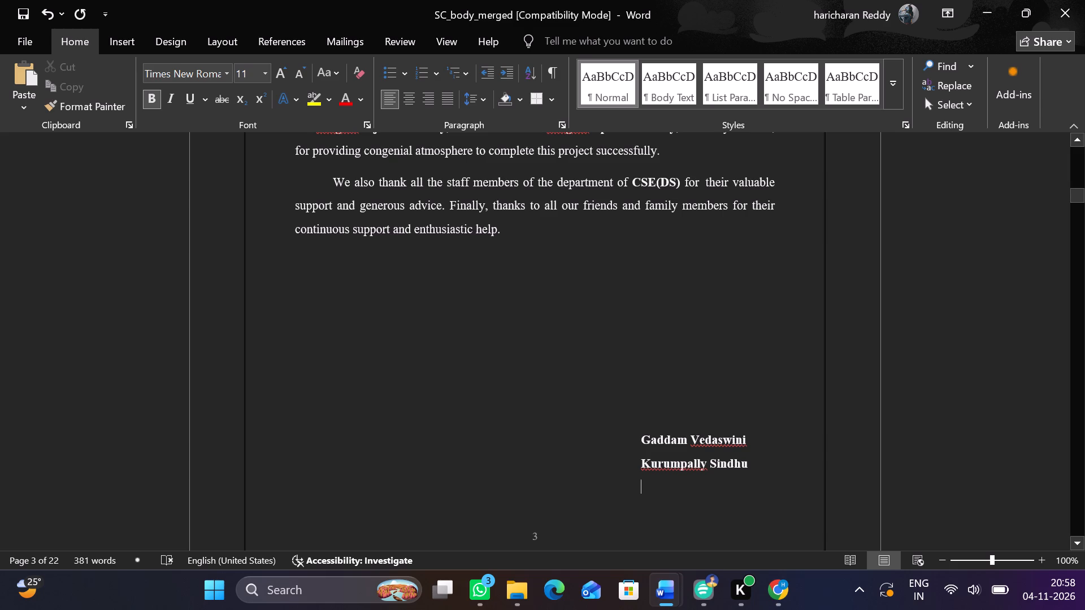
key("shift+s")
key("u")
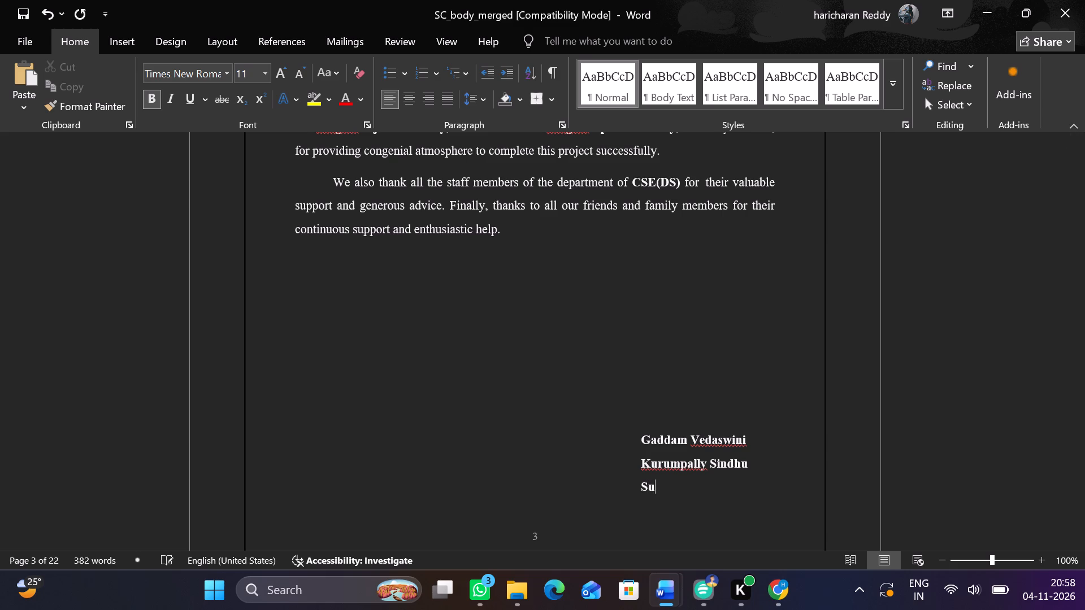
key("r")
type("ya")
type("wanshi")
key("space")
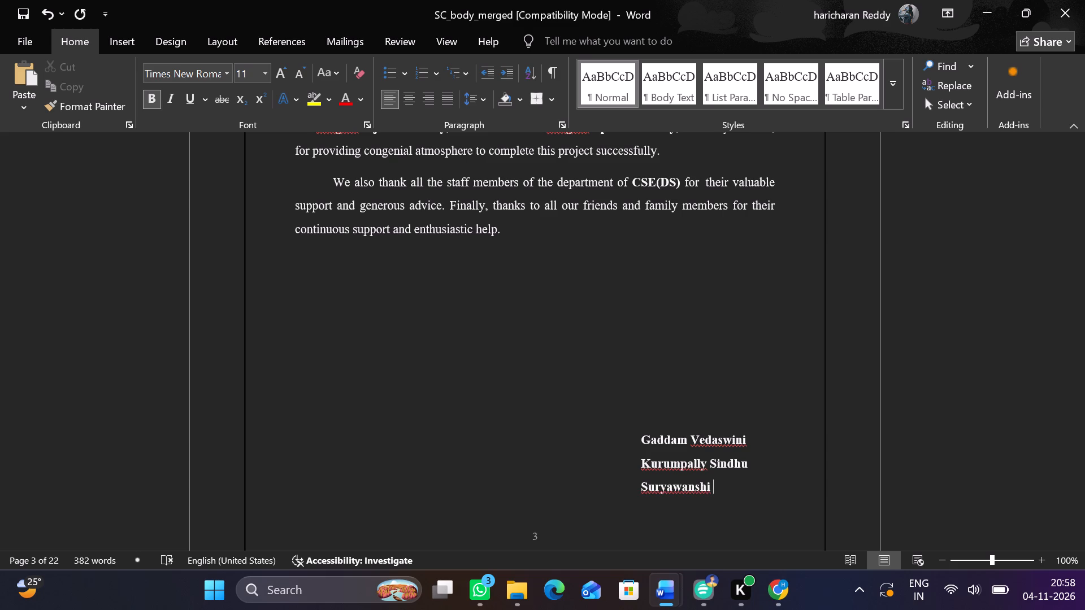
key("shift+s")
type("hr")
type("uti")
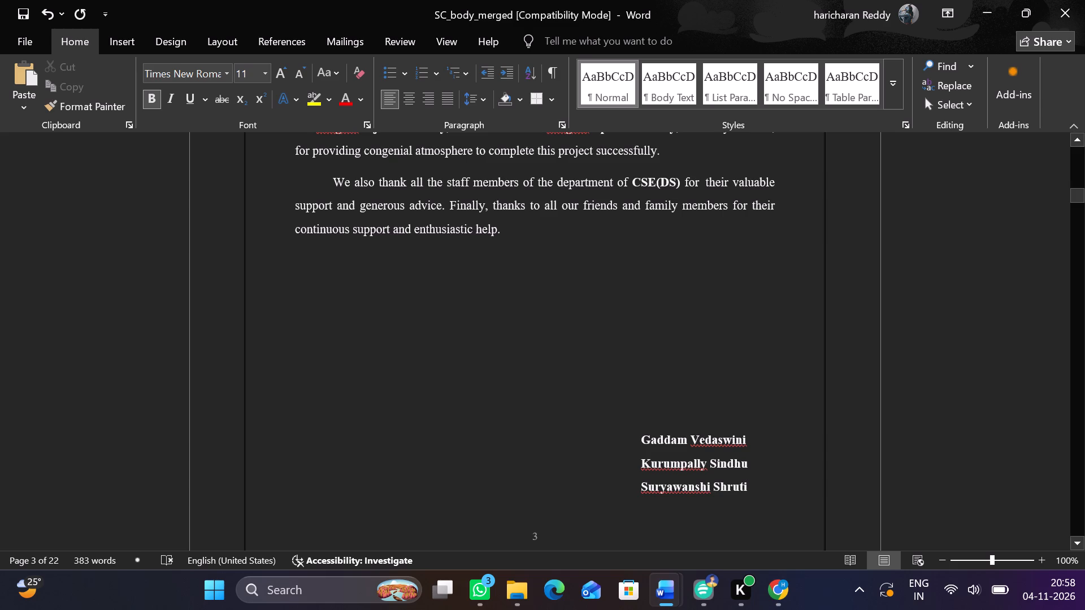
Review the acknowledgement text and the preceding certificate page, working backwards from the closing name list.
scroll(767, 398, "up", 1)
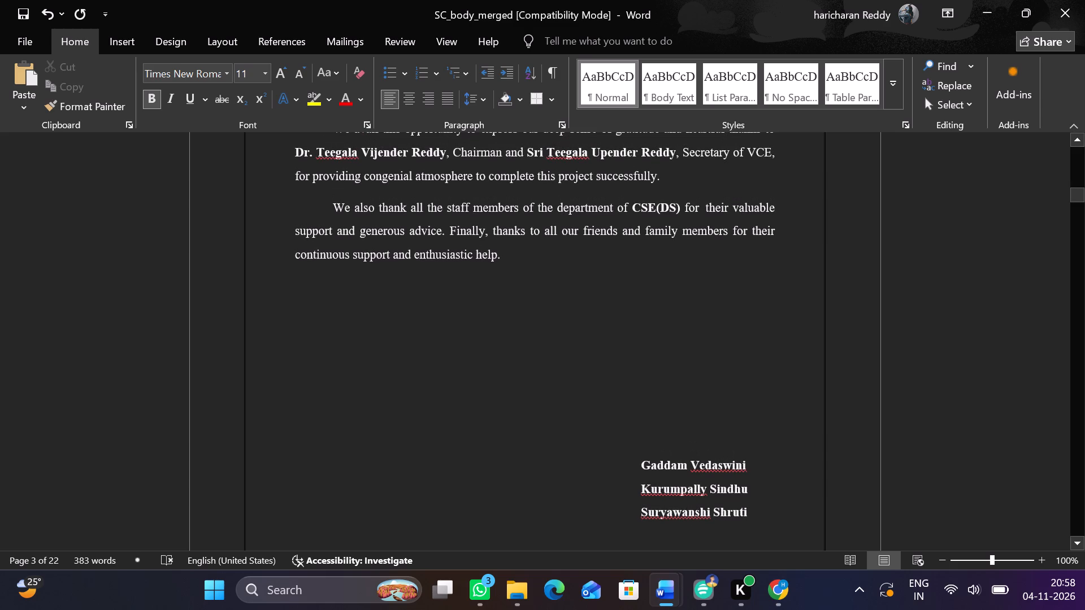
scroll(767, 398, "up", 2)
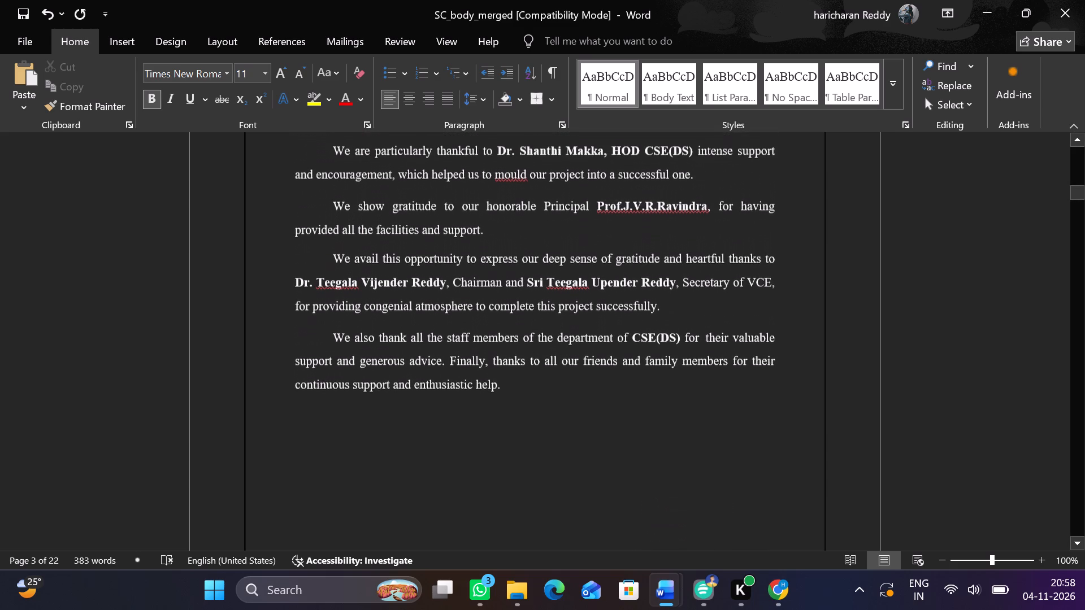
scroll(767, 398, "up", 1)
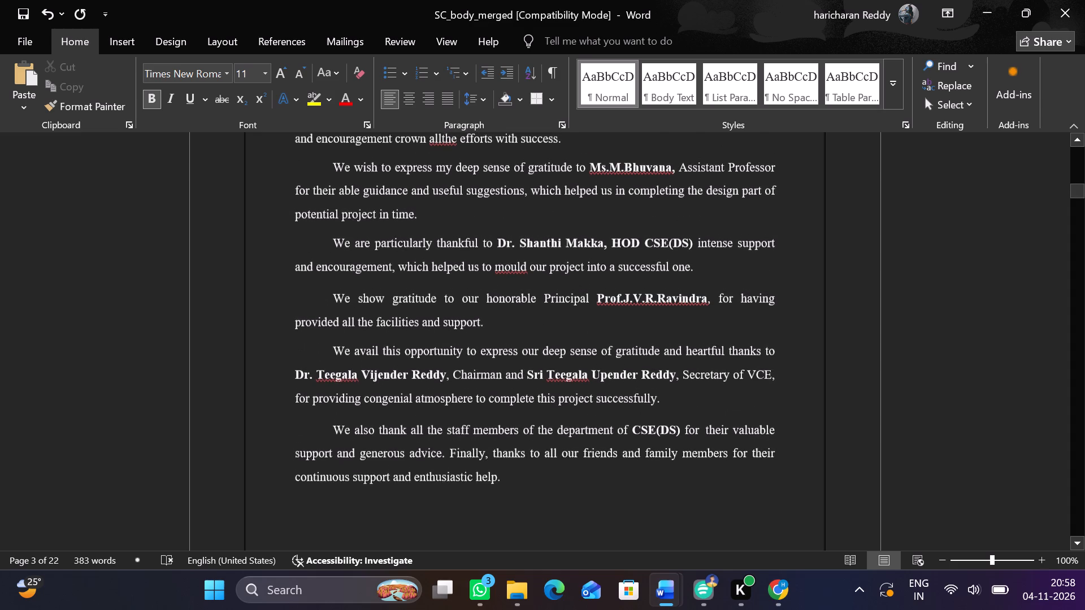
scroll(767, 398, "up", 2)
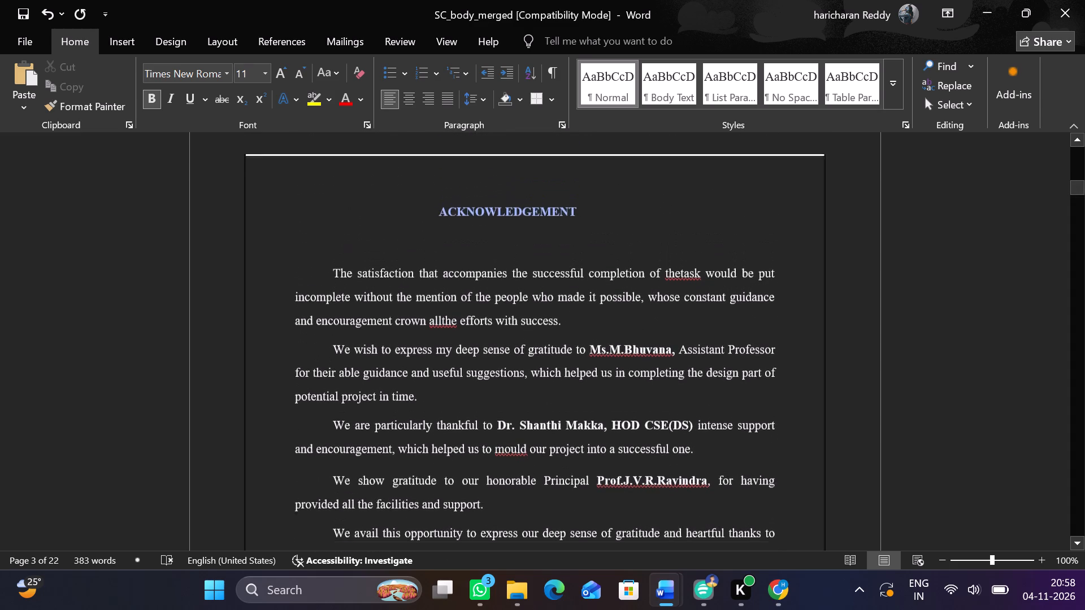
scroll(767, 398, "up", 1)
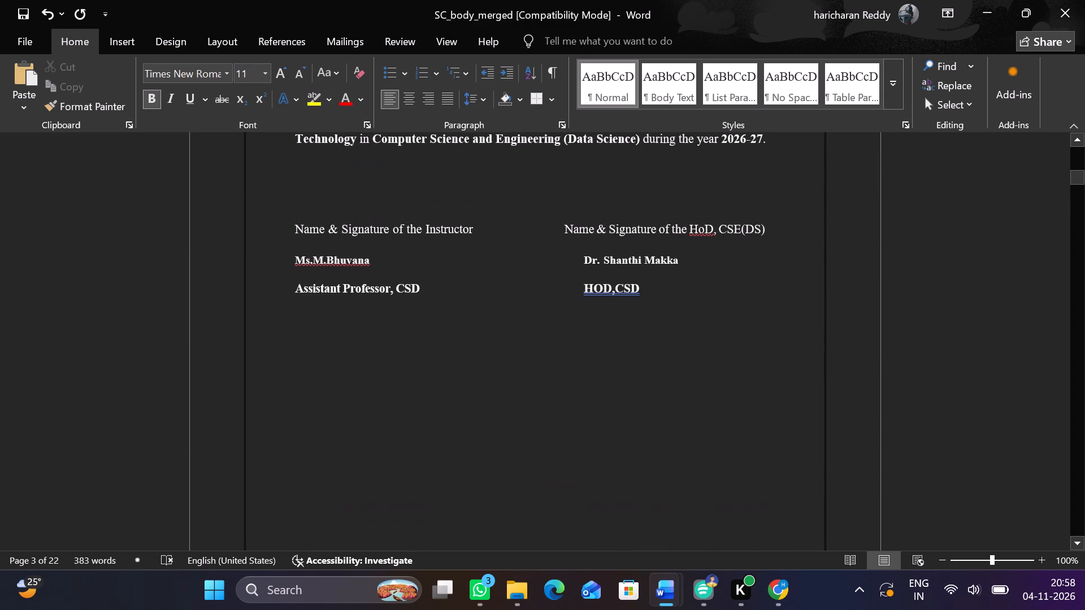
scroll(767, 398, "up", 1)
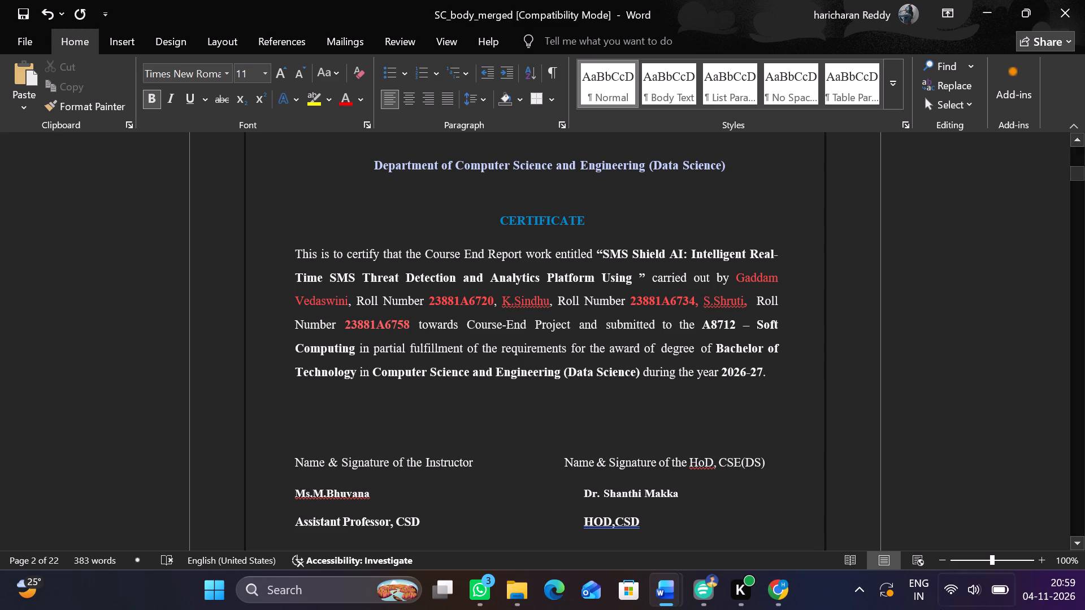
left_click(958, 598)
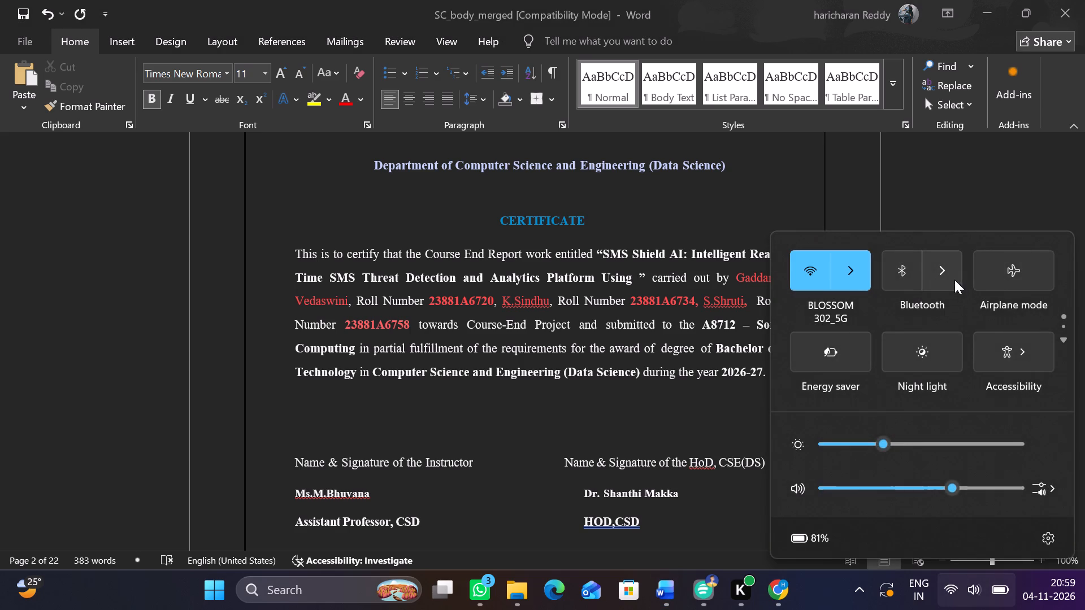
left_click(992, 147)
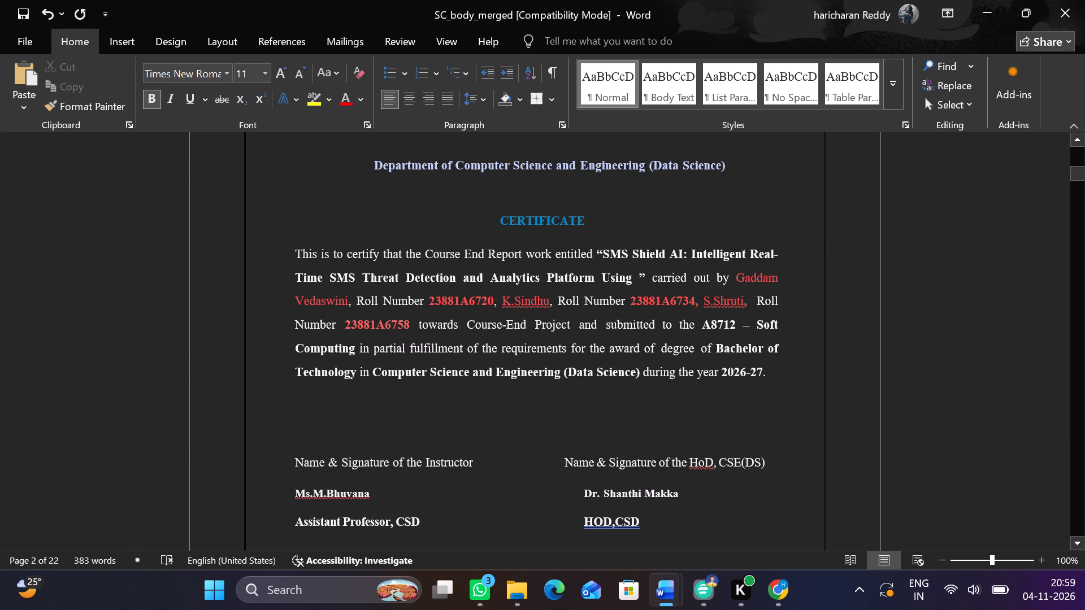
Insert the missing space in "thetask" in the acknowledgement's first paragraph, making it "the task".
scroll(772, 256, "down", 2)
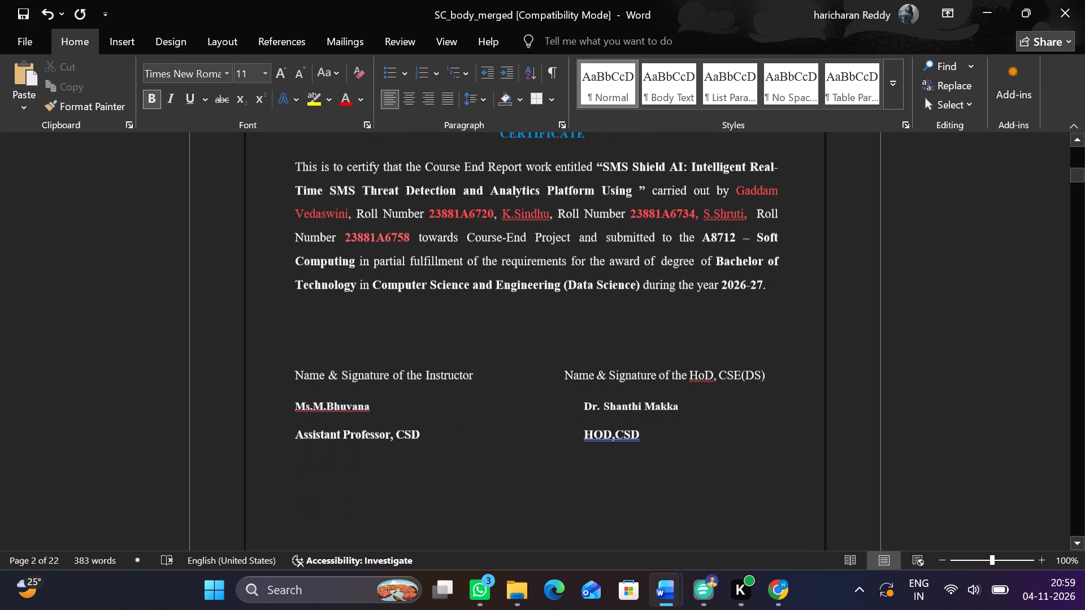
scroll(772, 256, "down", 1)
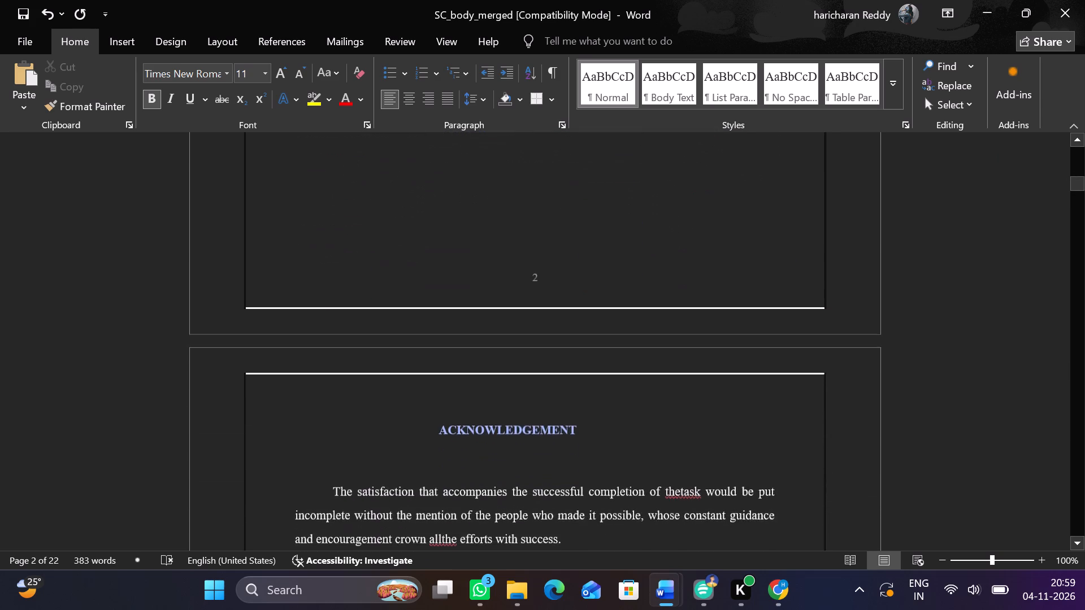
scroll(772, 256, "down", 1)
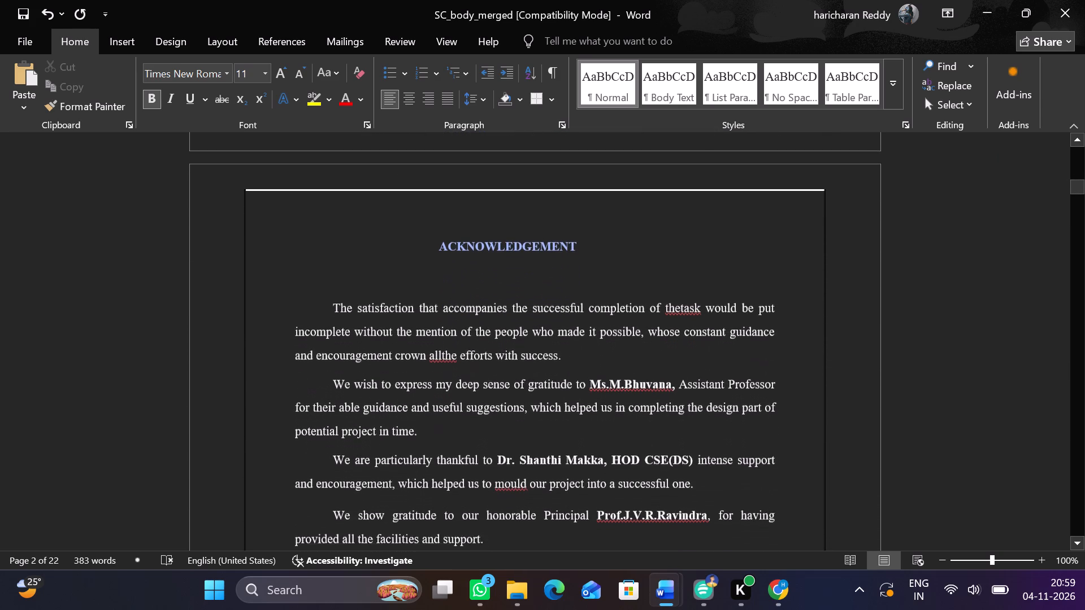
left_click(680, 303)
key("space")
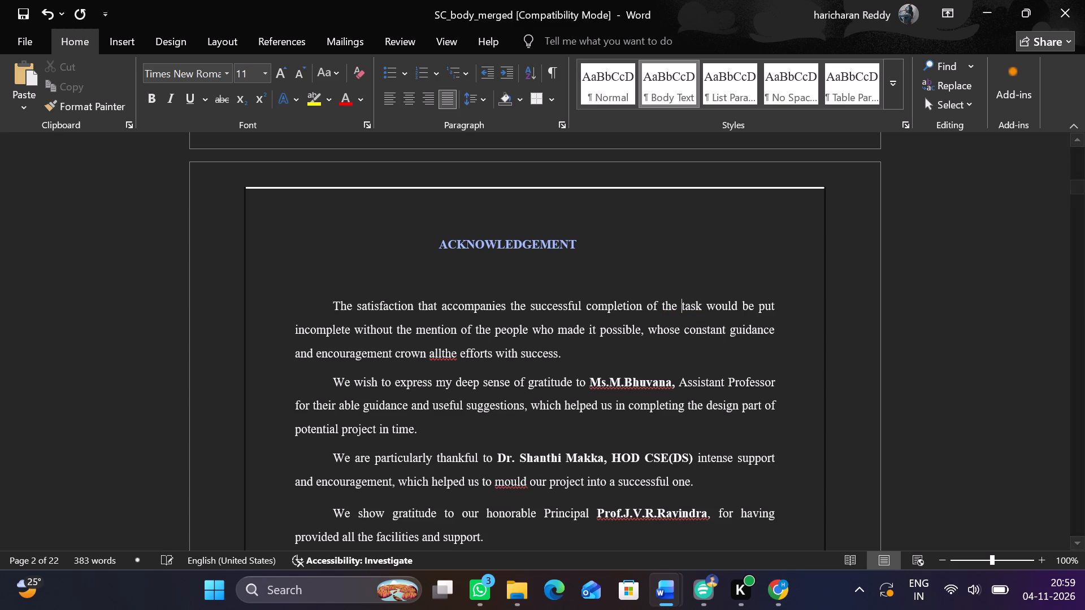
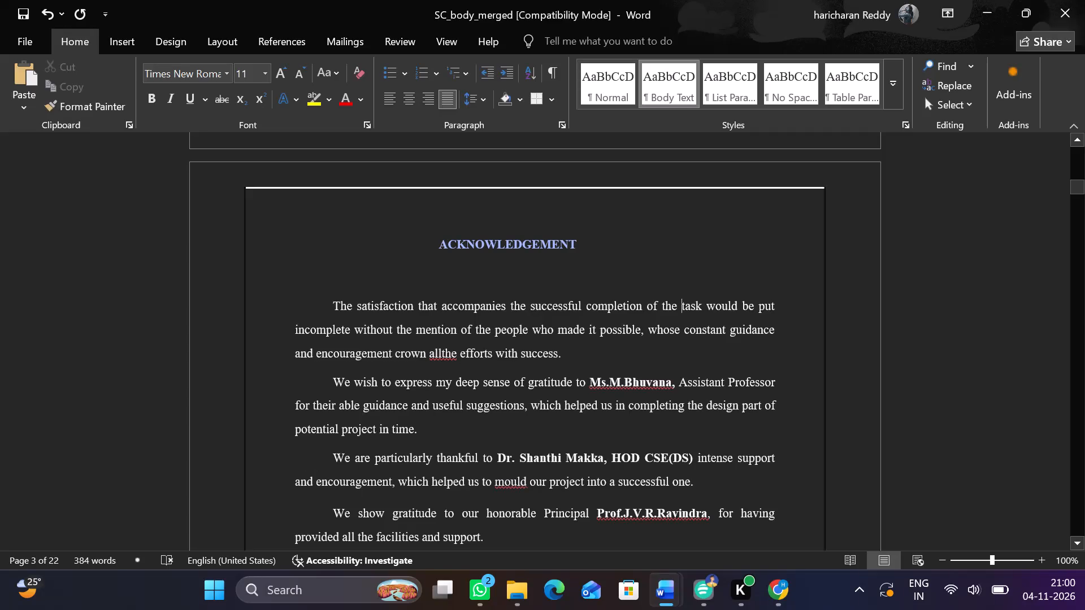
Split the run-together word "allthe" into "all the" in the acknowledgement's first paragraph.
left_click(440, 350)
key("Right")
key("space")
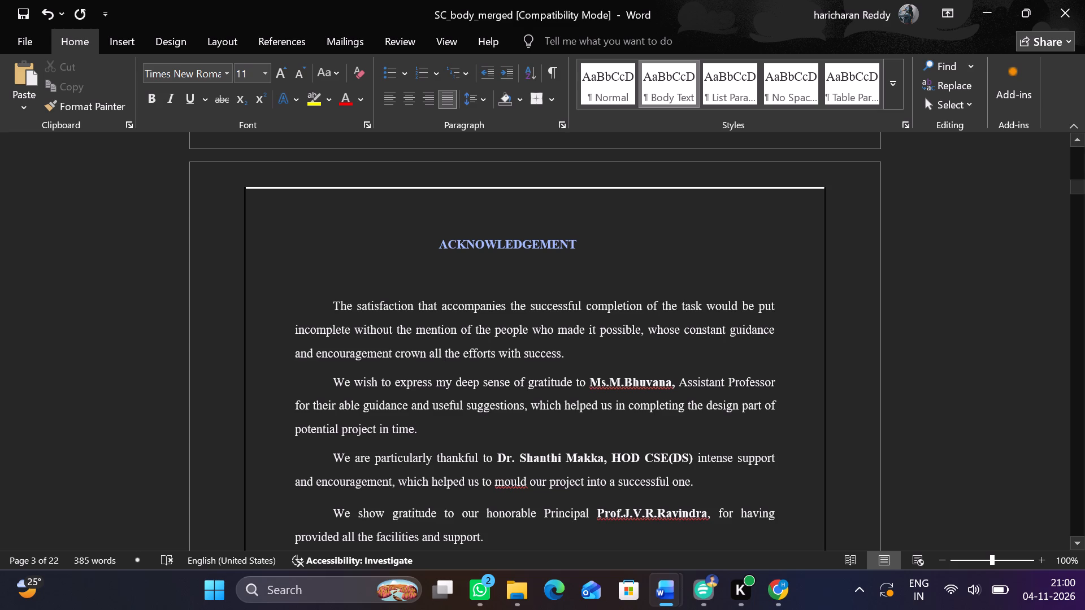
Insert a space between "Ms." and the guide's name in the acknowledgement's second paragraph.
left_click(609, 381)
key("space")
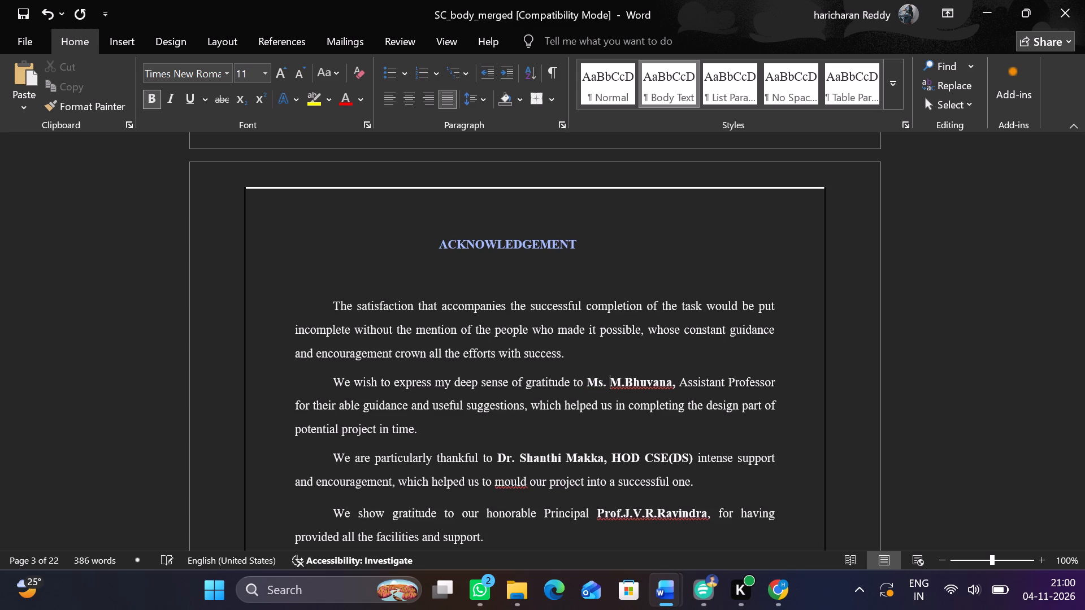
left_click(627, 381)
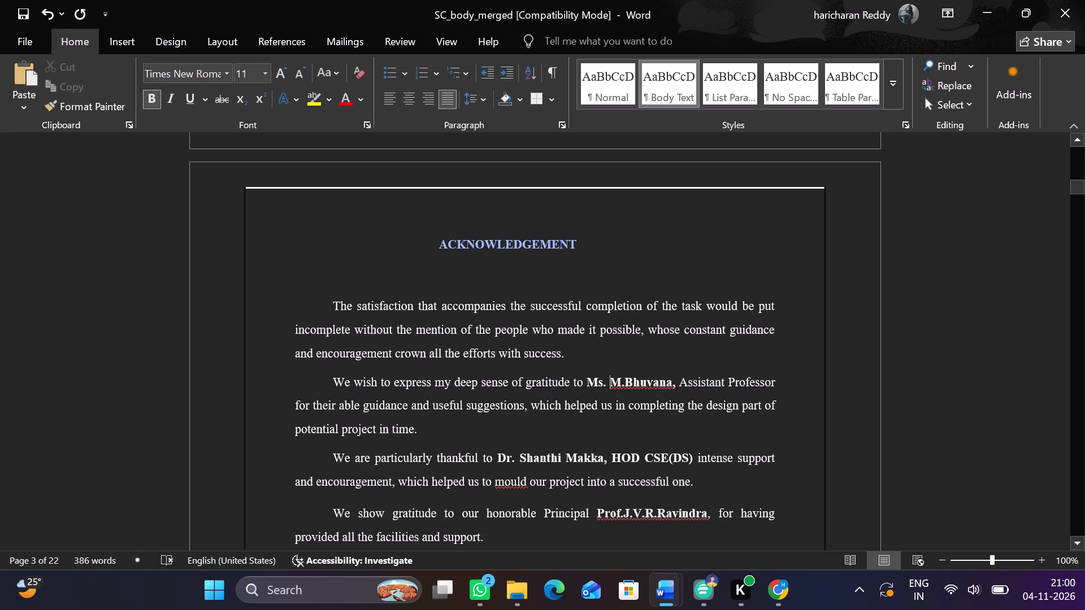
Insert a space after "Ms." in the instructor's name in the certificate page's signature block.
scroll(687, 368, "down", 3)
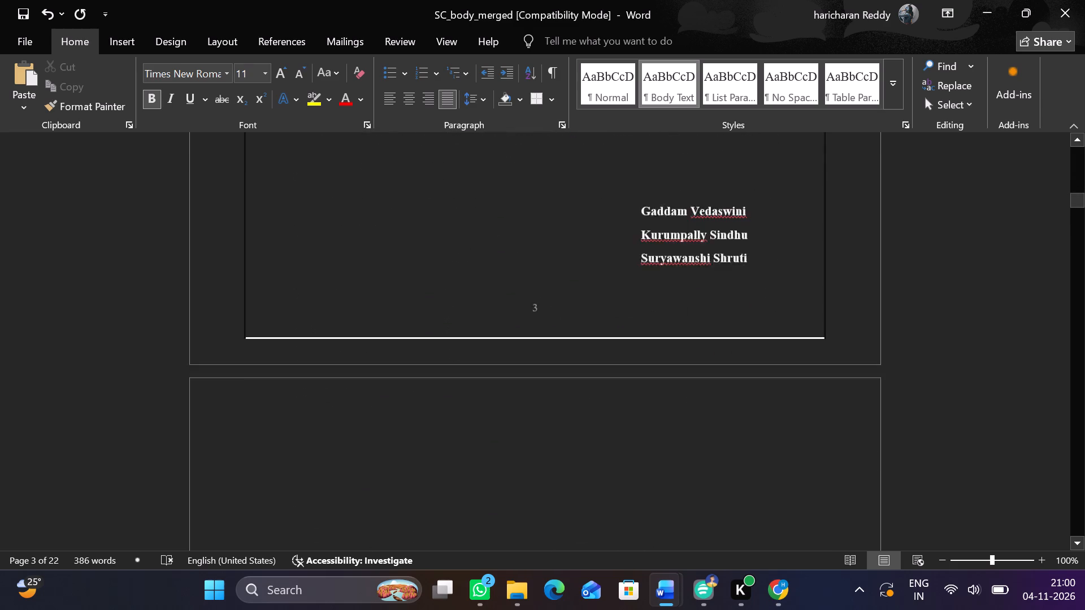
scroll(687, 368, "up", 2)
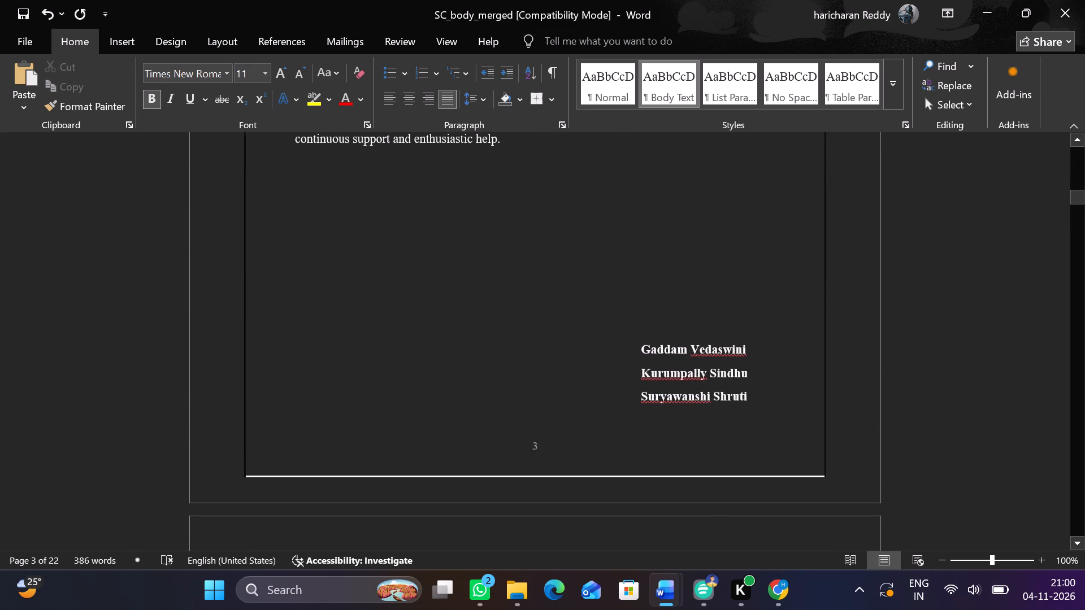
scroll(687, 368, "up", 1)
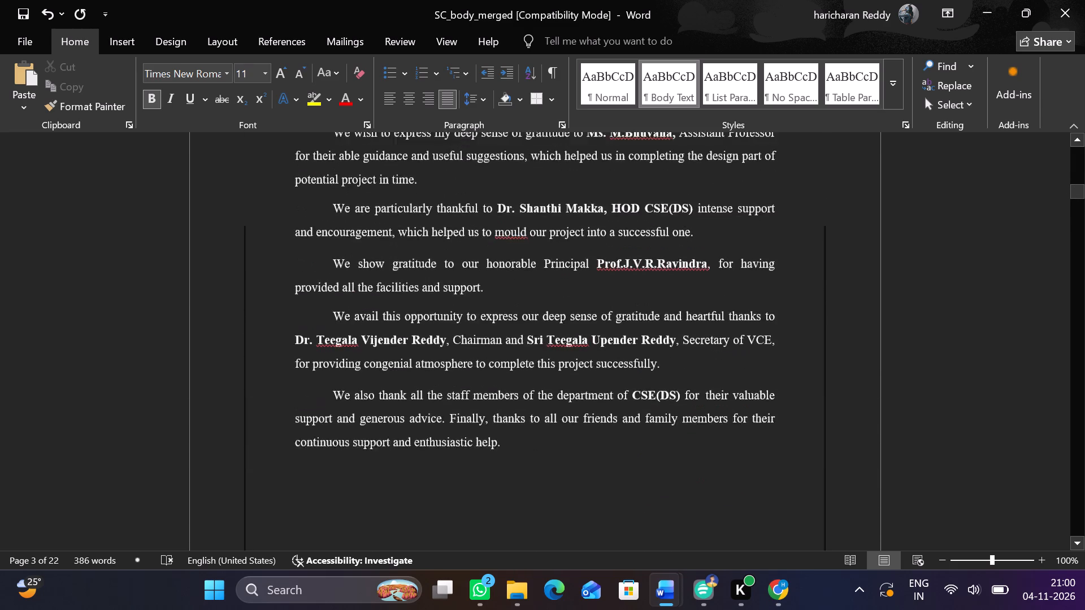
scroll(687, 368, "up", 1)
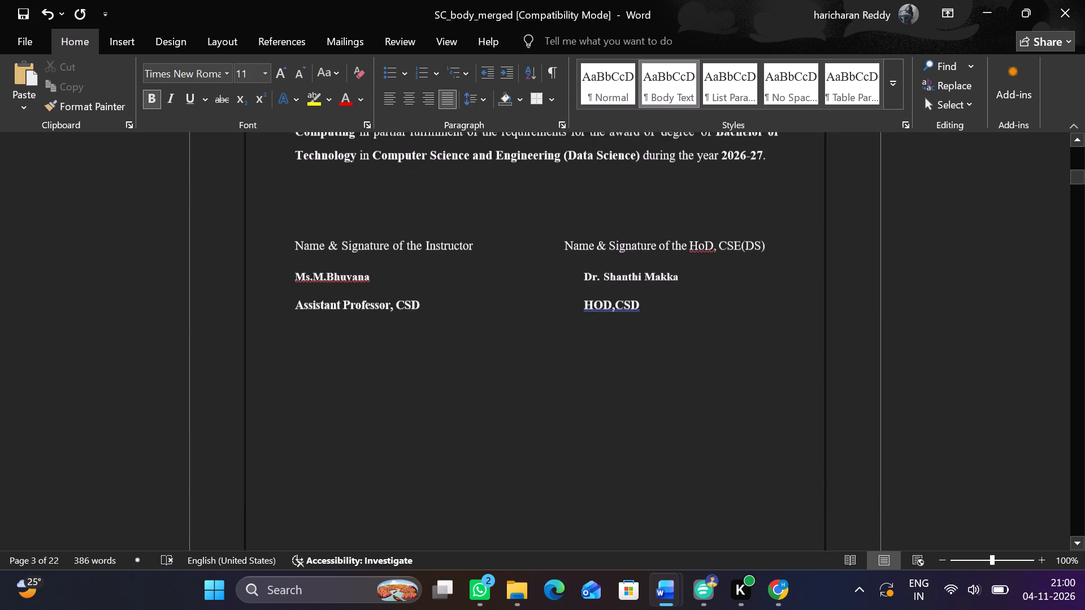
scroll(687, 368, "up", 1)
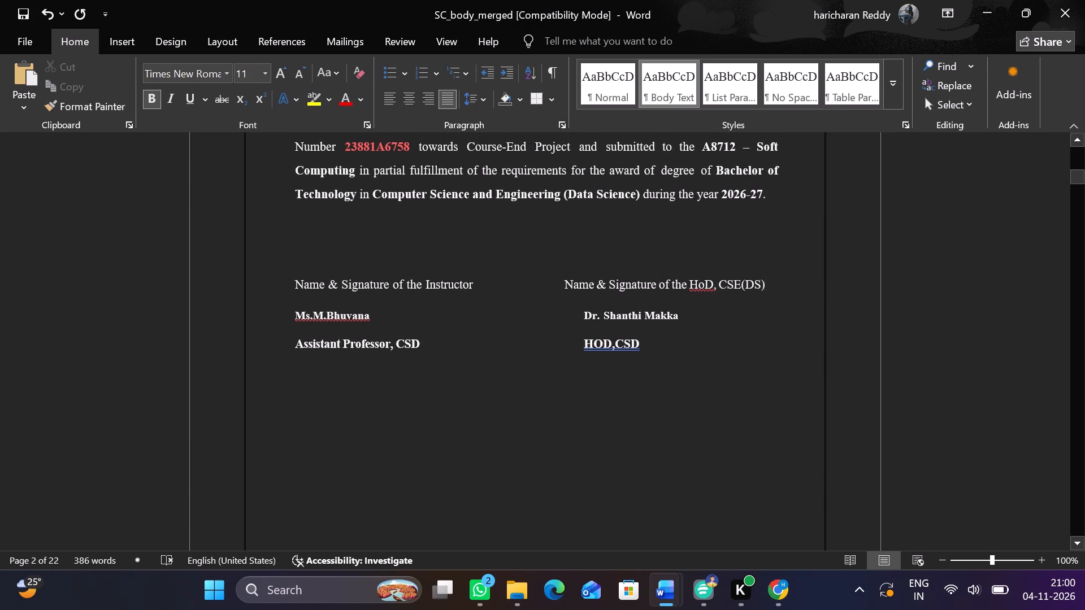
left_click(314, 313)
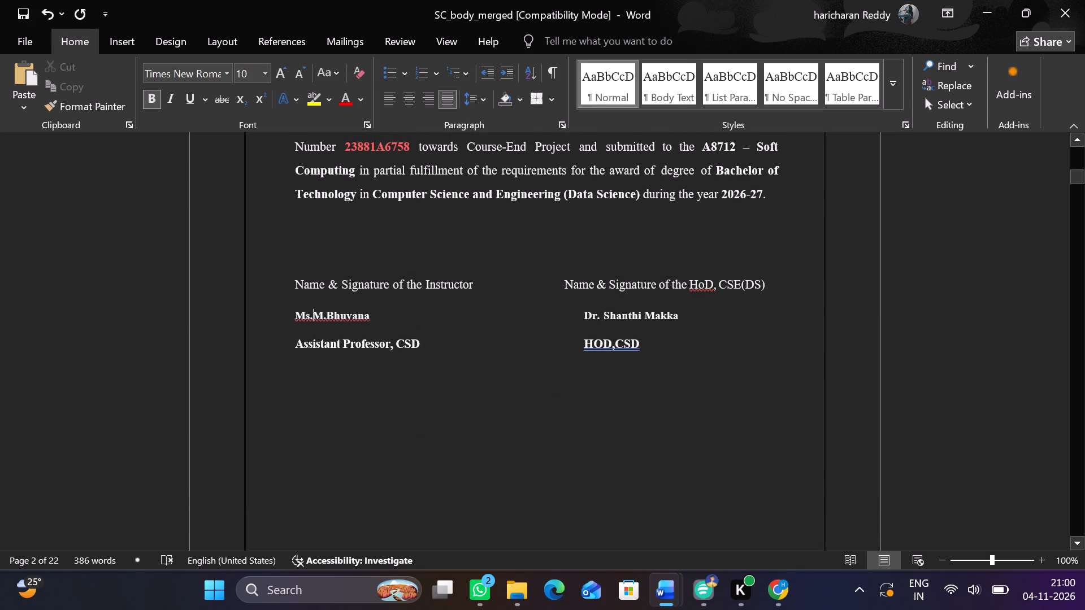
key("space")
Insert a space after "Ms." in the guide's name under "Under the Esteemed Guidance of" on the title page.
scroll(314, 313, "up", 1)
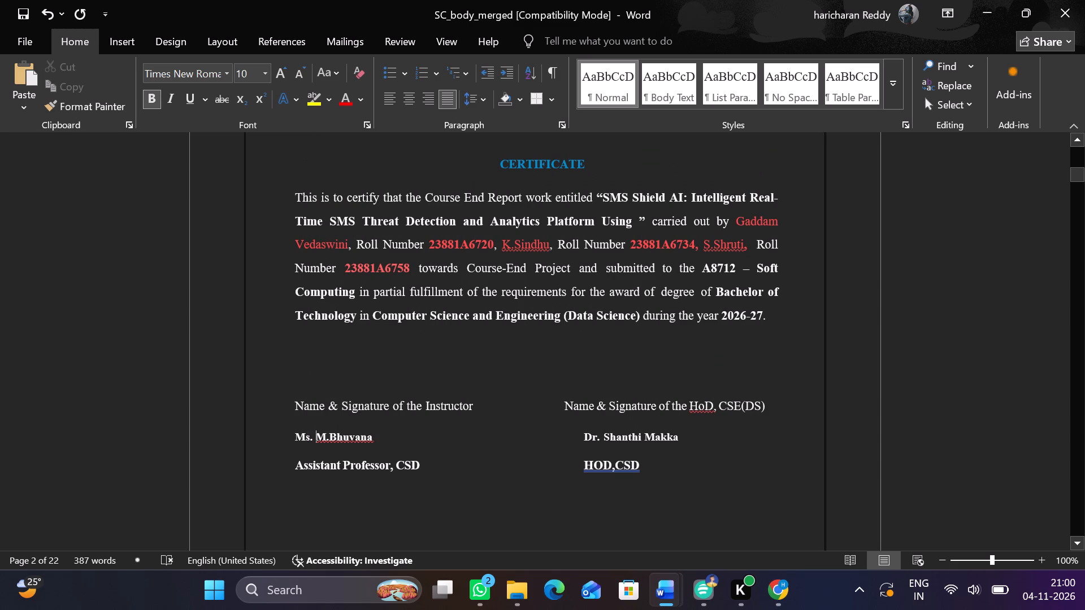
scroll(580, 329, "up", 1)
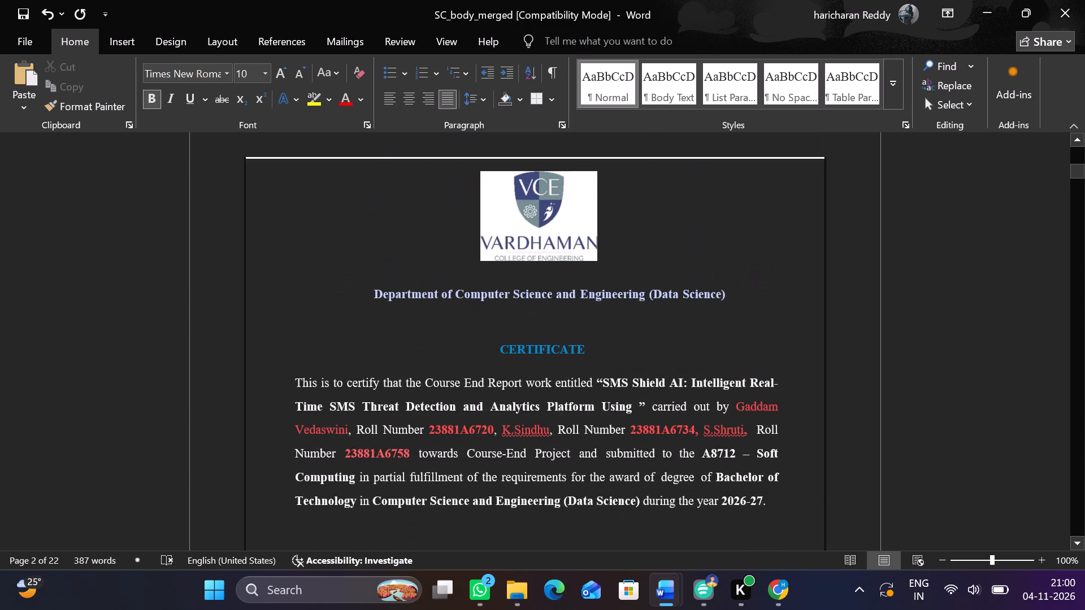
scroll(580, 329, "up", 1)
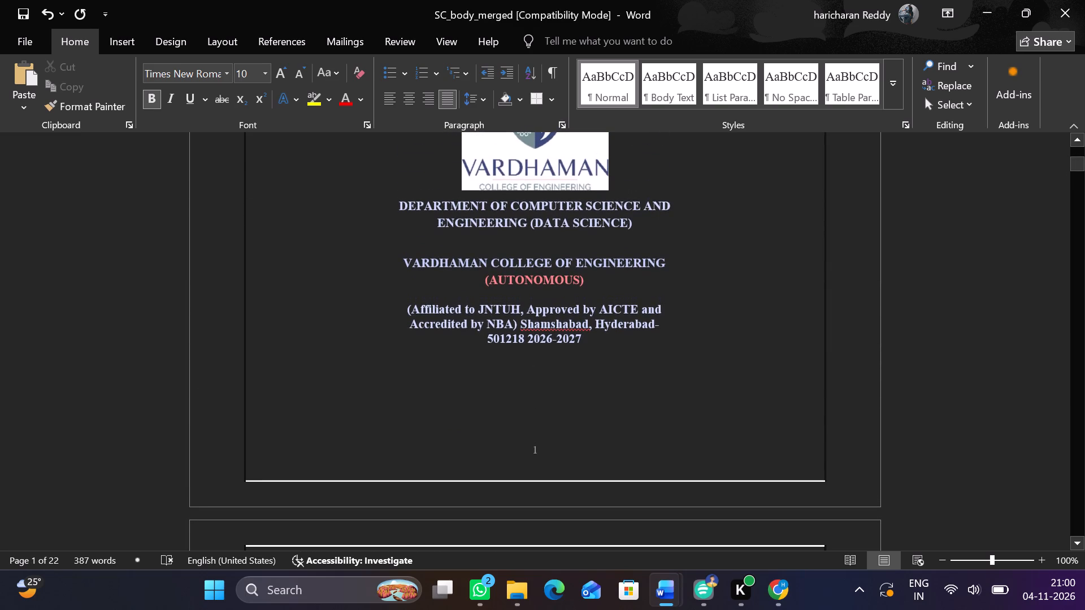
scroll(580, 329, "up", 2)
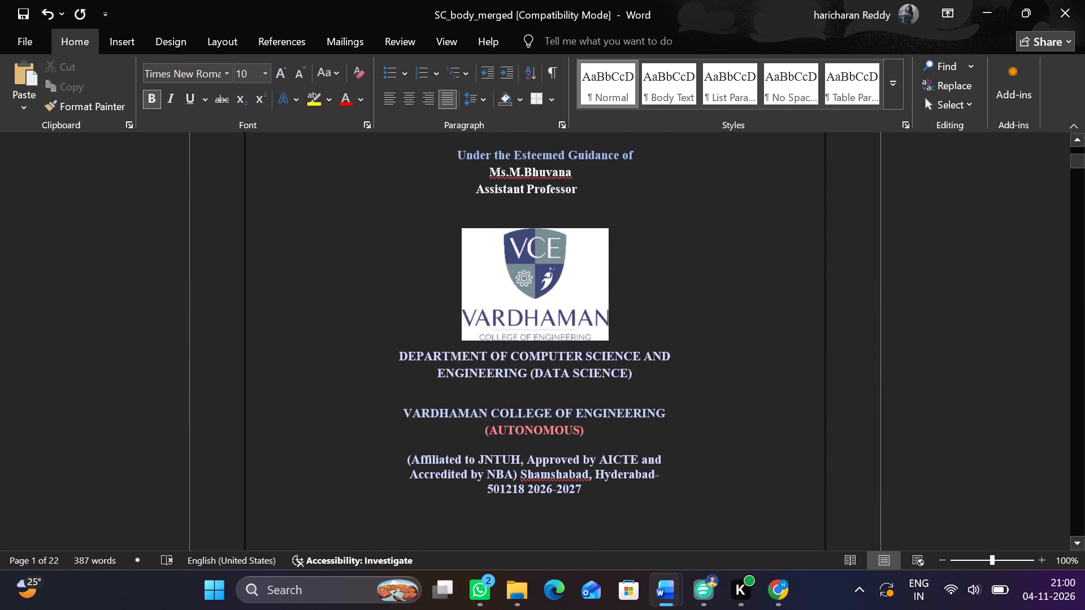
scroll(580, 329, "up", 1)
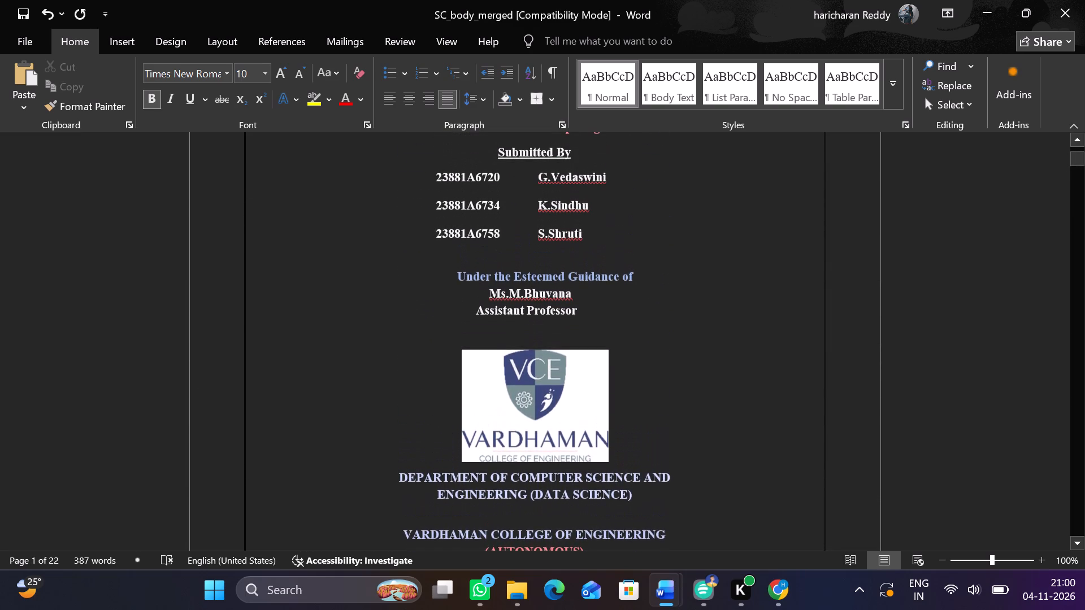
scroll(580, 329, "up", 2)
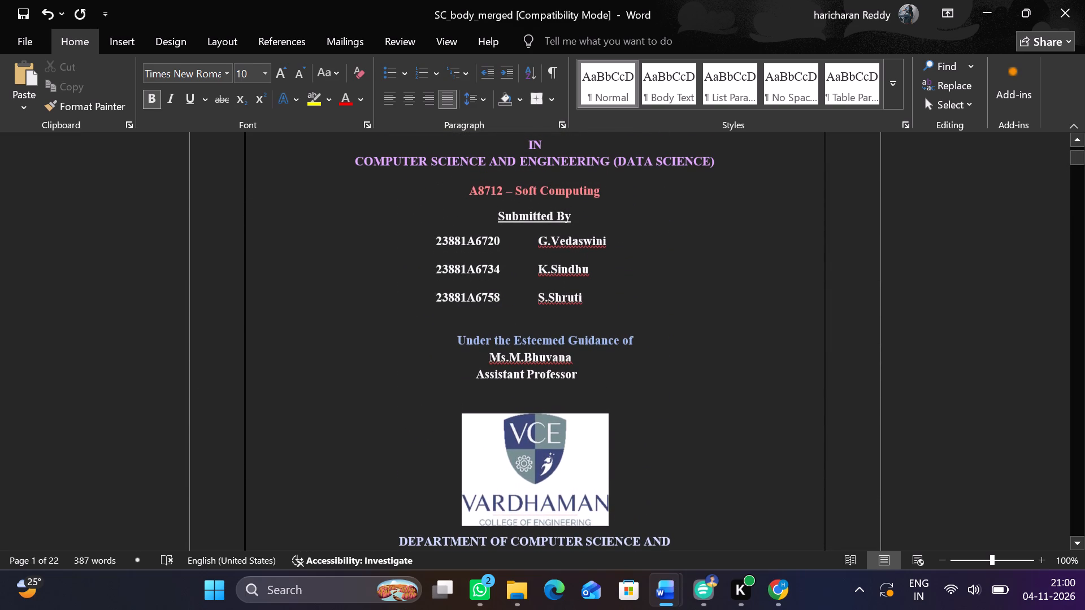
left_click(508, 355)
key("space")
Save the report as a PDF named sc1 in the Downloads folder.
scroll(508, 355, "up", 1)
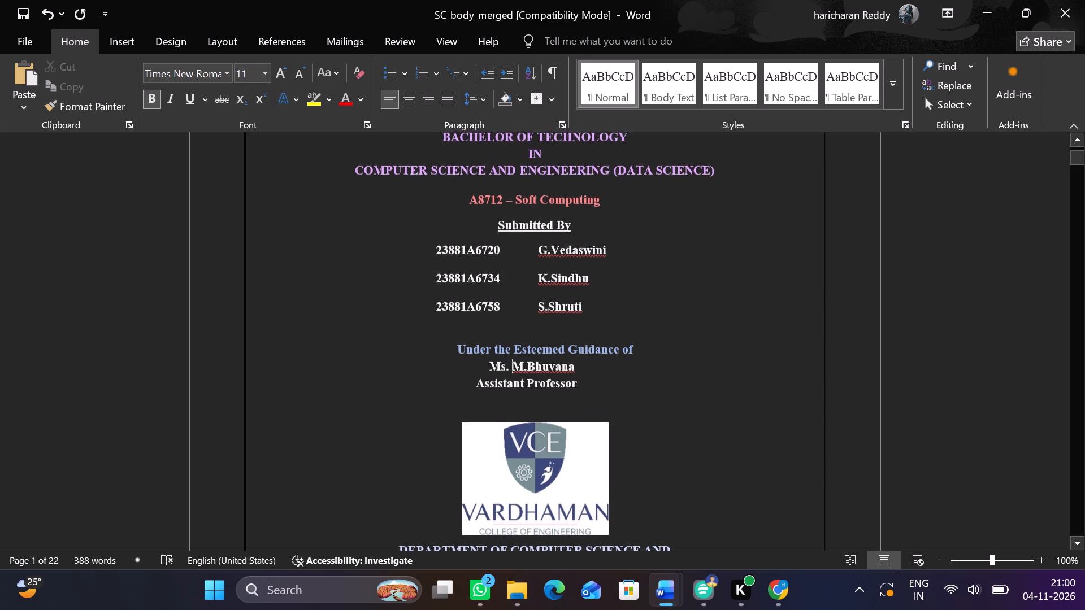
scroll(508, 355, "up", 3)
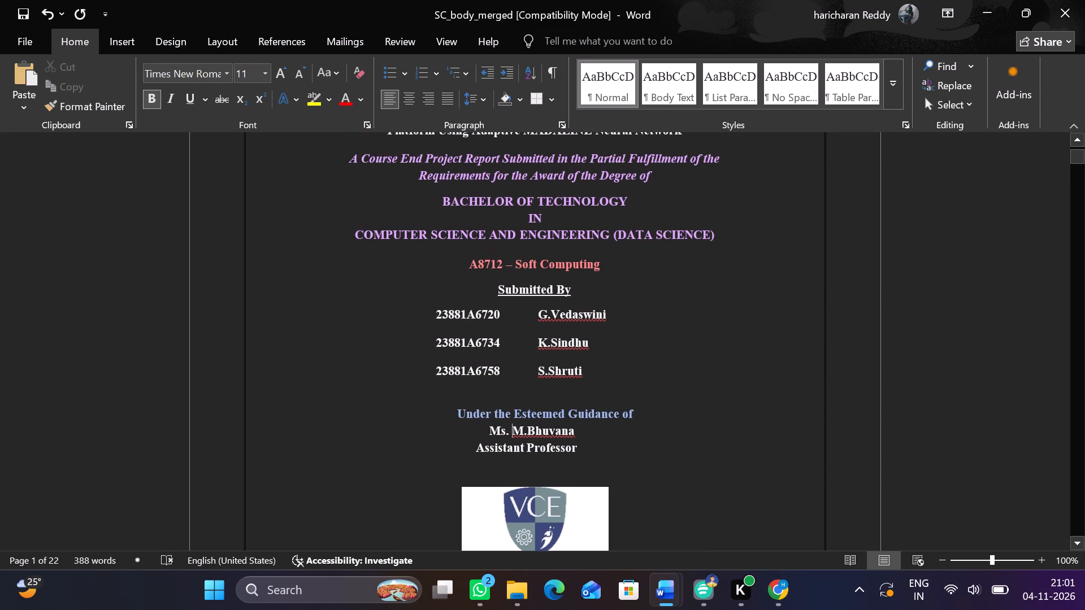
scroll(508, 355, "up", 1)
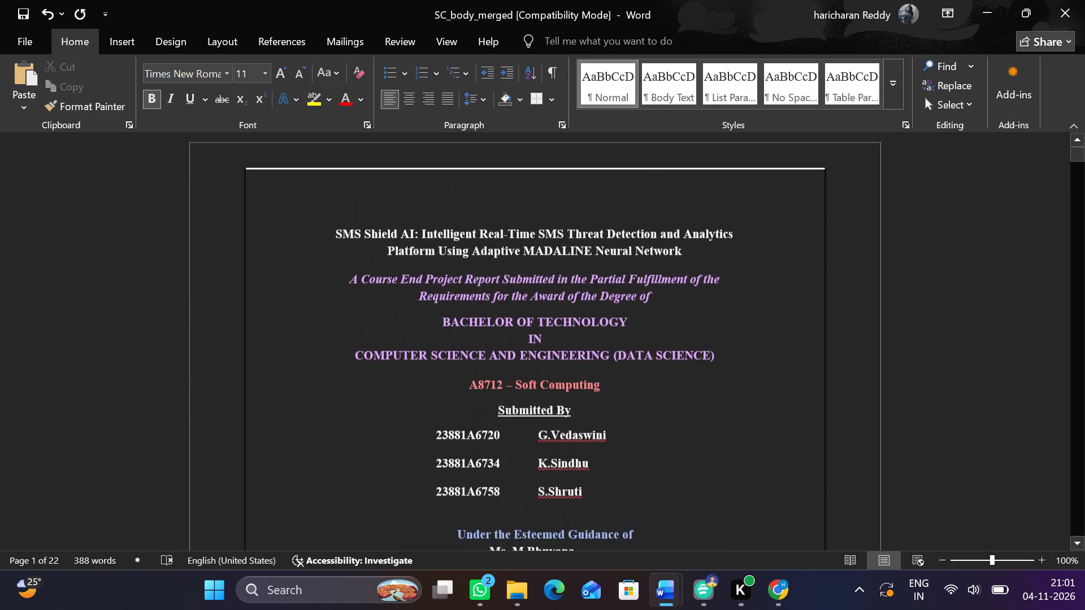
scroll(508, 355, "up", 1)
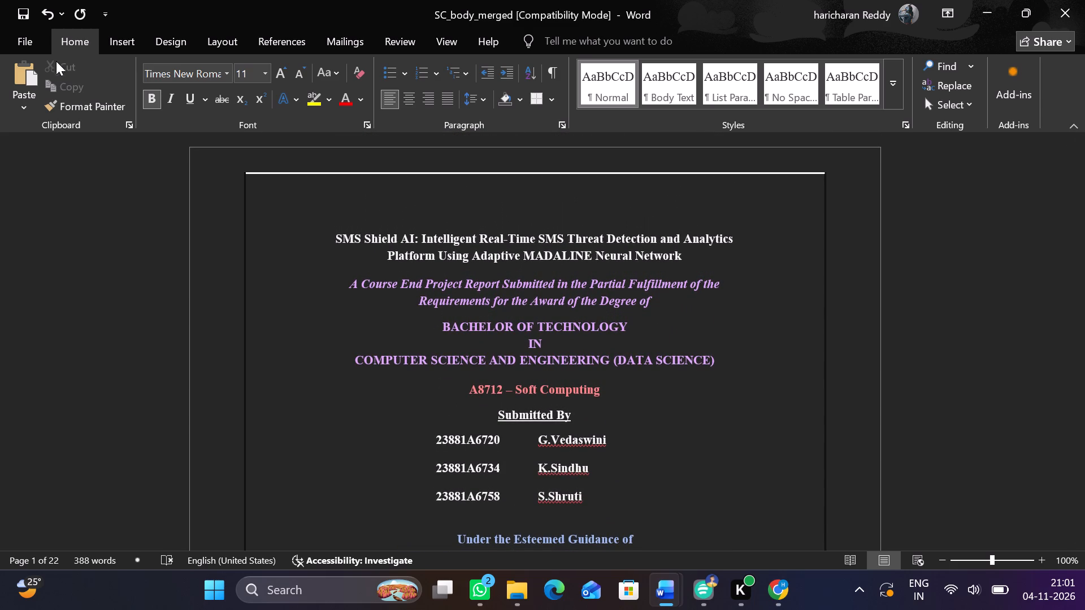
left_click(40, 49)
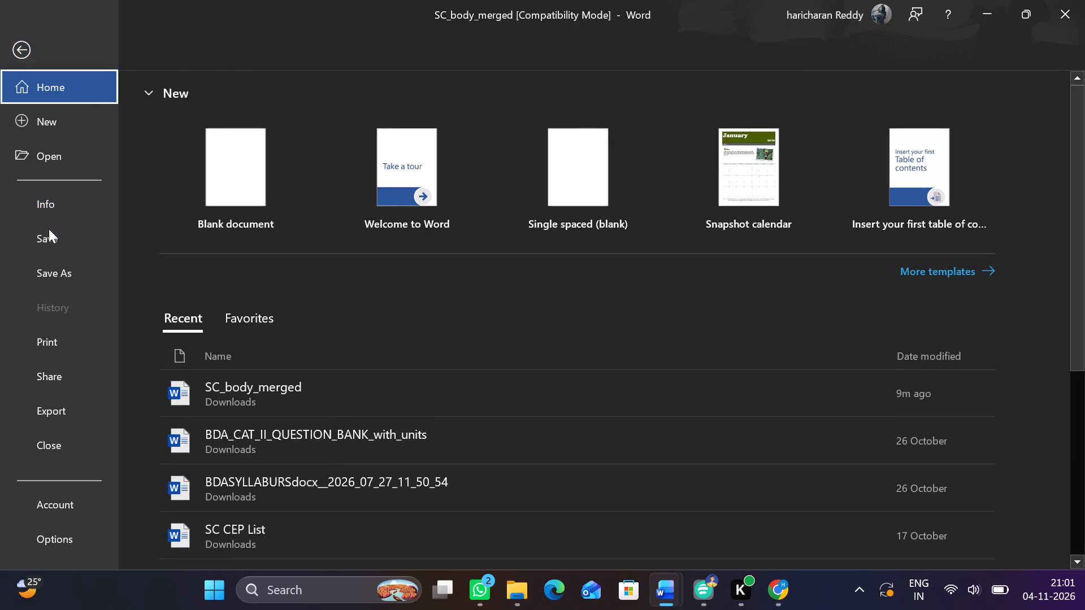
left_click(49, 264)
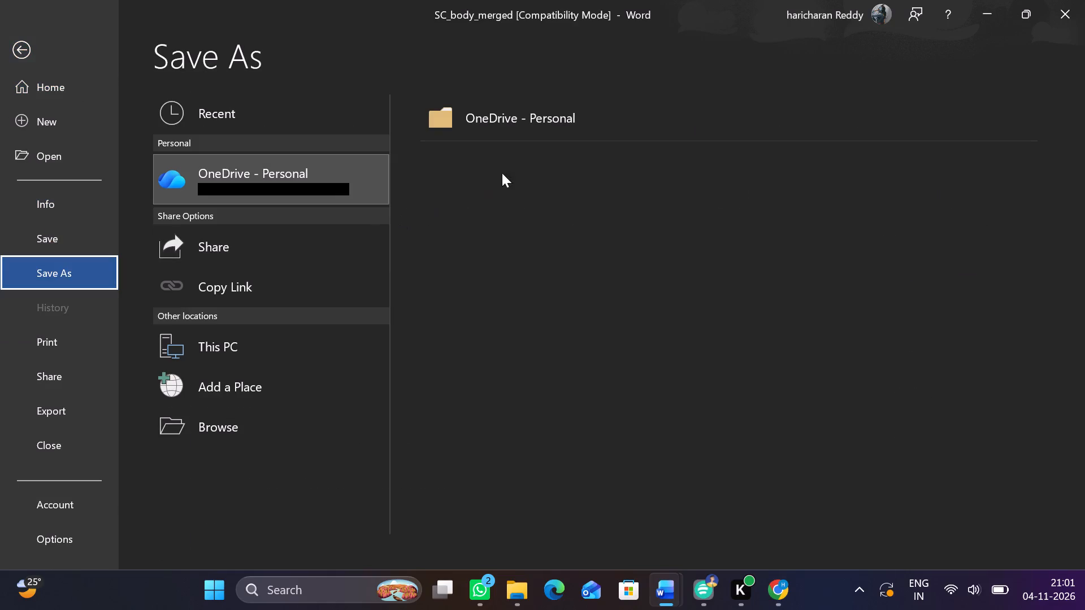
left_click(248, 347)
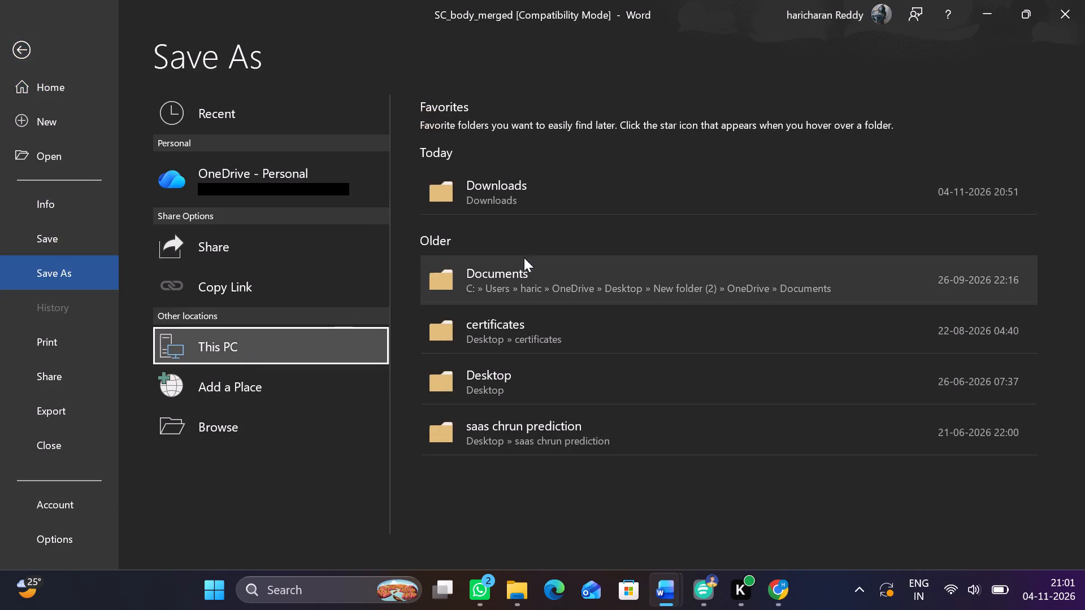
left_click(576, 204)
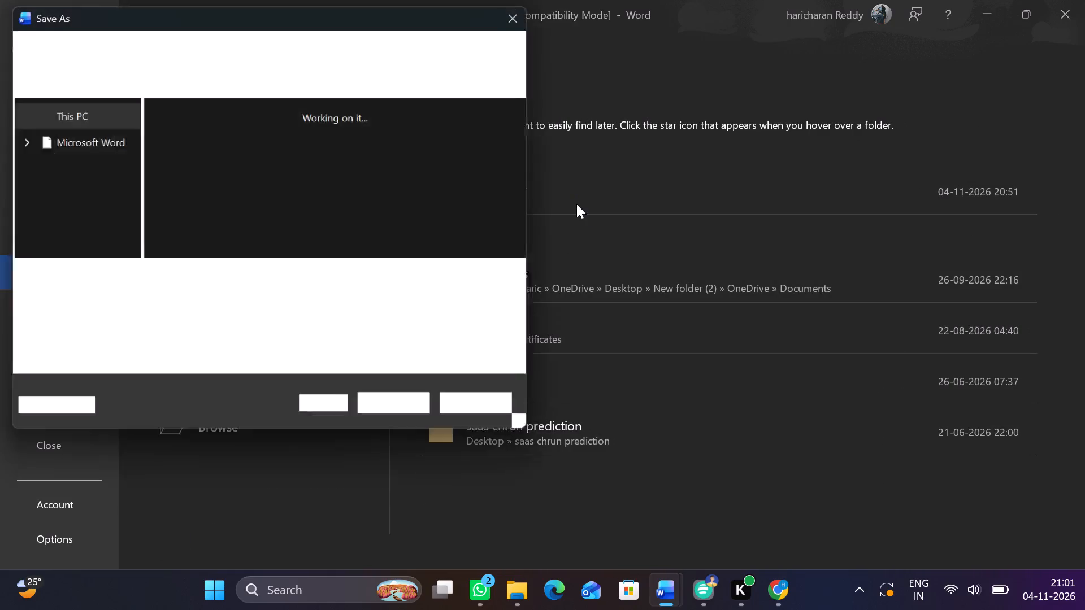
key("BackSpace")
type("sc1")
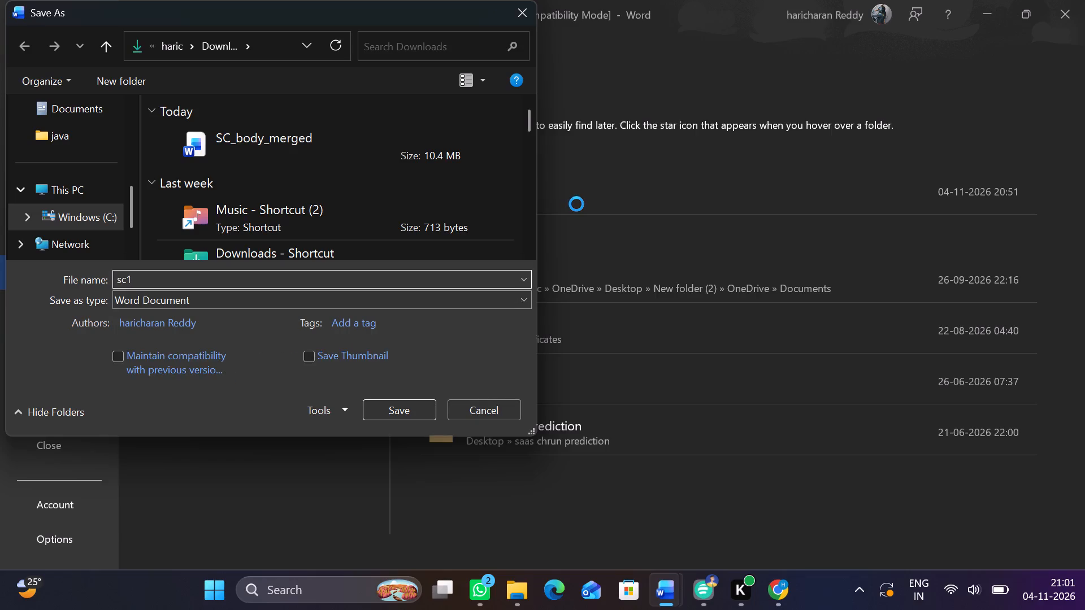
left_click(509, 297)
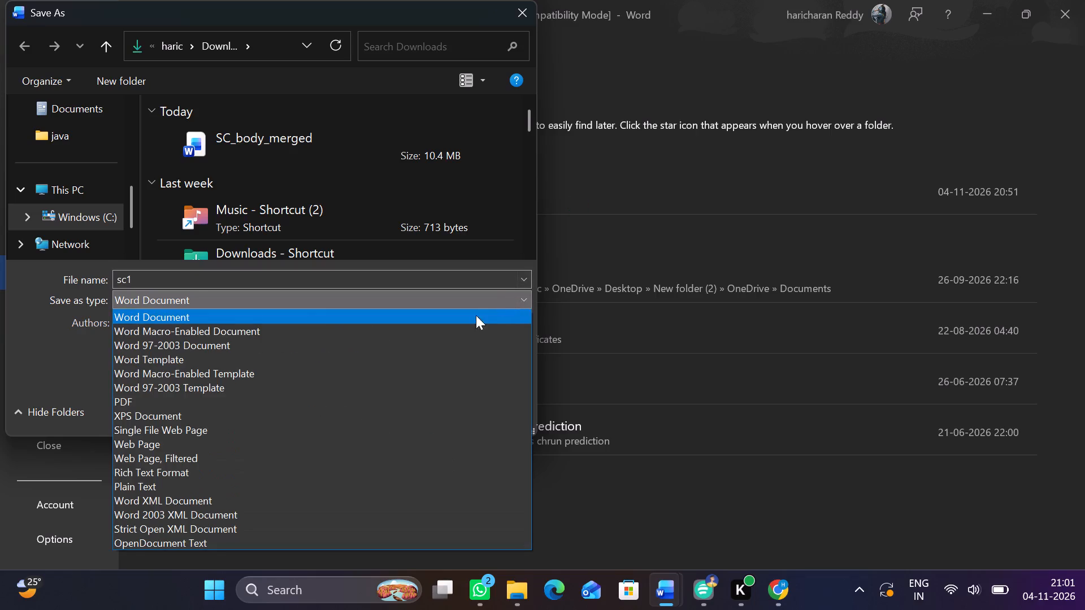
left_click(332, 399)
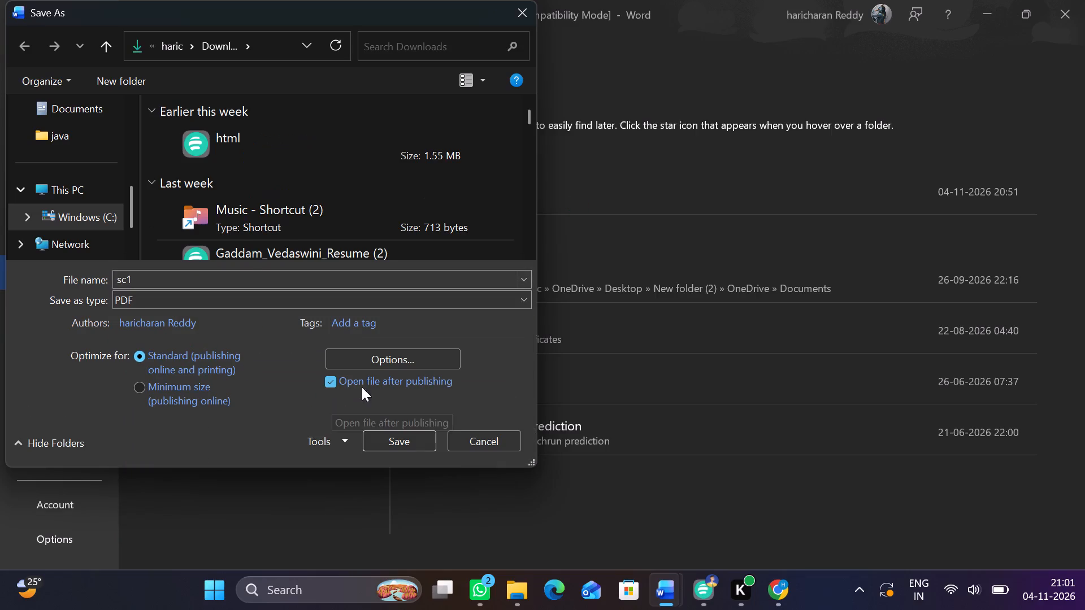
left_click(400, 445)
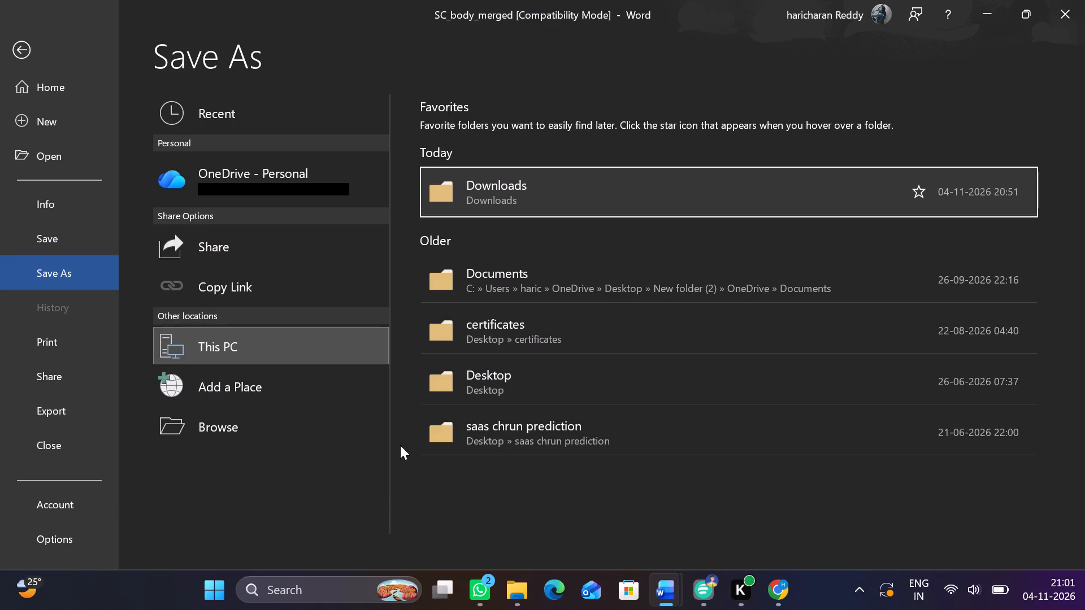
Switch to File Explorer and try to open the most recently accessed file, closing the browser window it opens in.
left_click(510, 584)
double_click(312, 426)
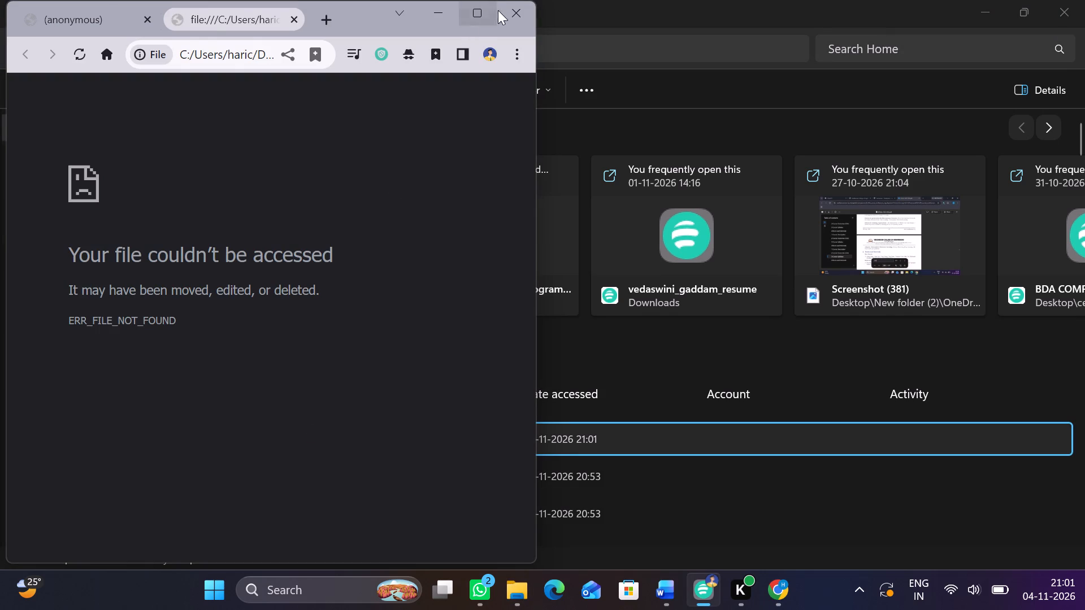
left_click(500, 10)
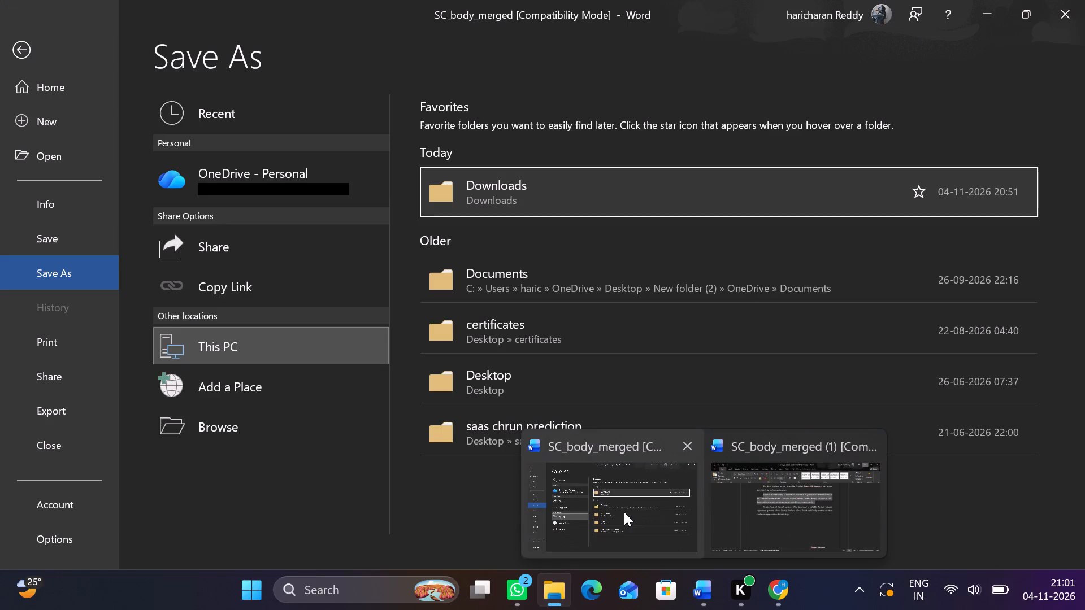
Examine the title, certificate and acknowledgement pages of the exported sc1.pdf for correct names, roll numbers and spacing, and close the PDF.
left_click(624, 512)
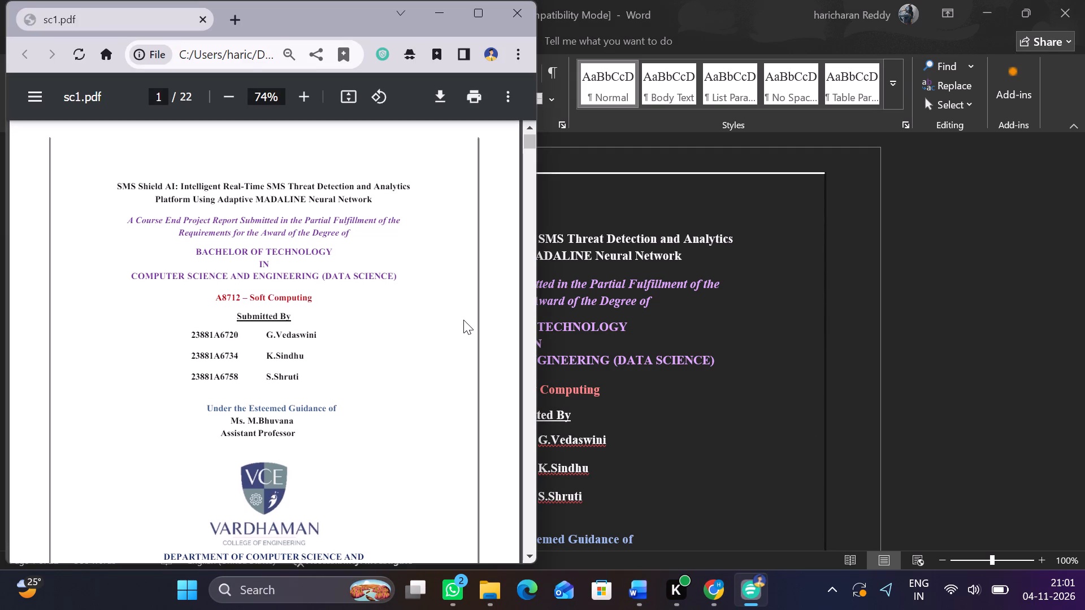
scroll(463, 320, "down", 2)
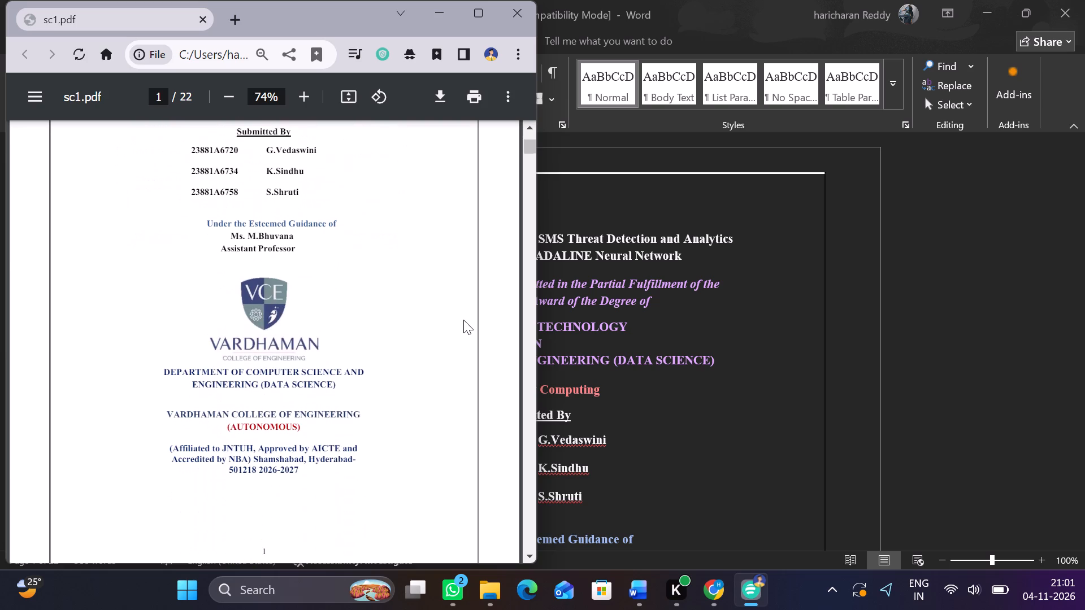
scroll(463, 320, "down", 3)
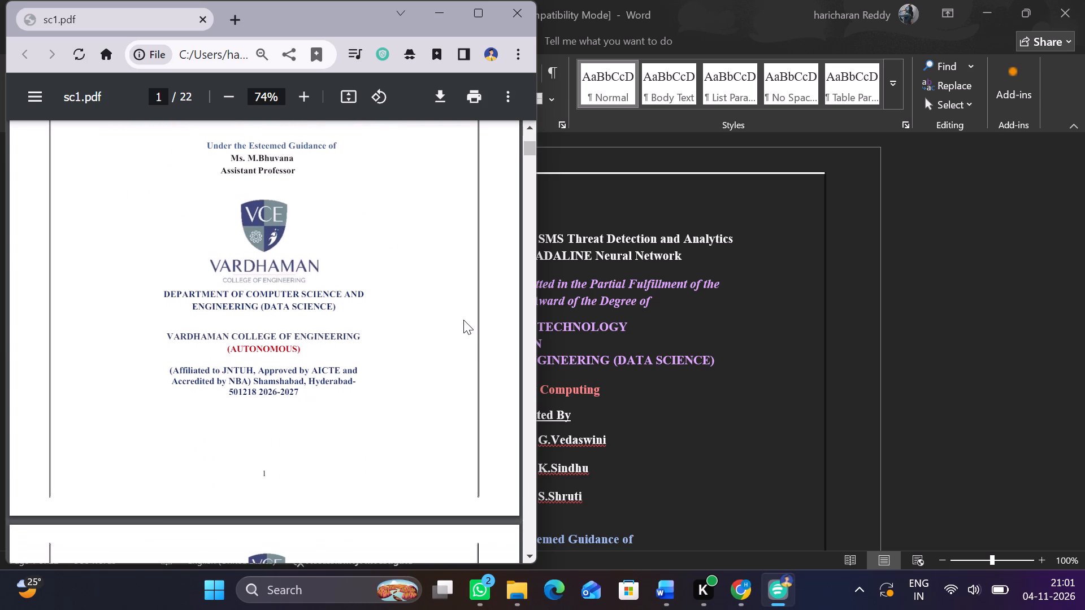
scroll(463, 320, "down", 6)
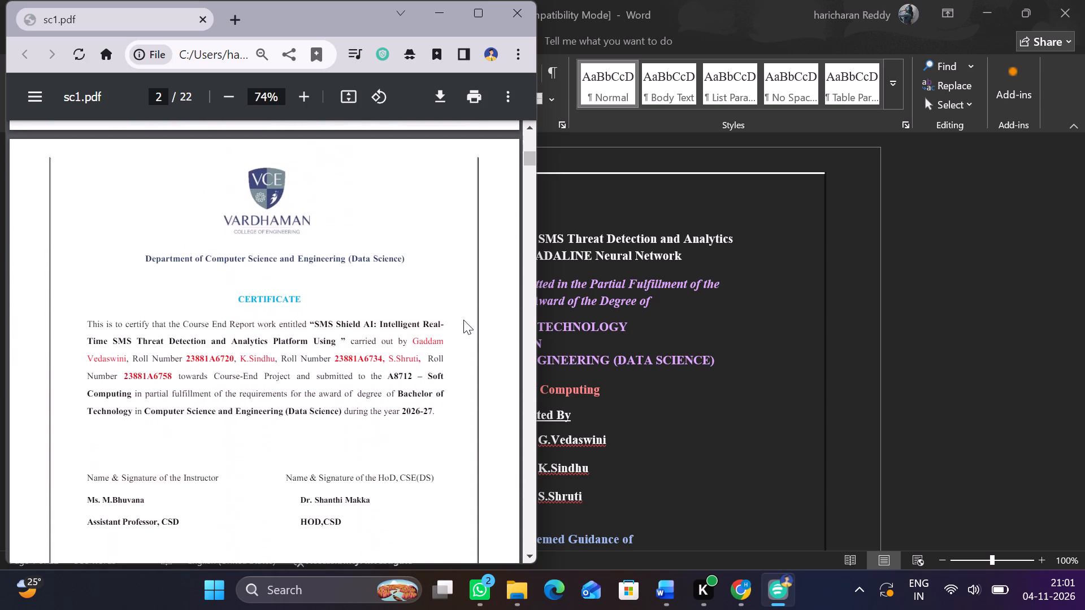
scroll(463, 320, "down", 4)
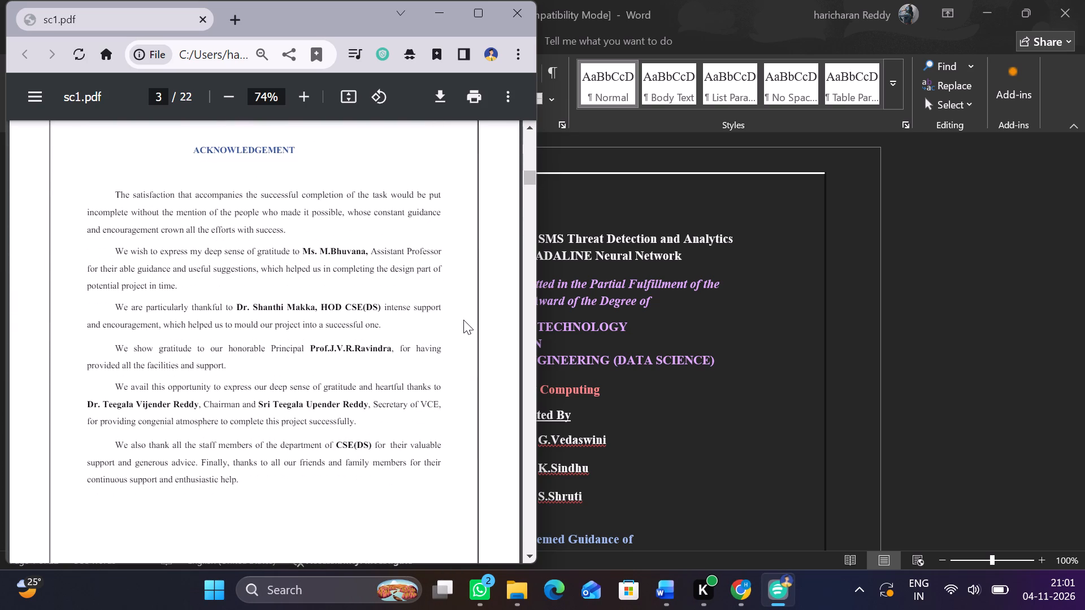
scroll(463, 320, "down", 3)
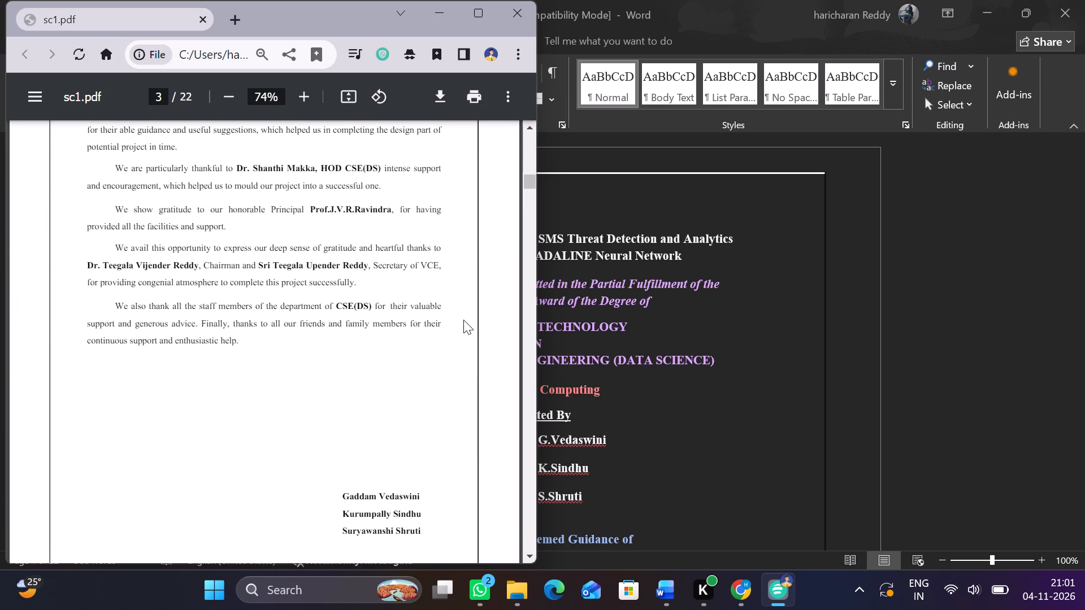
scroll(463, 320, "down", 2)
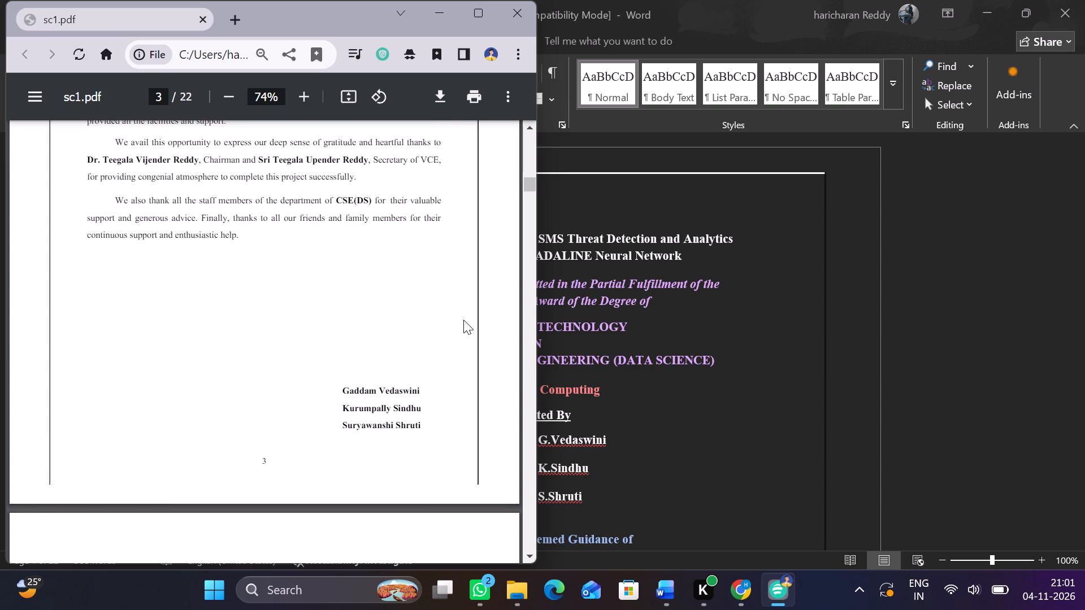
scroll(463, 320, "down", 4)
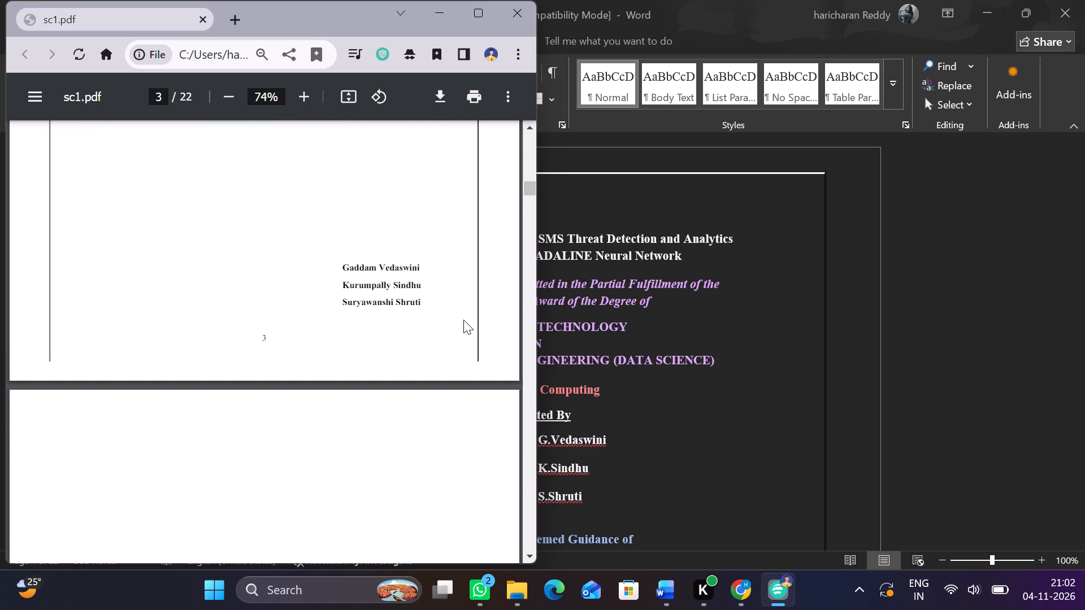
scroll(463, 320, "down", 6)
scroll(463, 320, "up", 9)
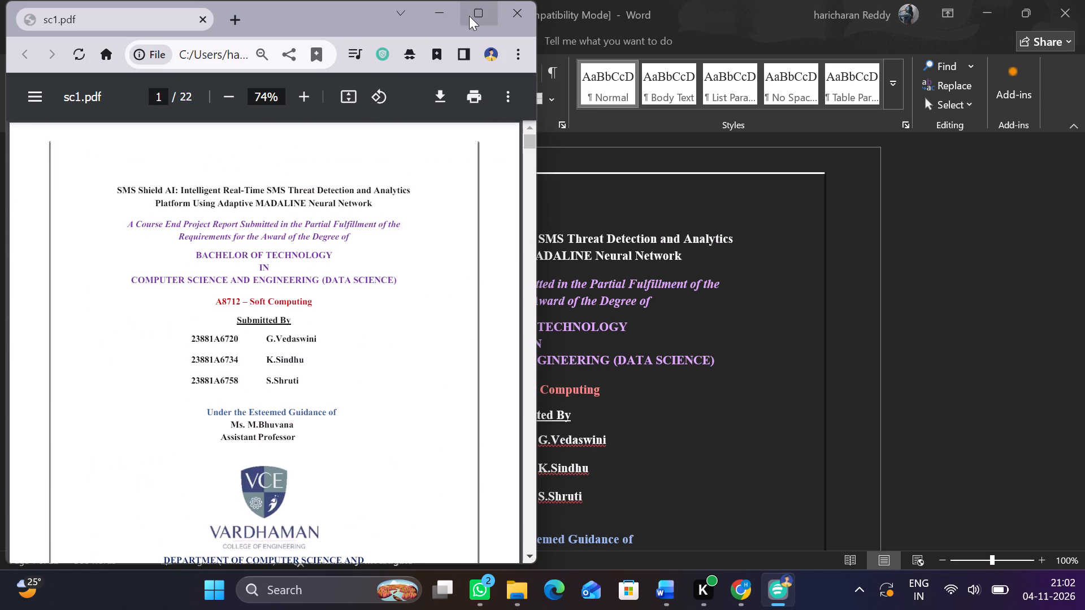
left_click(509, 15)
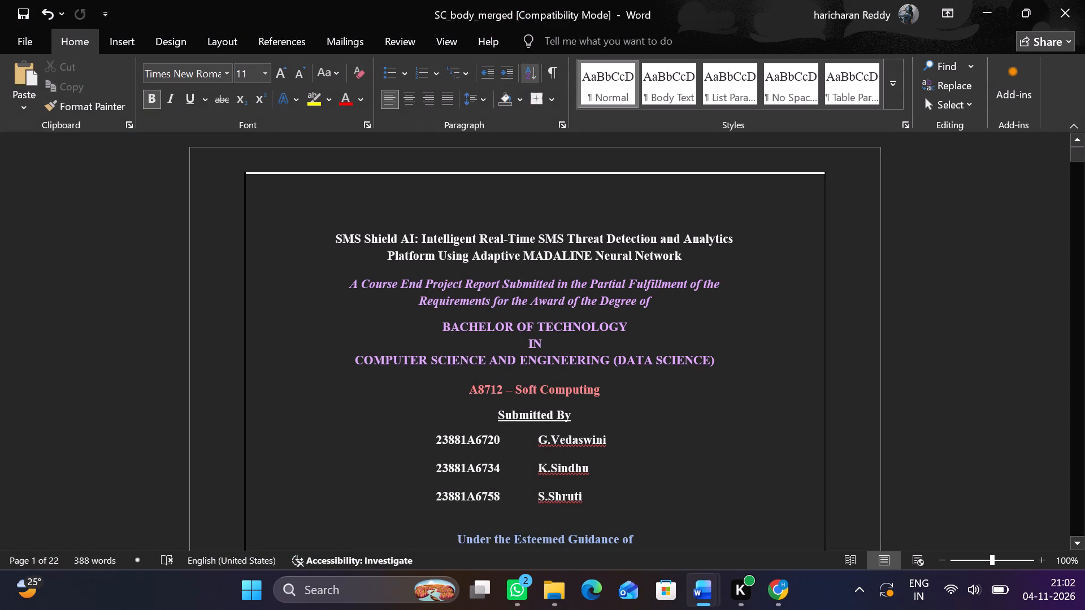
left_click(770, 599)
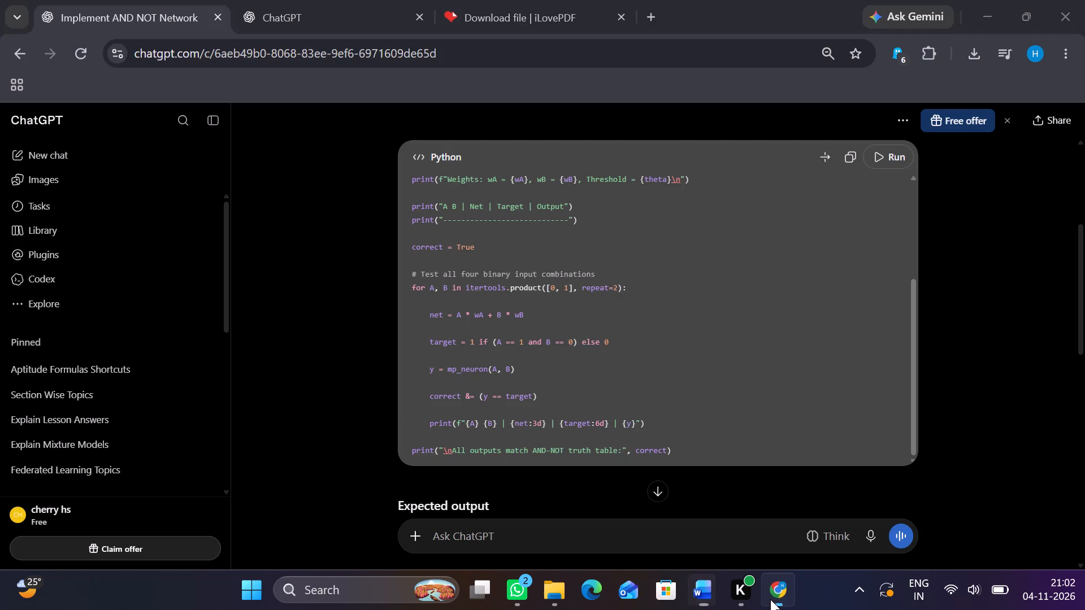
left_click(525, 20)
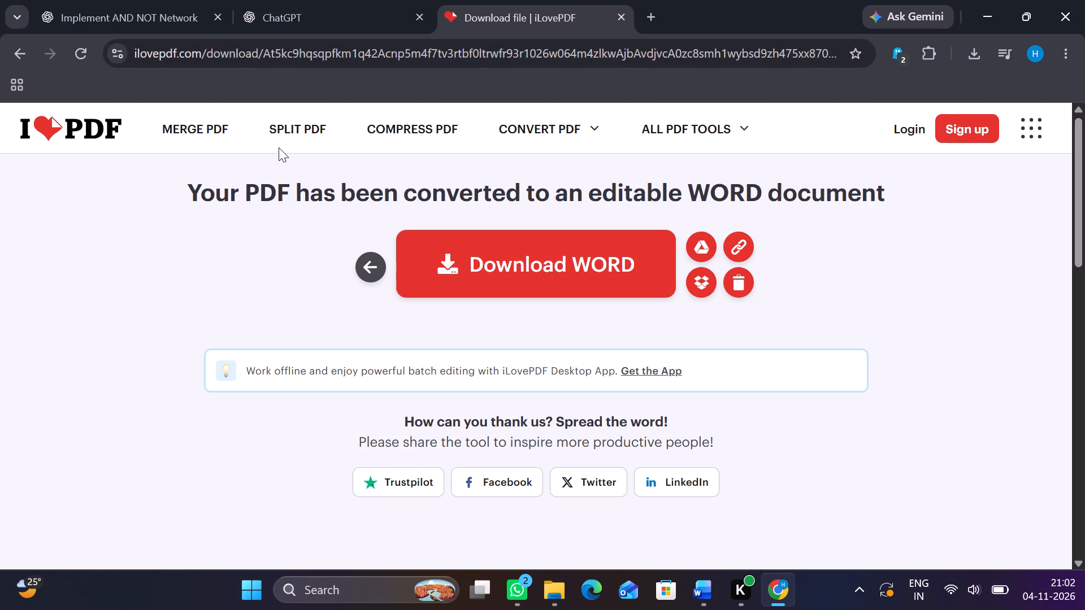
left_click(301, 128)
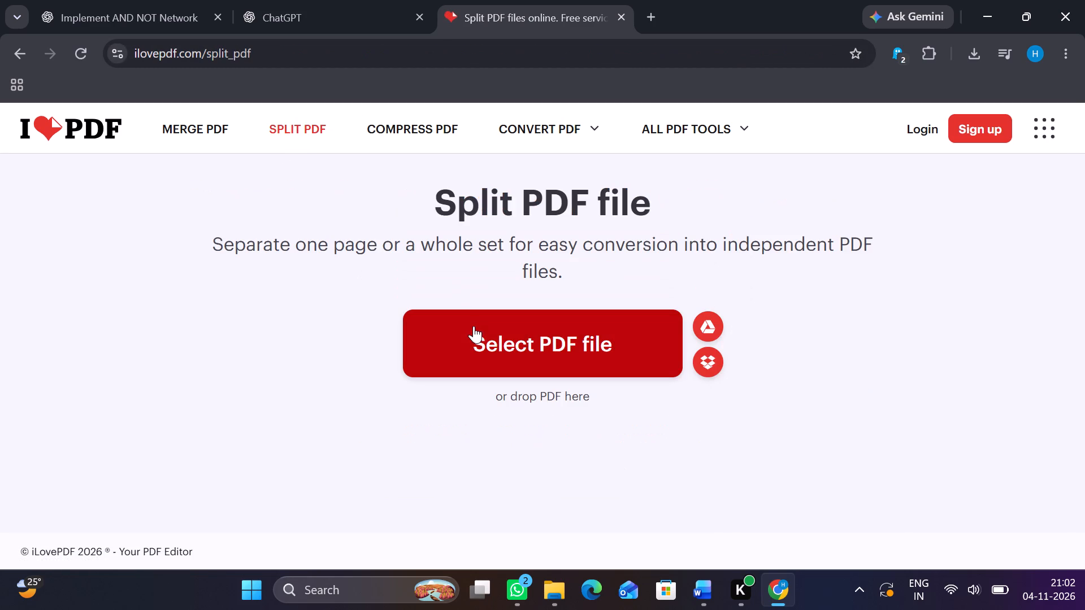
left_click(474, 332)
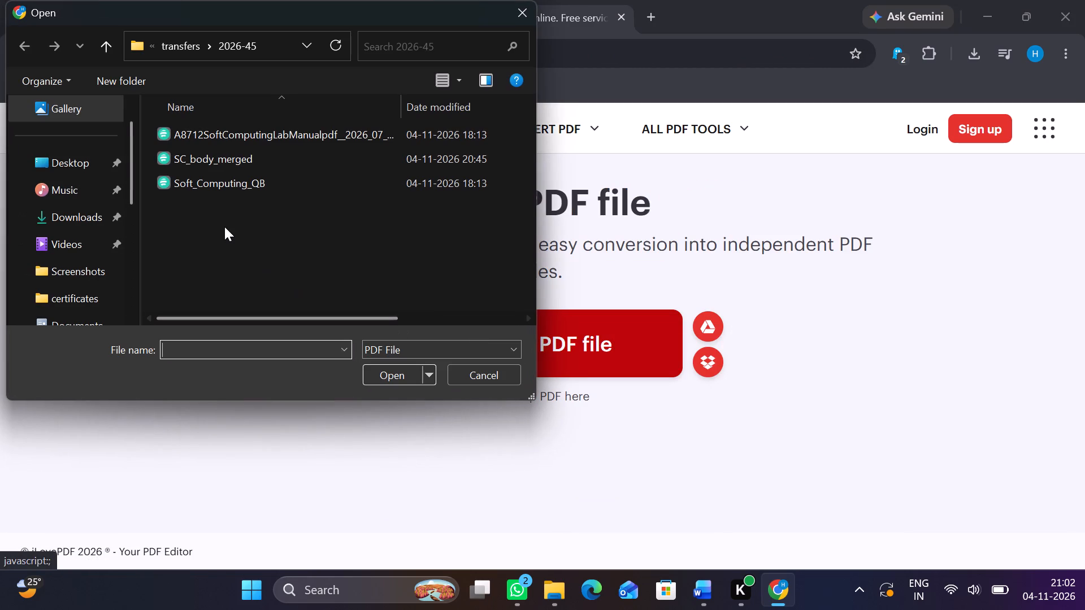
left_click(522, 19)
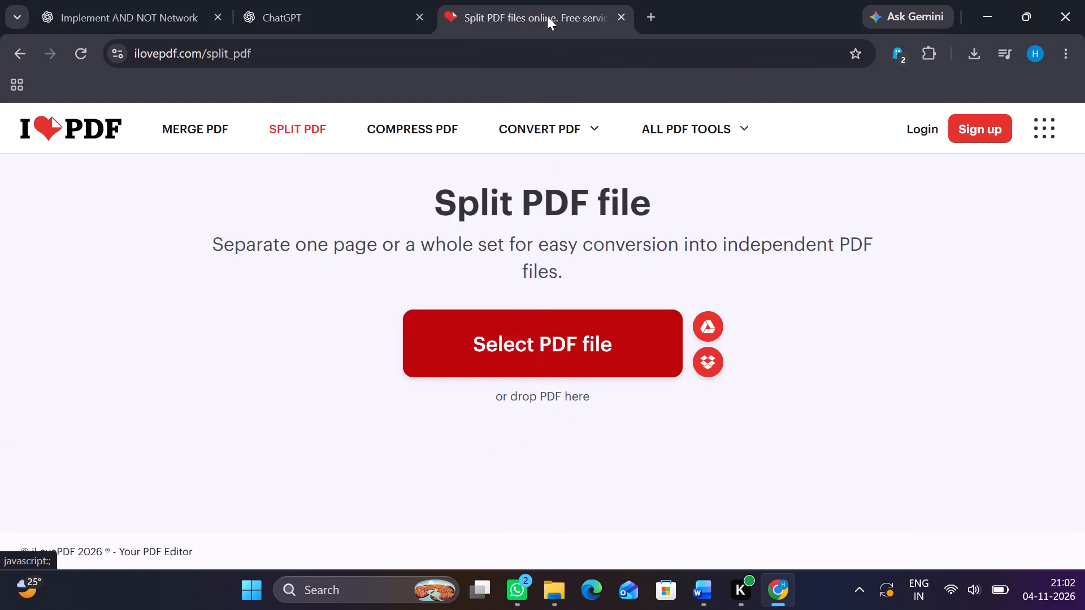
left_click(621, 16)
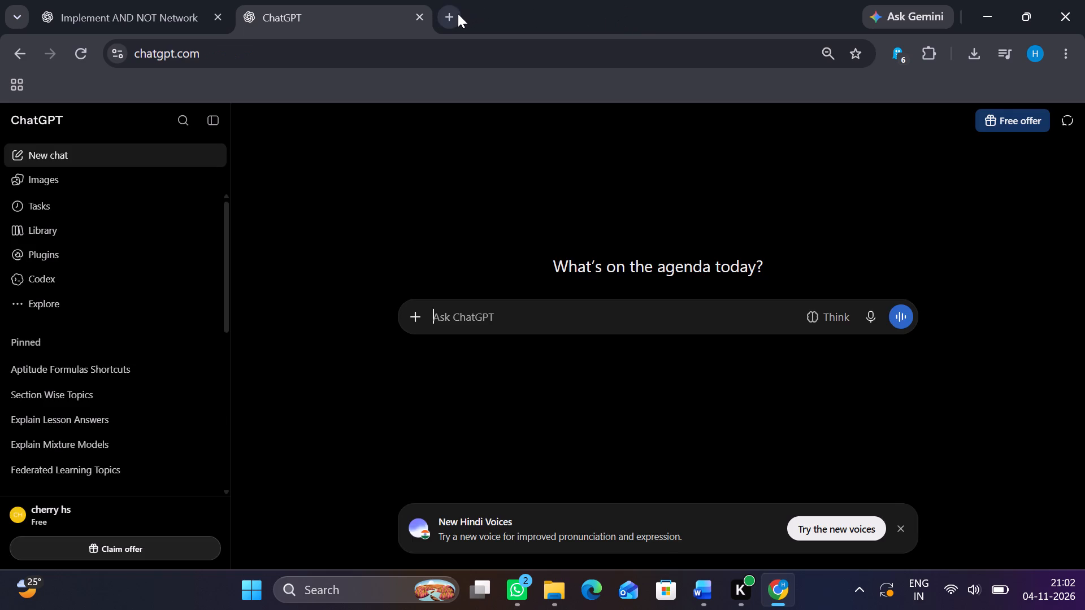
Search the web for "remove pages" in a new Chrome tab and open iLovePDF's tool for removing pages from a PDF.
left_click(458, 14)
left_click(432, 51)
type("remove pages d")
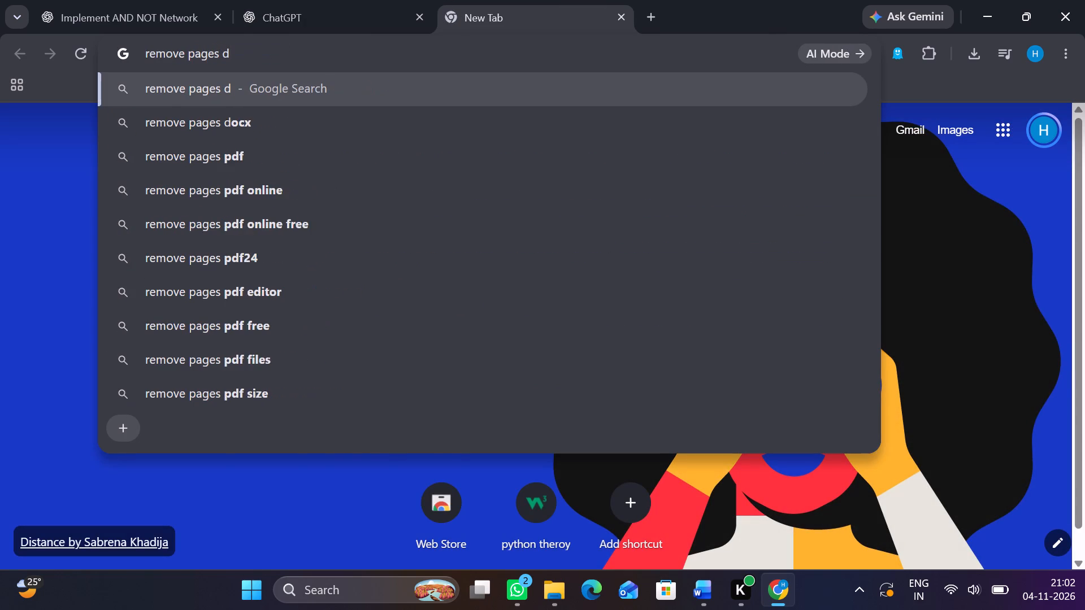
key("BackSpace")
key("Return")
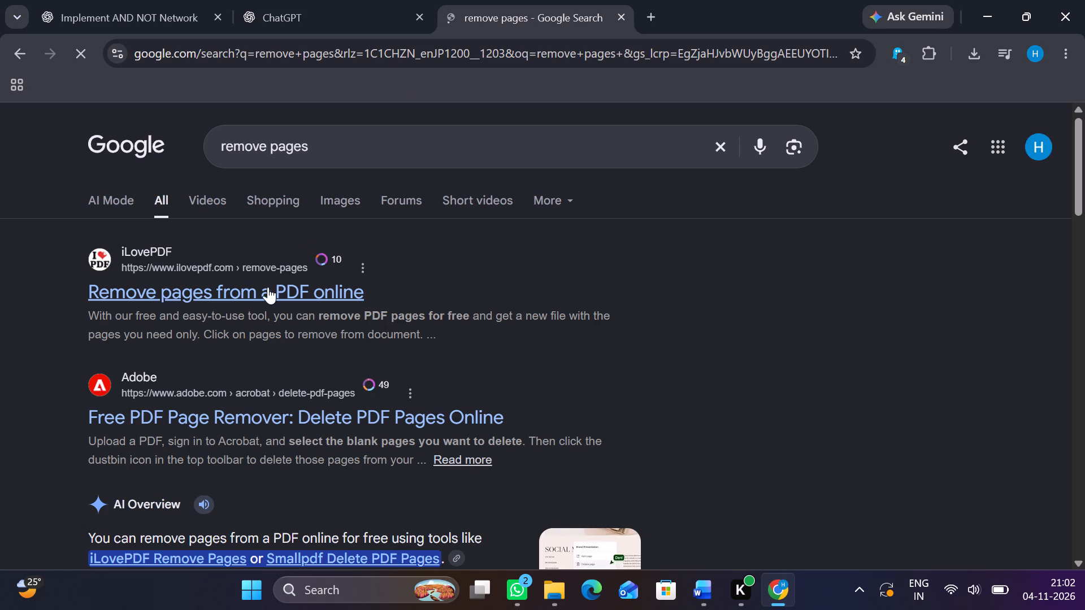
left_click(268, 289)
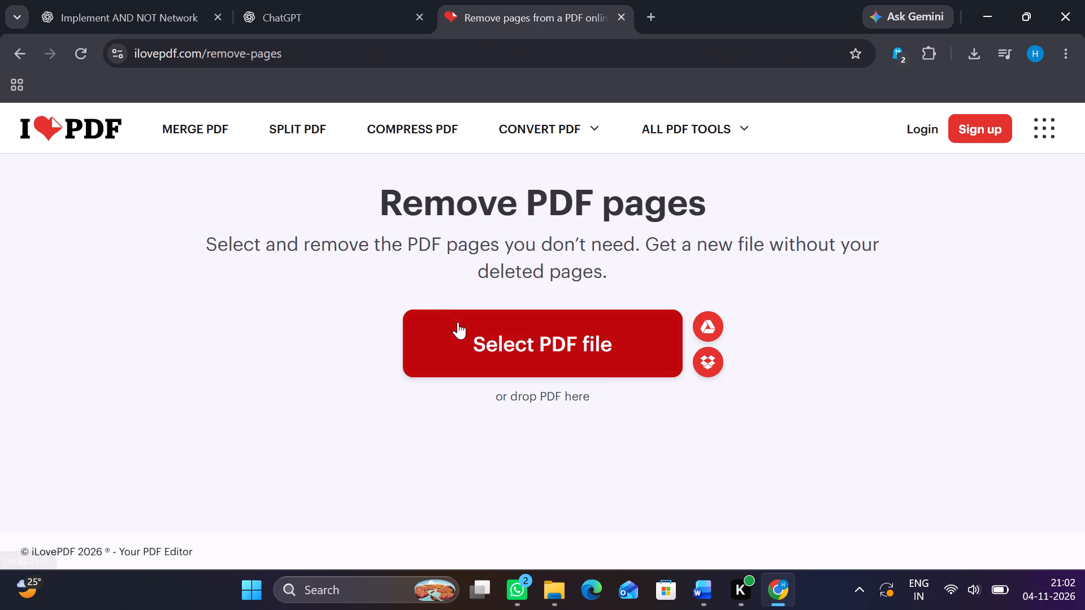
Upload the sc1 PDF from the Downloads folder to the page removal tool.
left_click(458, 322)
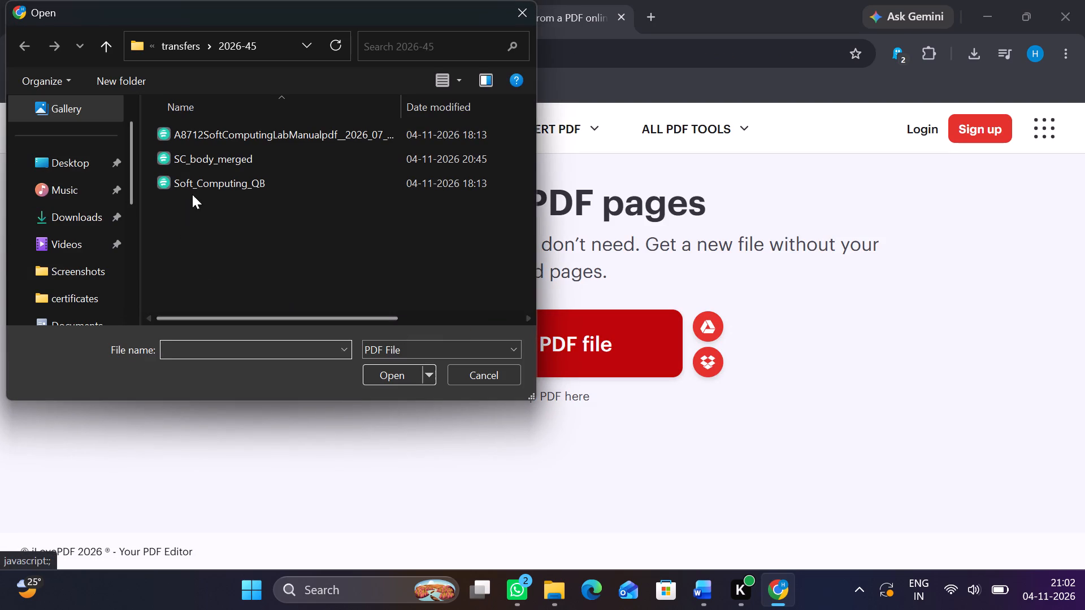
left_click(45, 227)
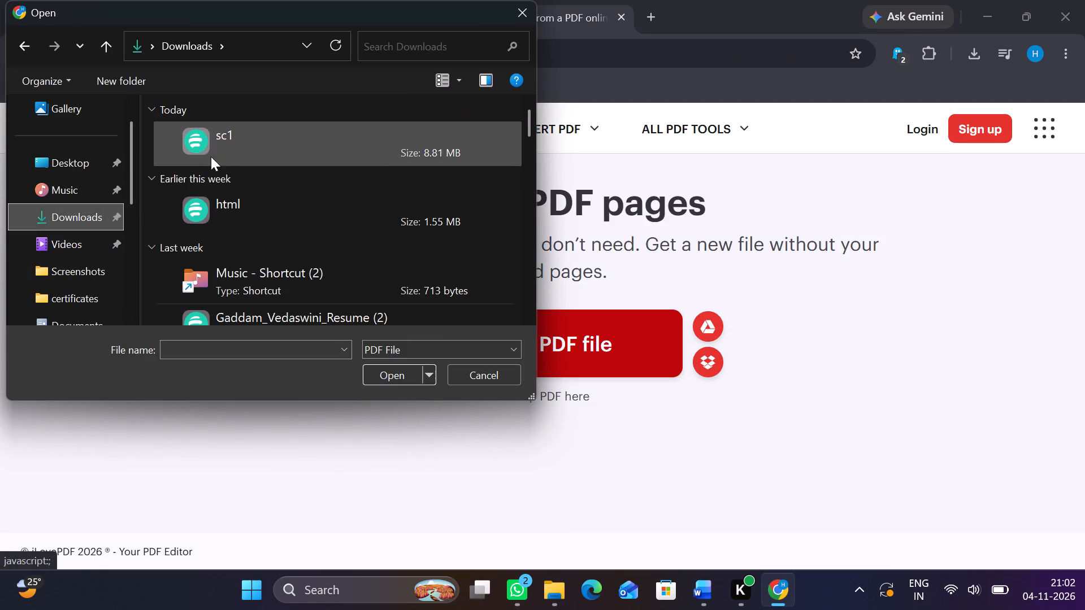
double_click(229, 147)
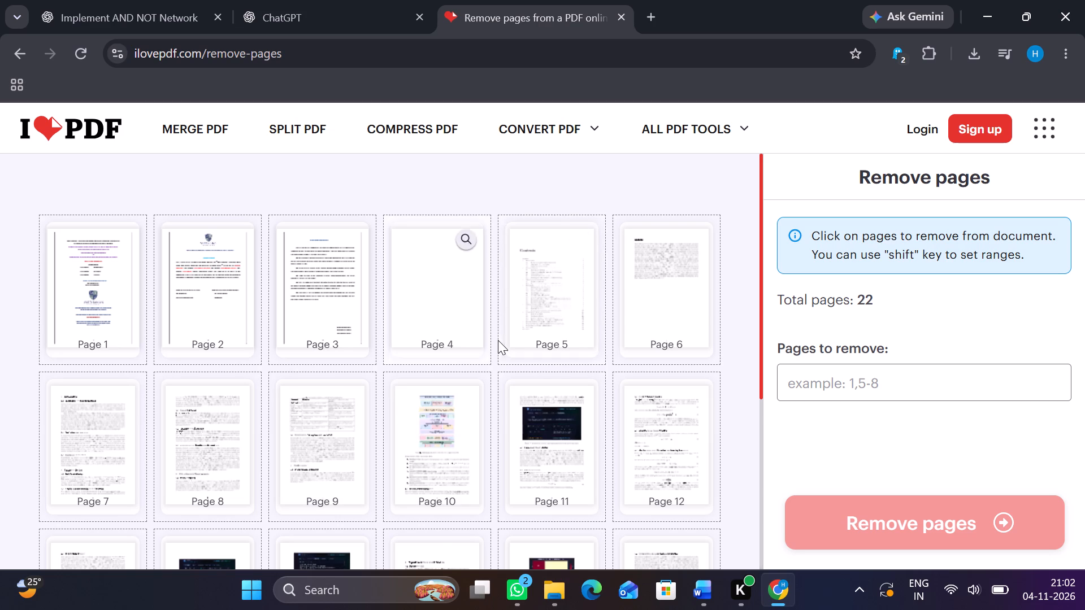
Remove pages 4-22 from the uploaded PDF and download the resulting file.
left_click(827, 384)
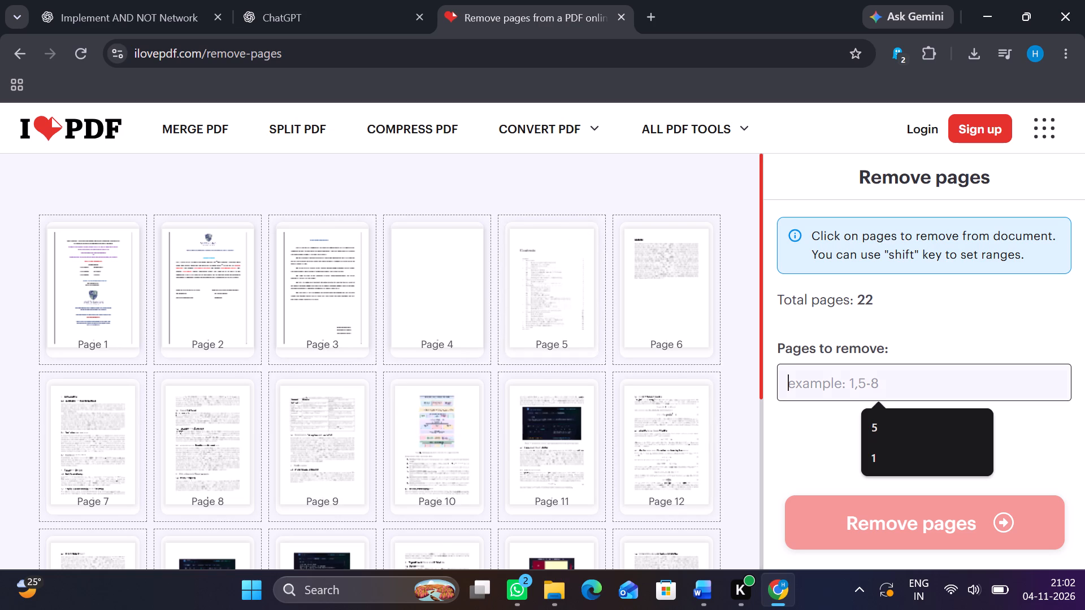
type("4.")
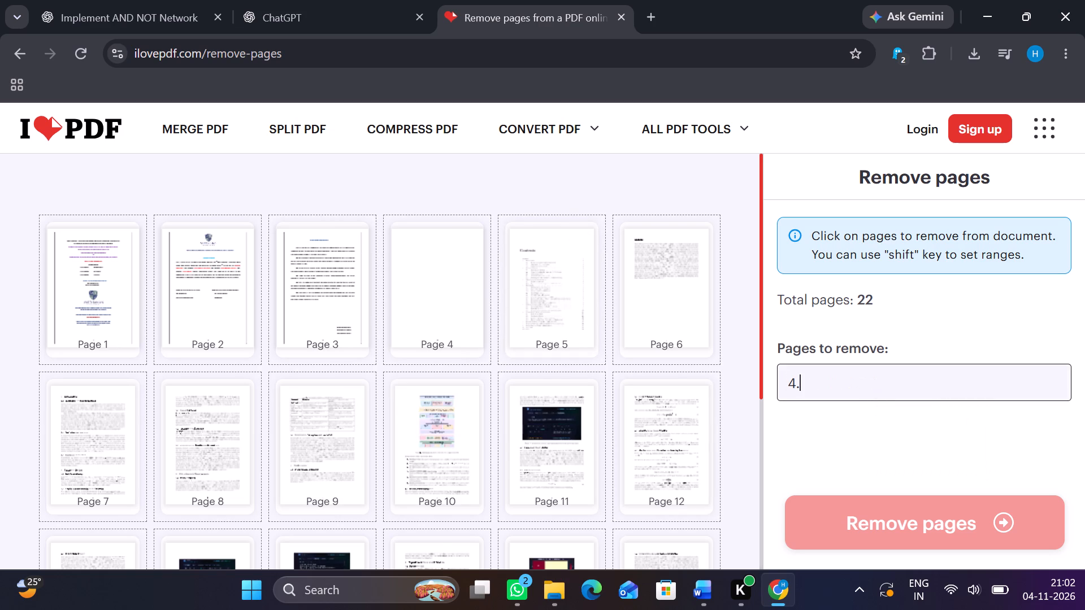
key("BackSpace")
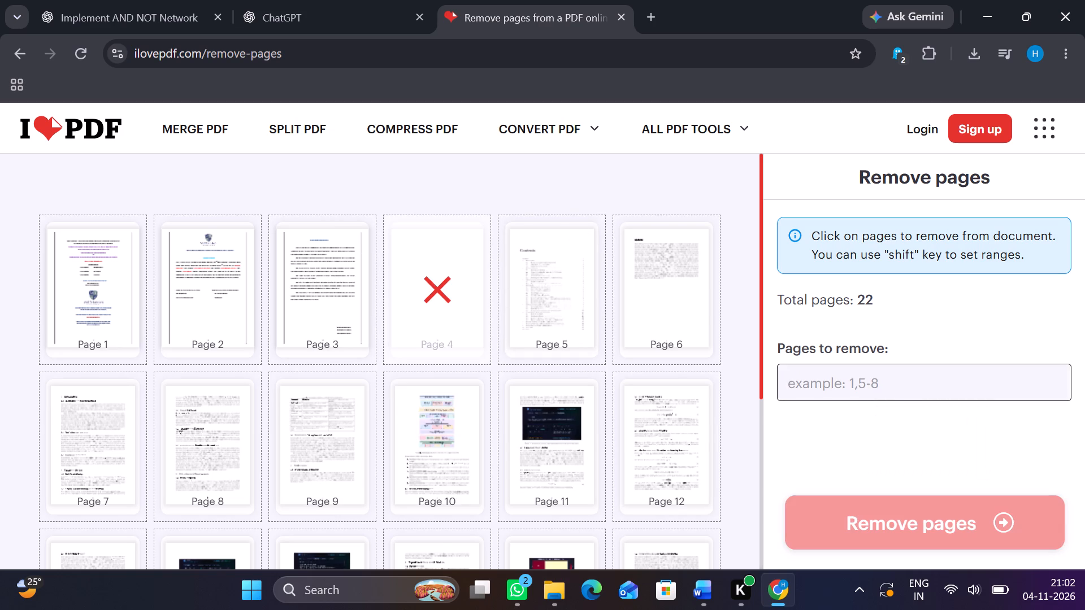
type("4-")
scroll(827, 384, "down", 1)
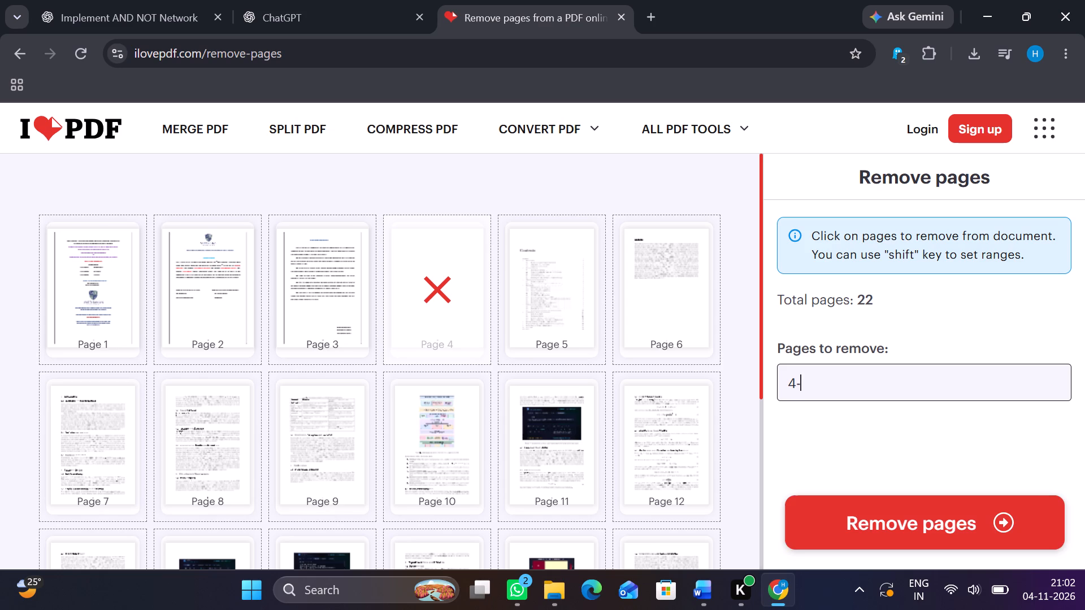
scroll(827, 384, "down", 1)
scroll(625, 448, "down", 1)
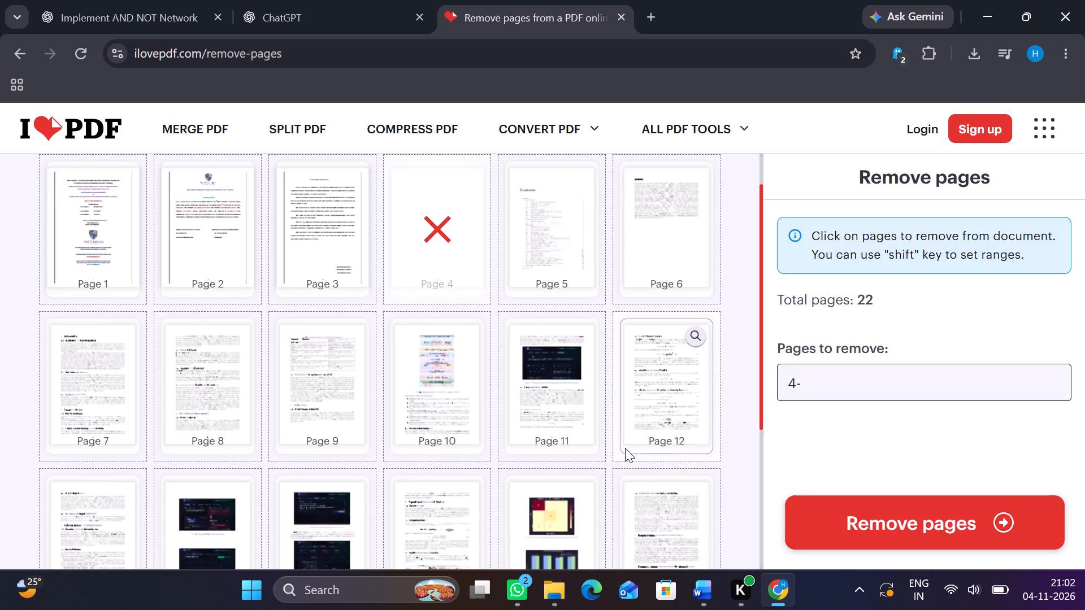
scroll(625, 448, "down", 7)
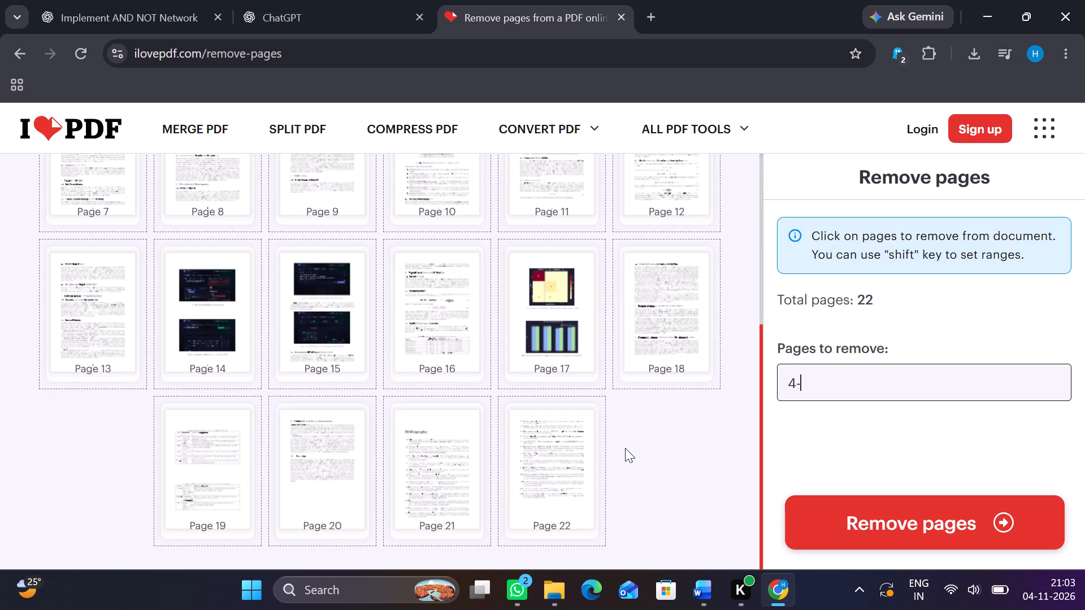
type("22")
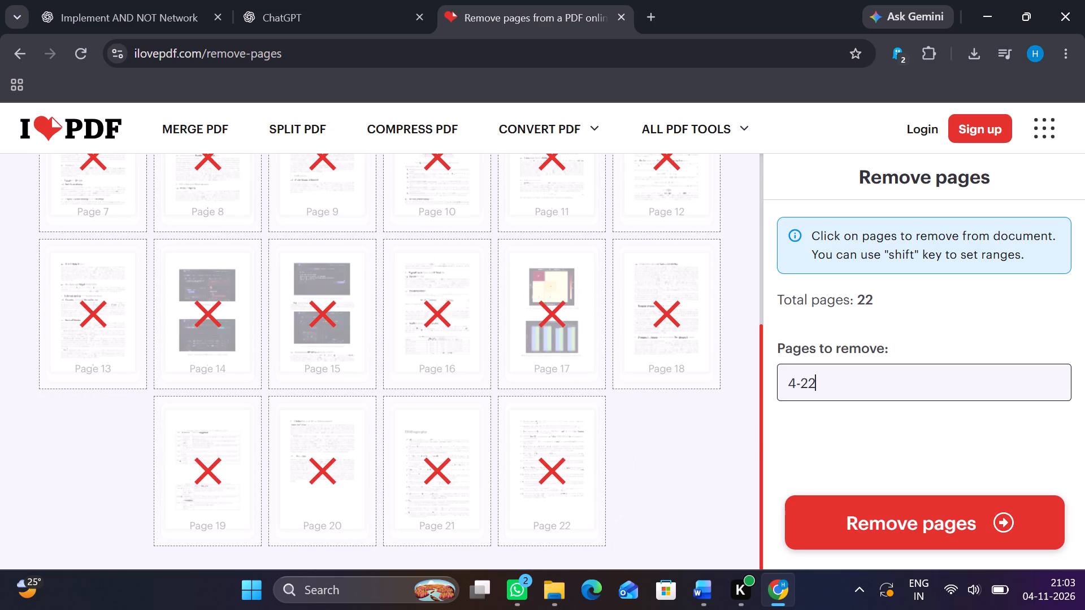
scroll(472, 427, "up", 2)
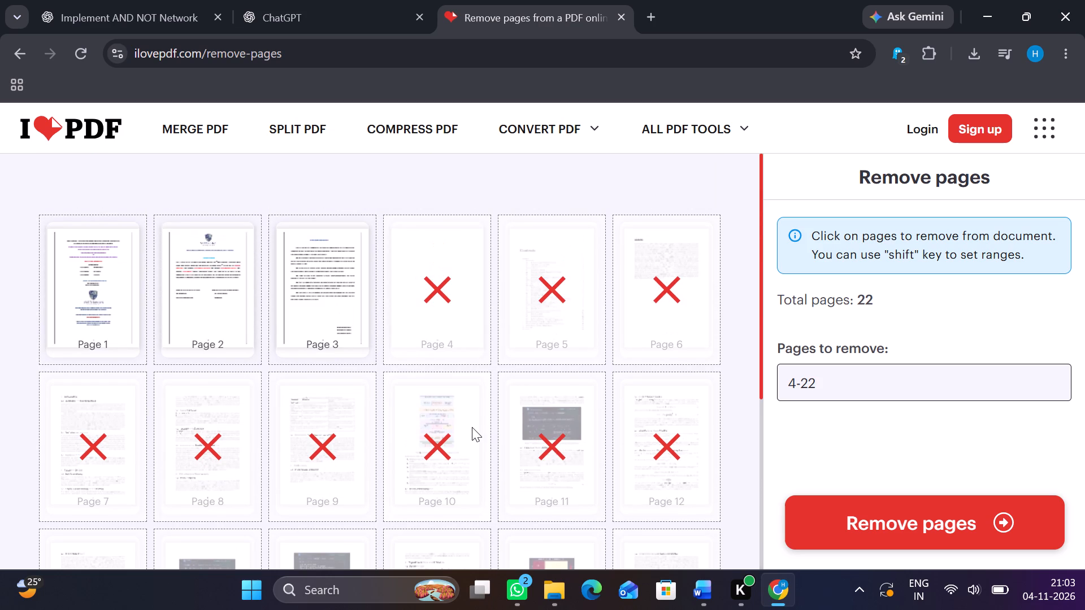
left_click(832, 529)
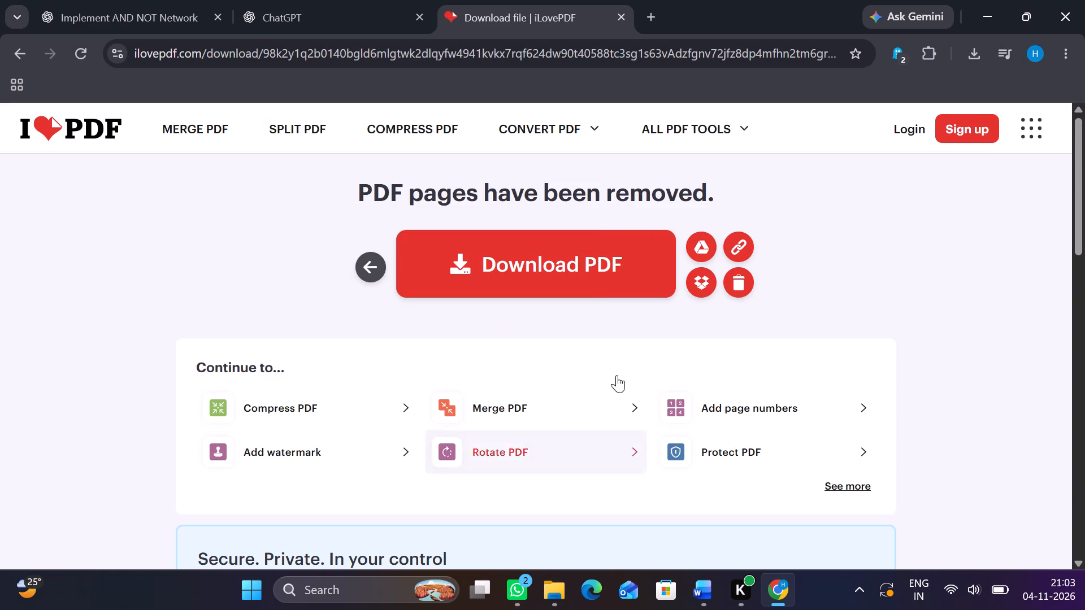
left_click(605, 255)
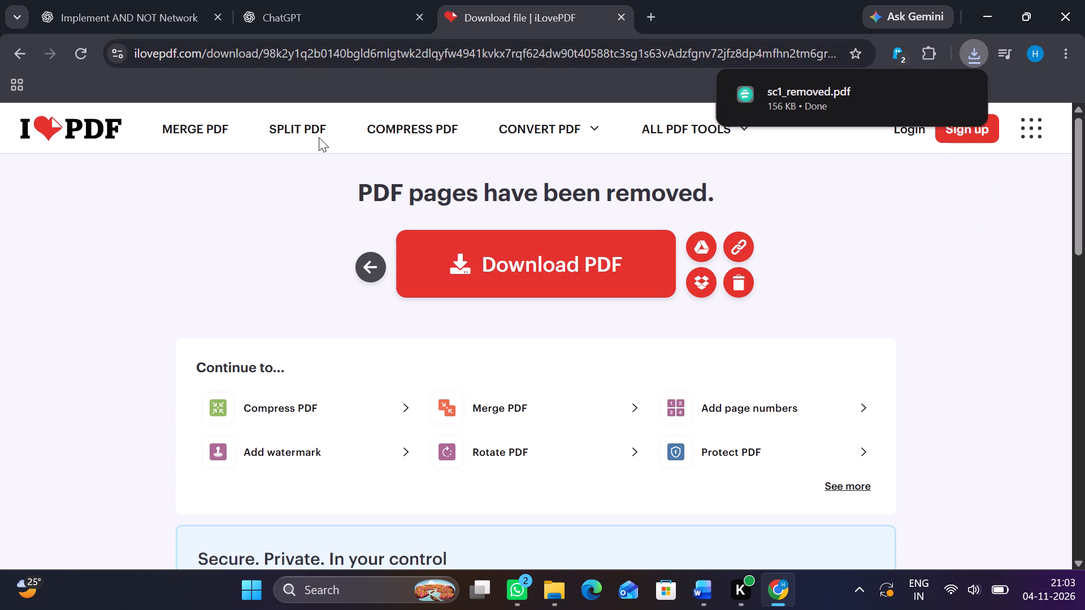
Return to the page removal tool and upload the SC_body_merged PDF from the recent files in Home.
left_click(14, 61)
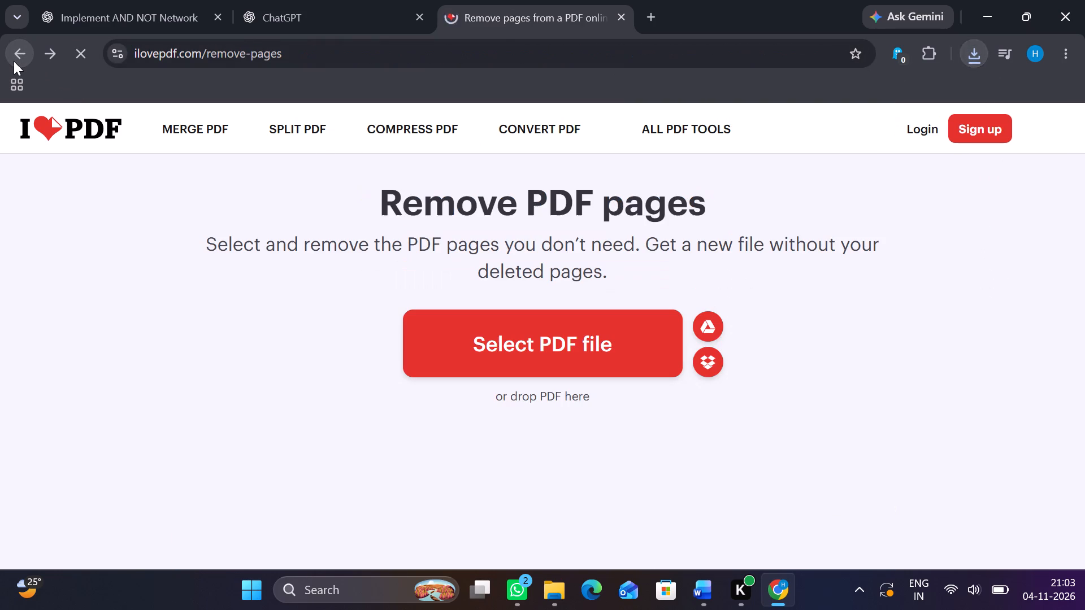
left_click(444, 326)
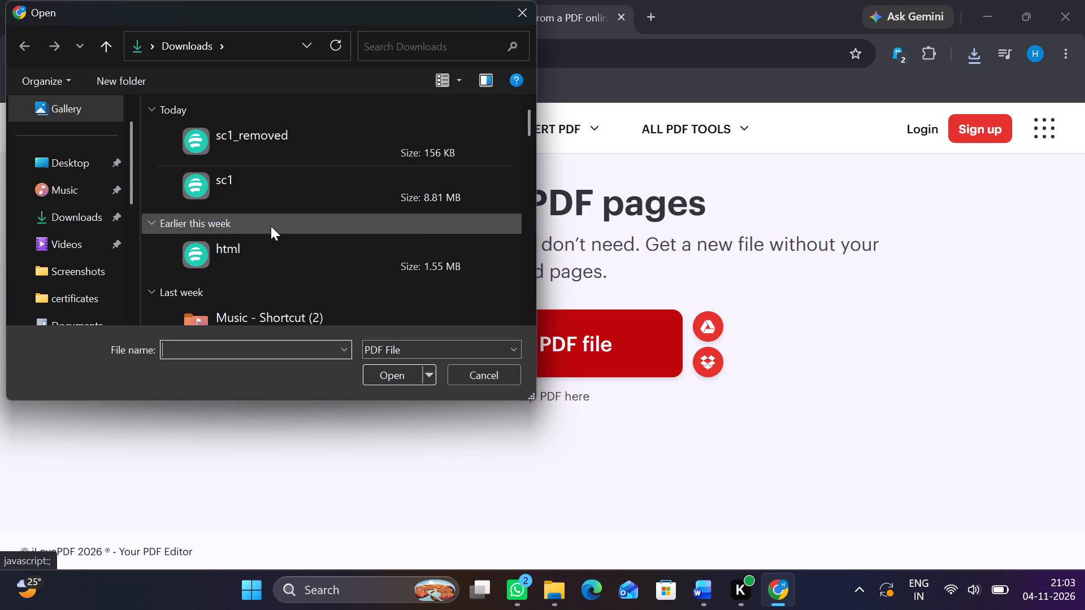
scroll(96, 149, "up", 1)
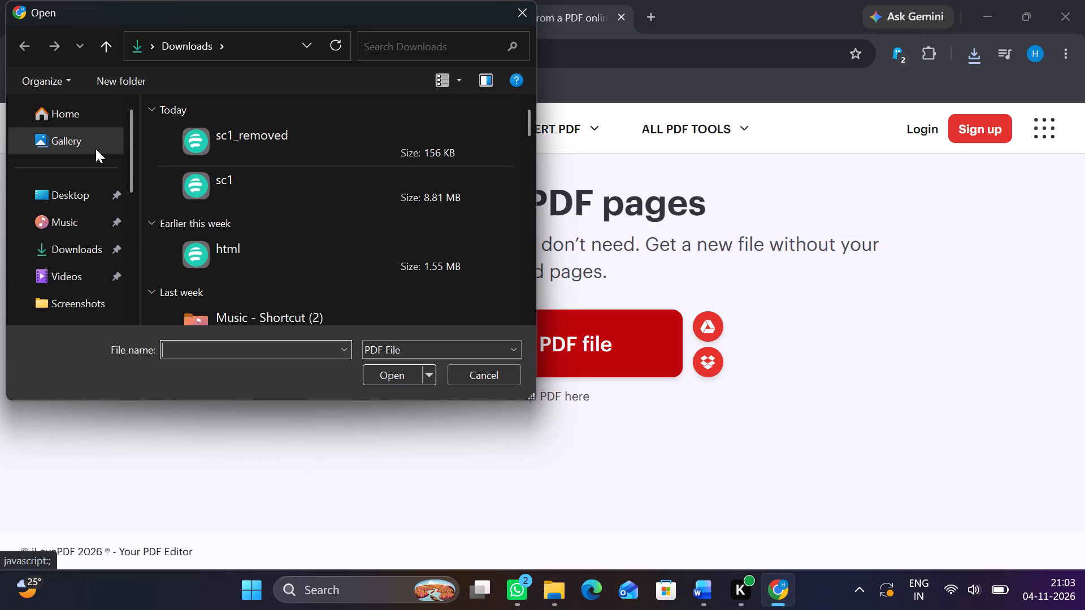
left_click(92, 114)
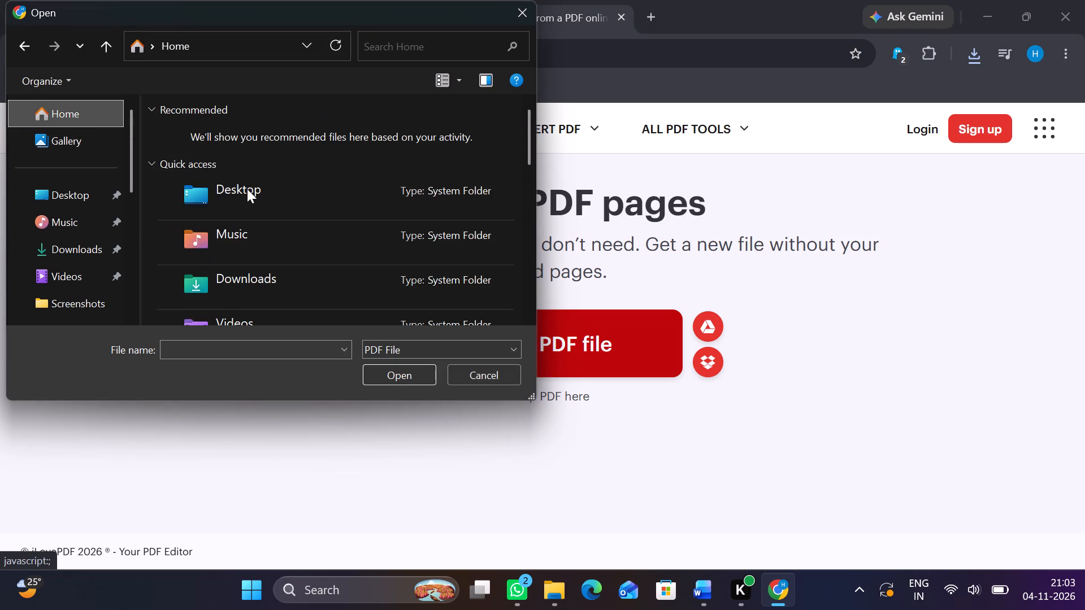
scroll(247, 189, "down", 2)
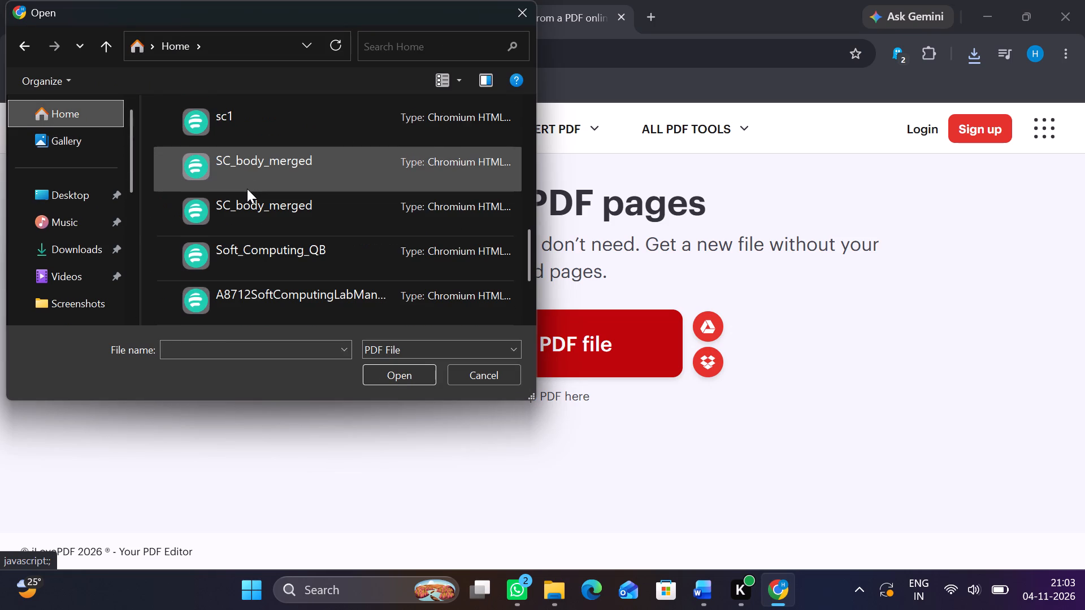
double_click(261, 175)
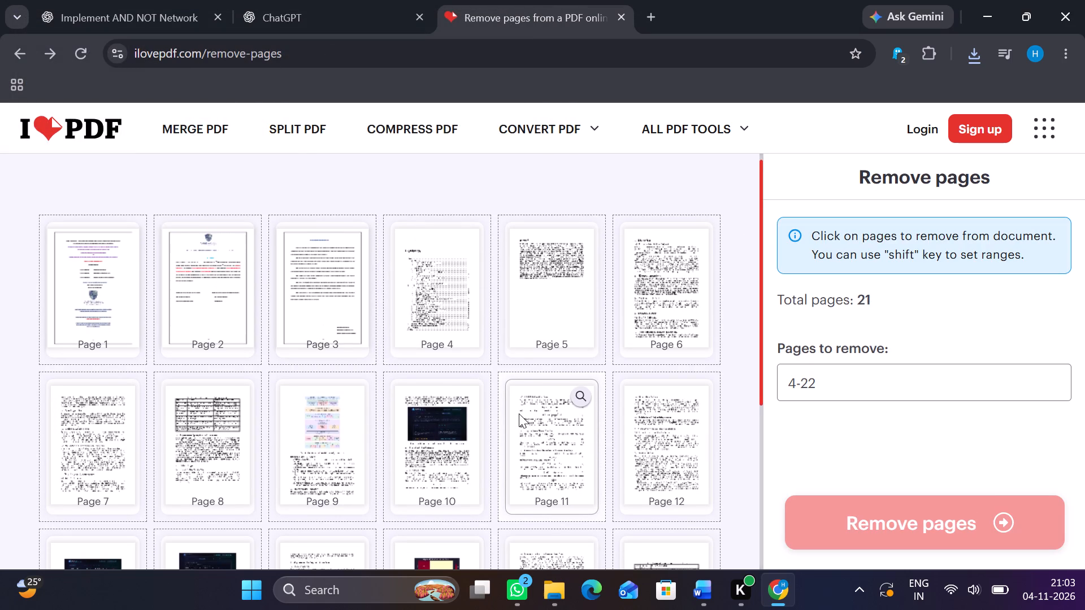
left_click(841, 384)
key("BackSpace")
key("BackSpace")
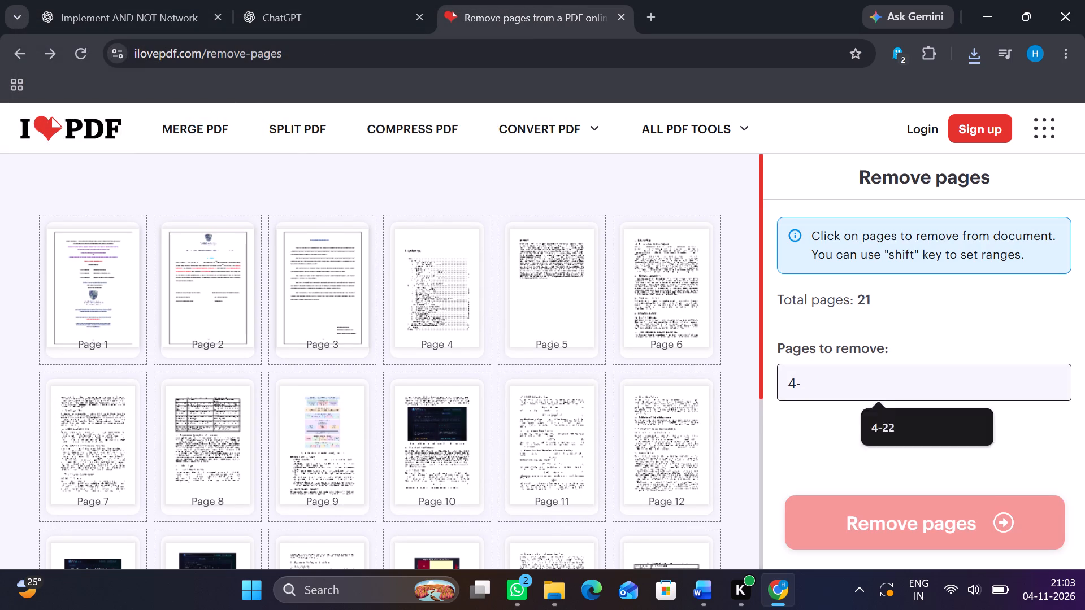
key("BackSpace")
key("BackSpace")
type("1-")
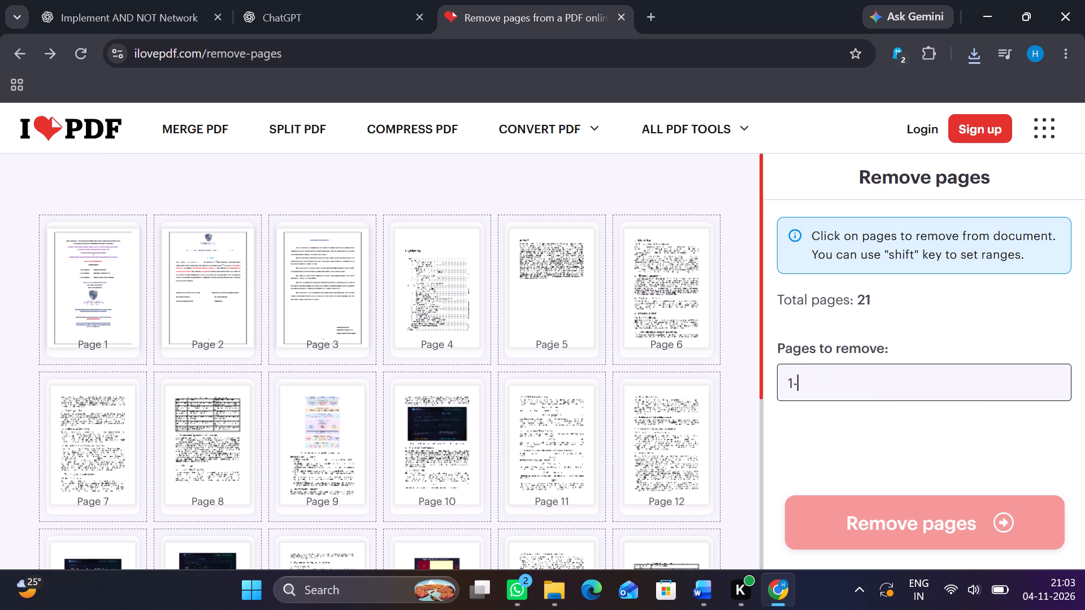
key("3")
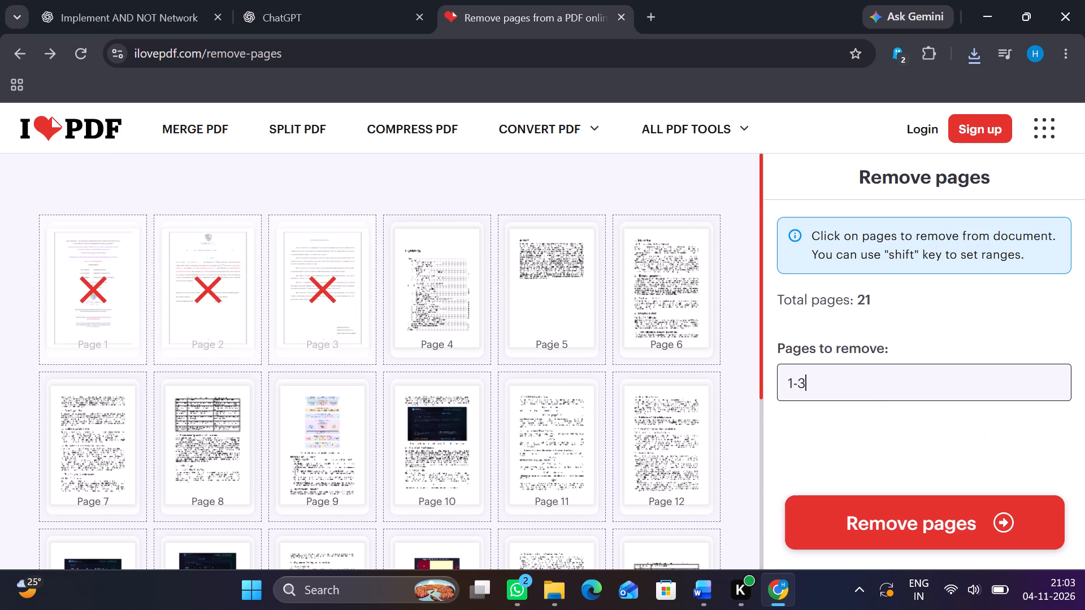
left_click(910, 516)
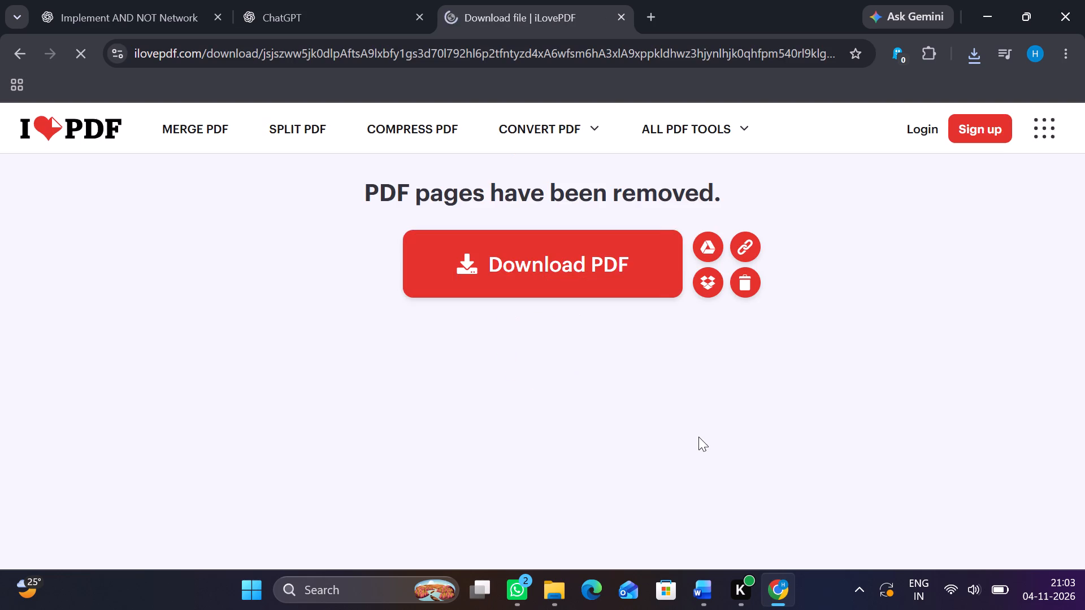
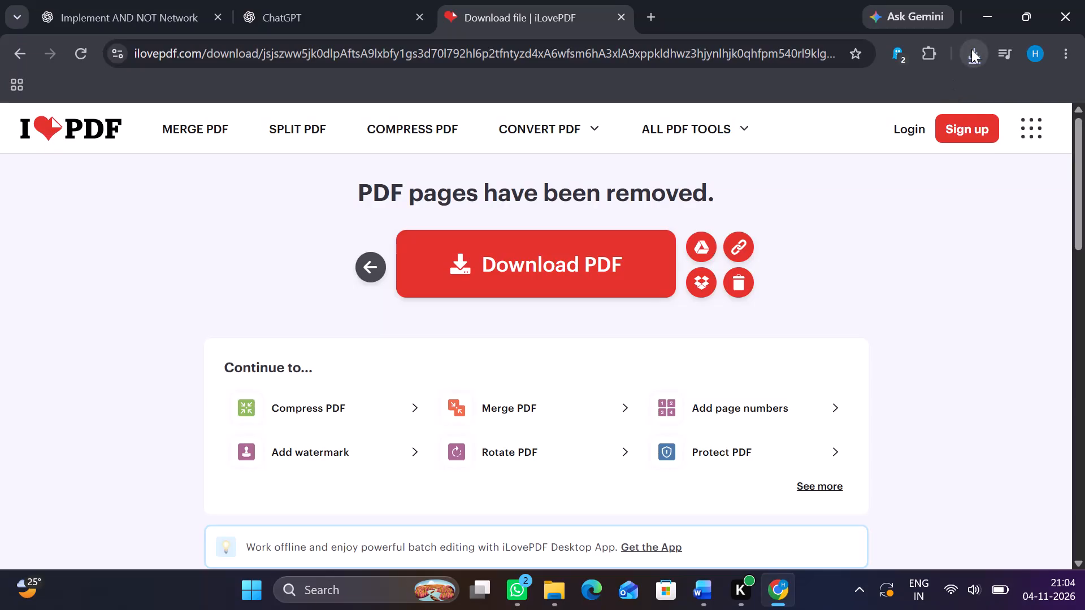
Open the downloaded SC_body_merged_removed PDF, review its pages from the contents through the conclusion, and close it.
left_click(971, 49)
double_click(824, 123)
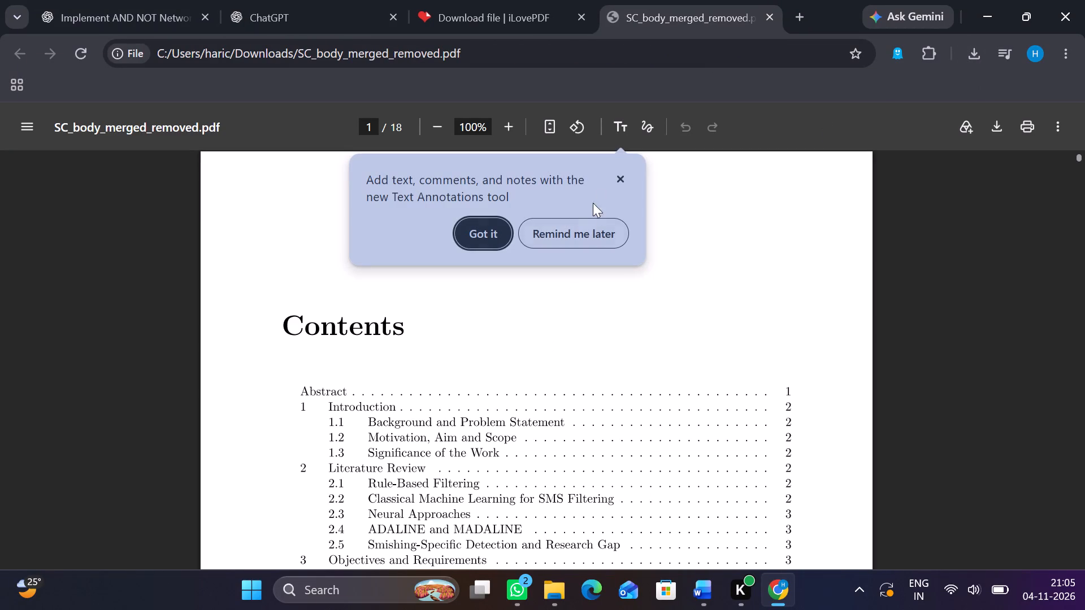
left_click(614, 173)
scroll(562, 329, "down", 2)
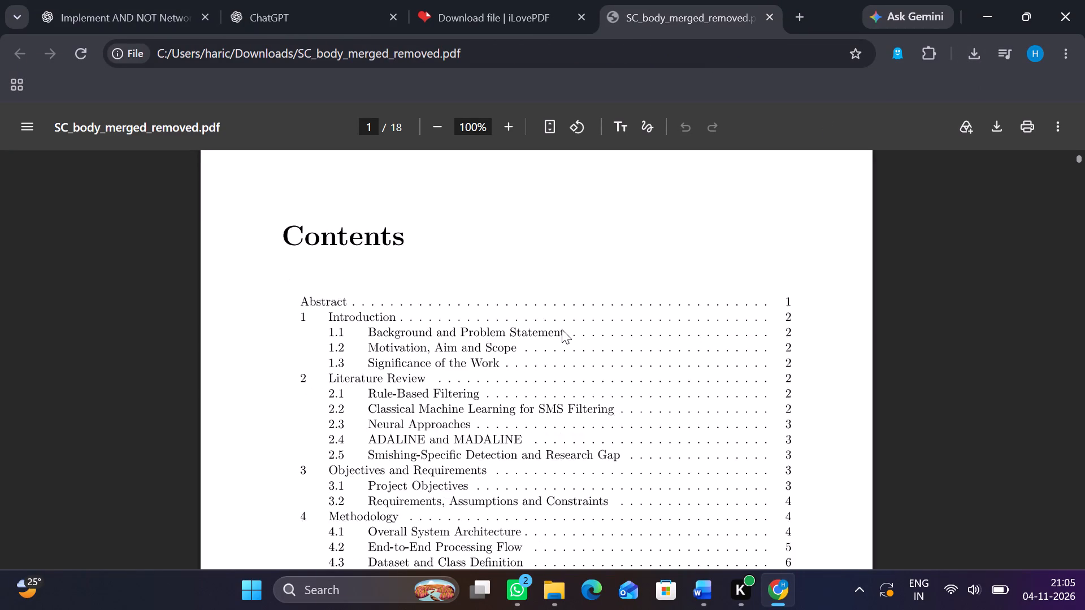
scroll(562, 329, "down", 10)
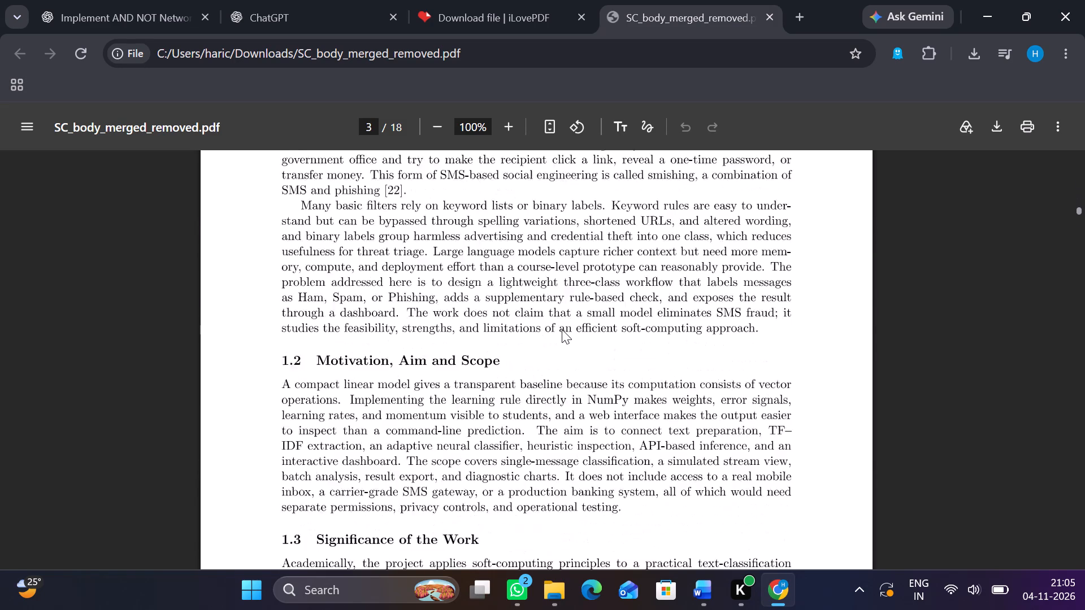
scroll(562, 329, "down", 7)
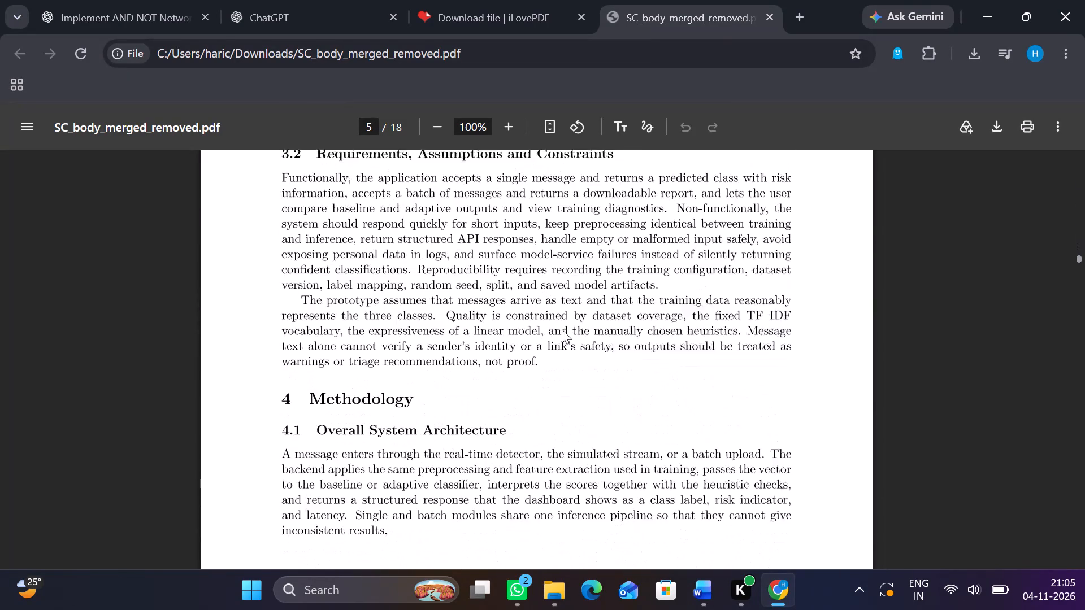
scroll(562, 329, "down", 20)
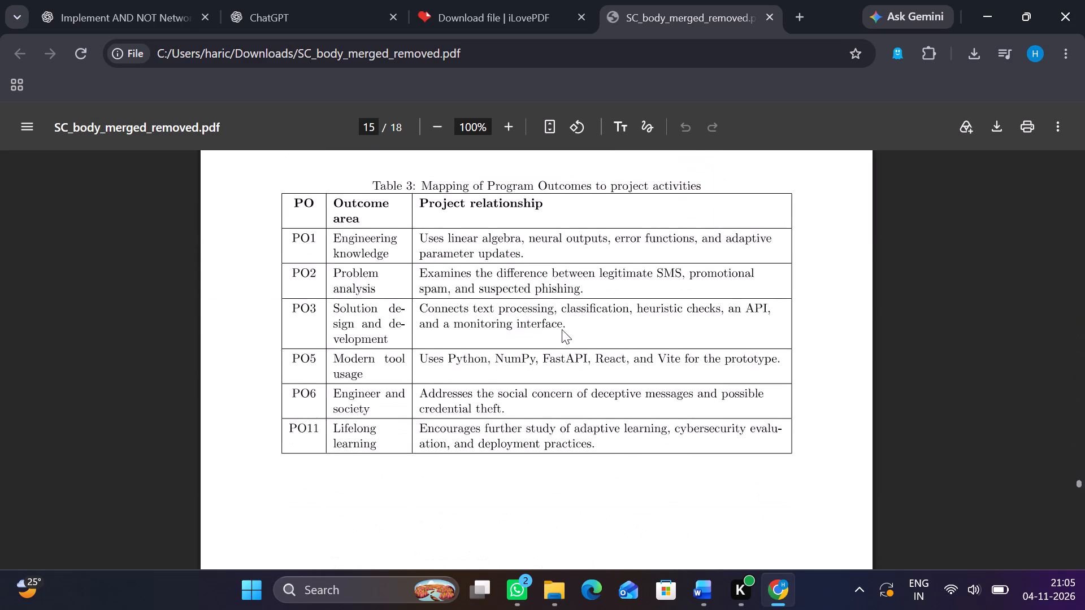
scroll(562, 329, "down", 4)
scroll(562, 329, "up", 11)
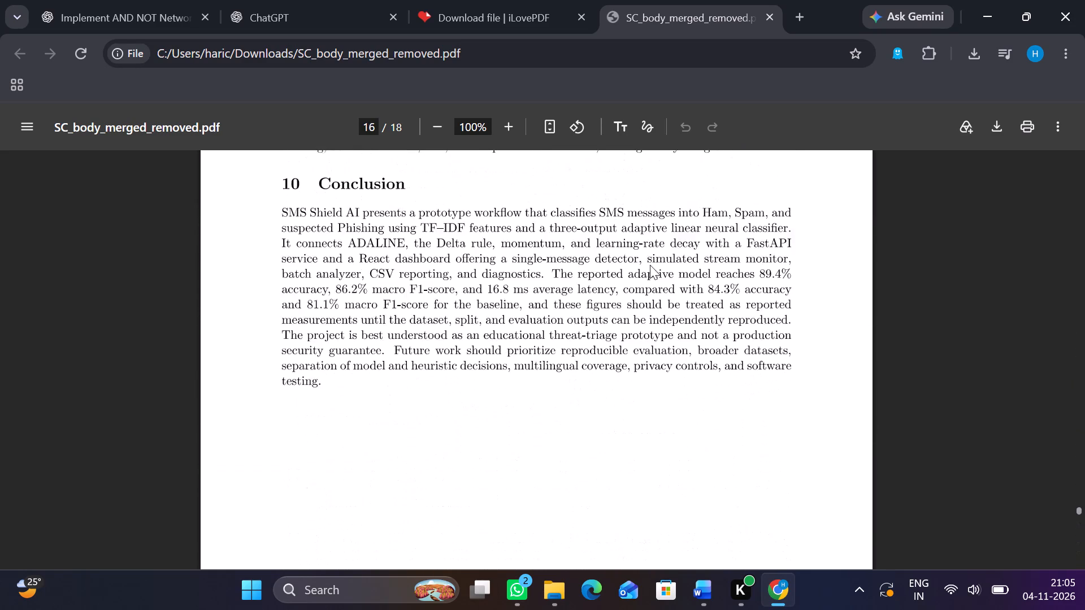
left_click(770, 19)
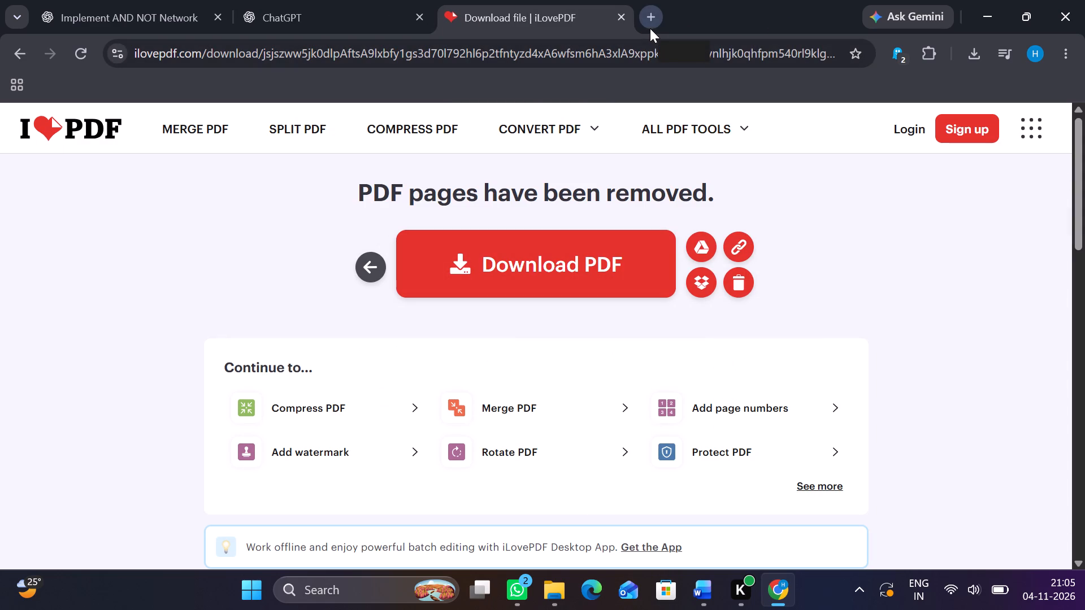
Open sc1 from the recent files in File Explorer, examine its front pages and contents page, and close it.
left_click(557, 595)
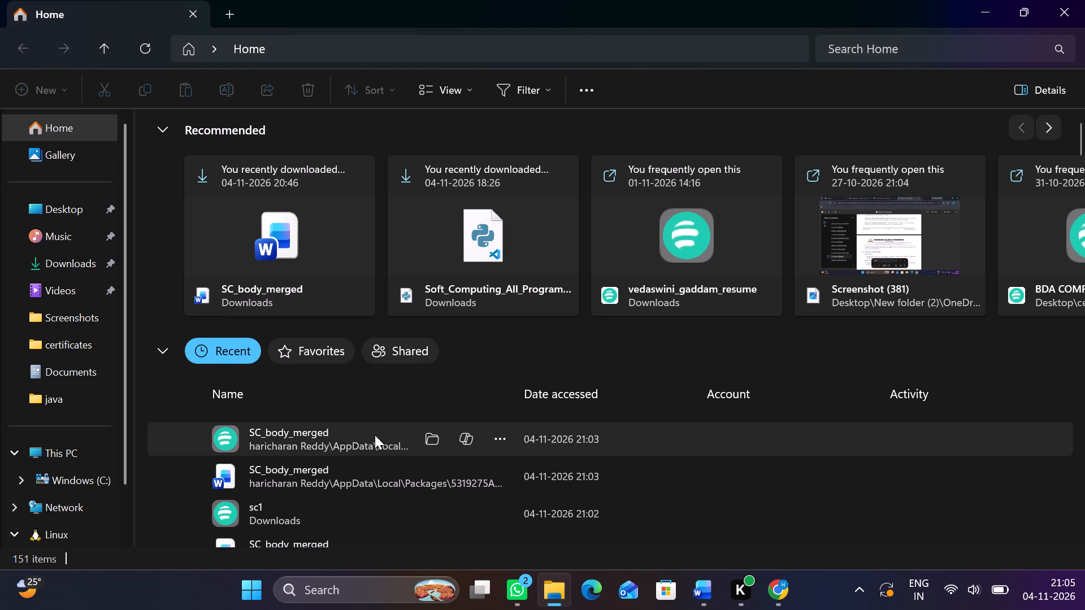
double_click(296, 512)
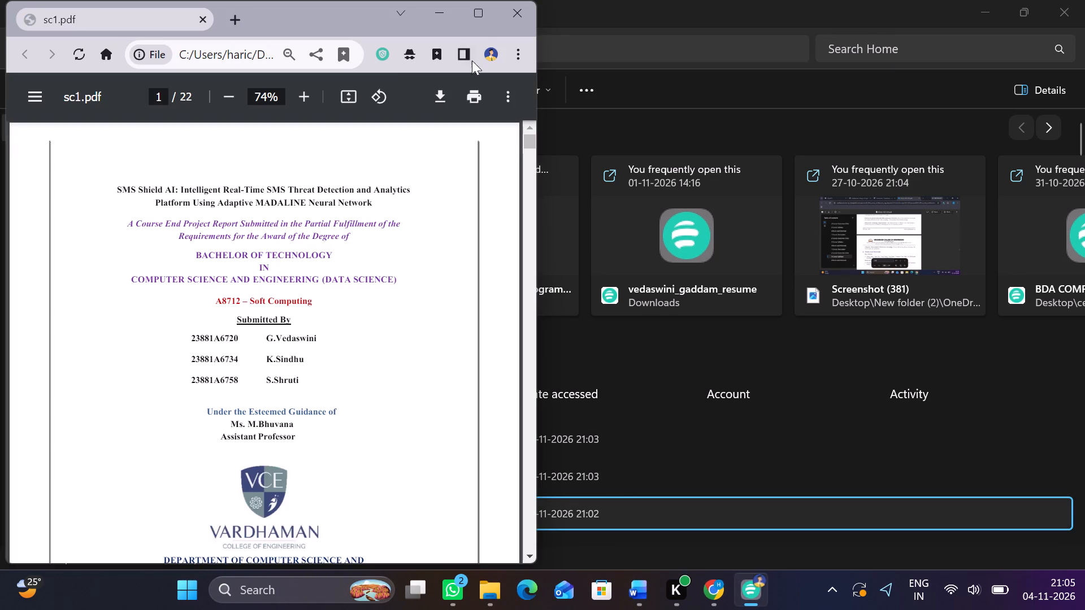
left_click(476, 5)
scroll(465, 340, "down", 2)
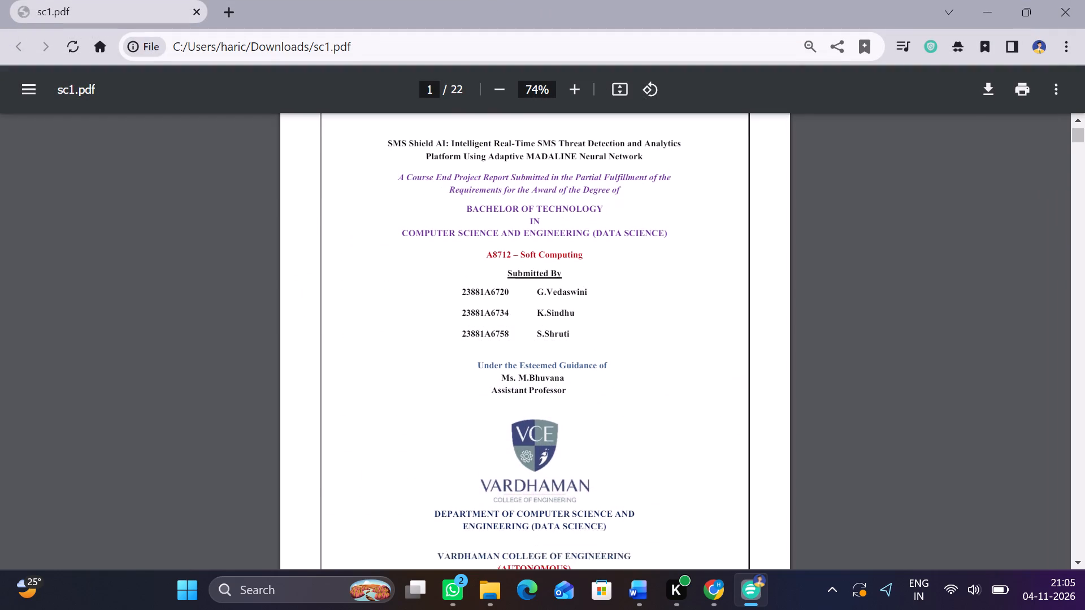
scroll(465, 340, "down", 8)
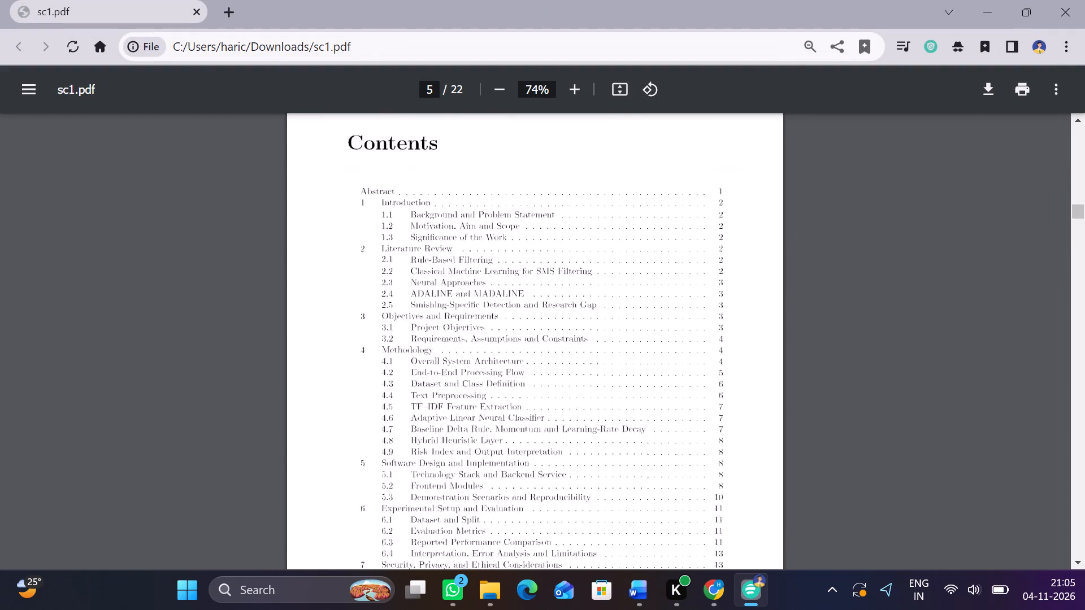
scroll(465, 340, "up", 5)
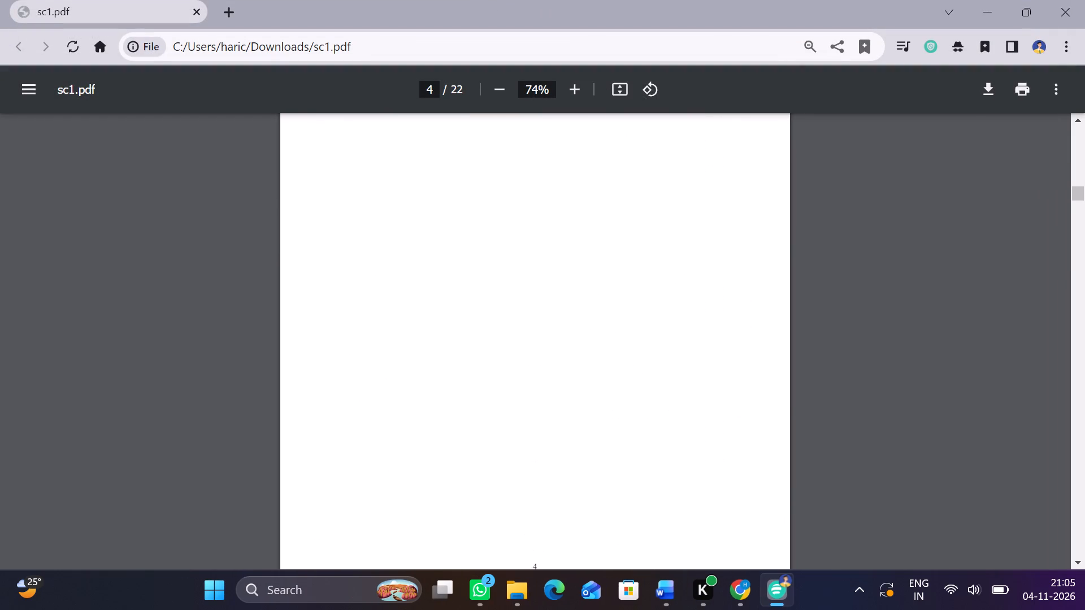
scroll(465, 340, "up", 1)
left_click(1083, 1)
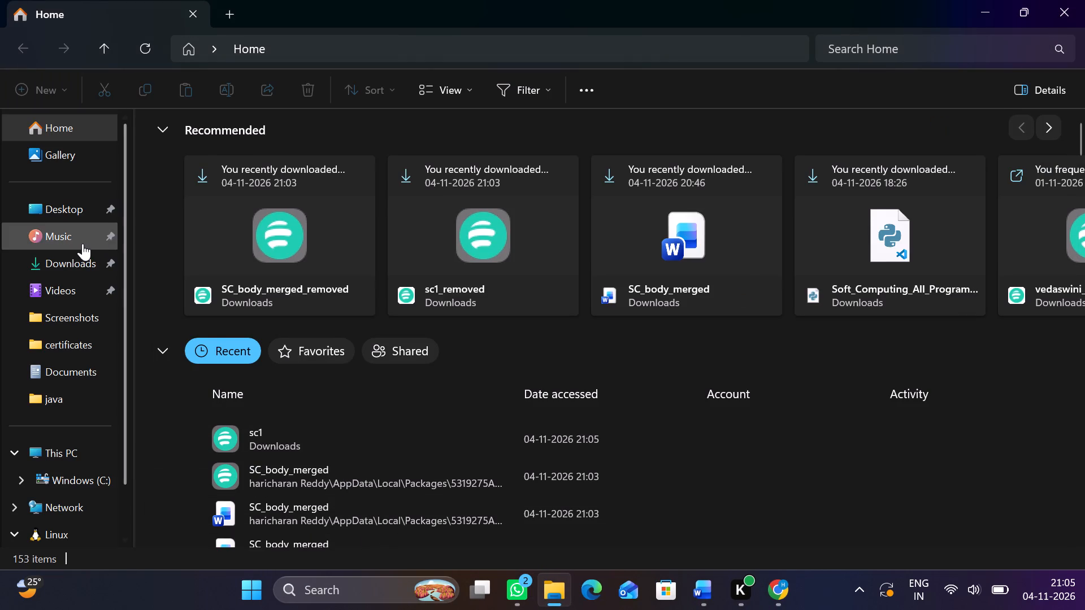
Open sc1_removed from the Downloads folder, check its front pages through the acknowledgement, and close it.
left_click(78, 261)
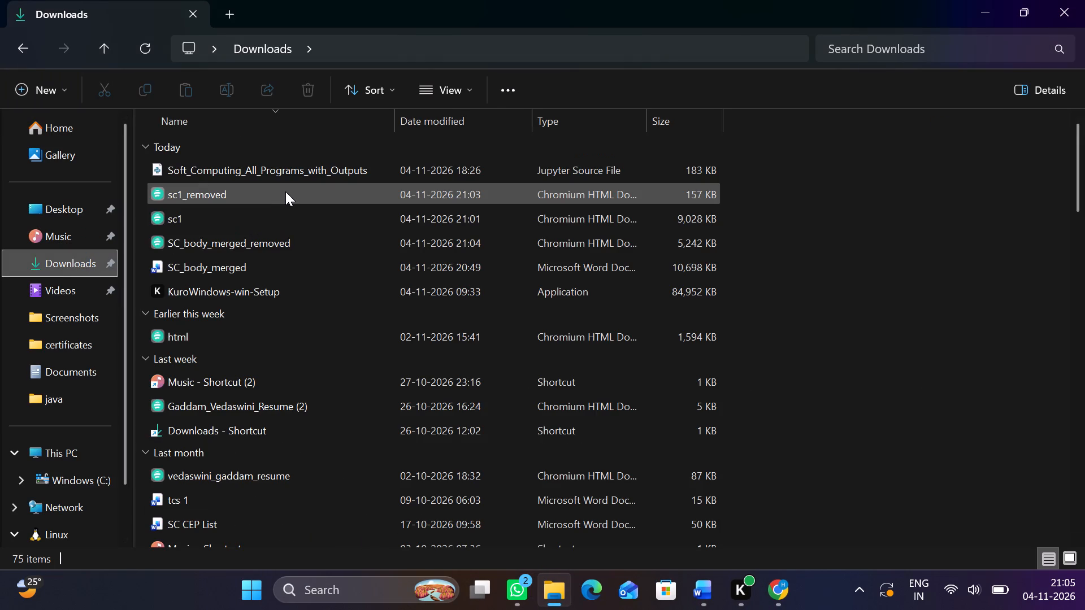
double_click(256, 197)
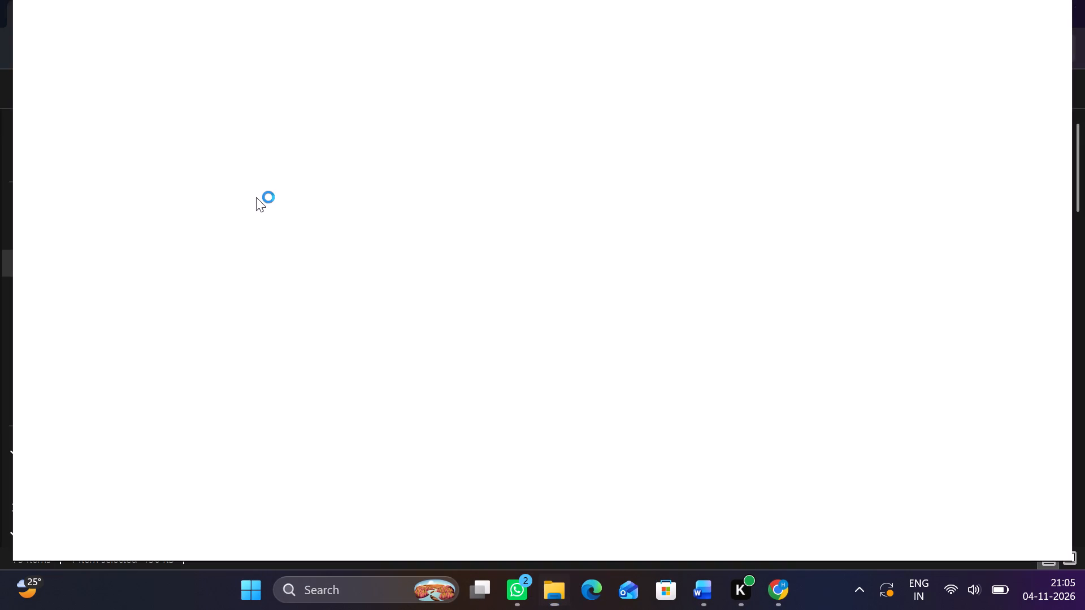
scroll(431, 277, "down", 3)
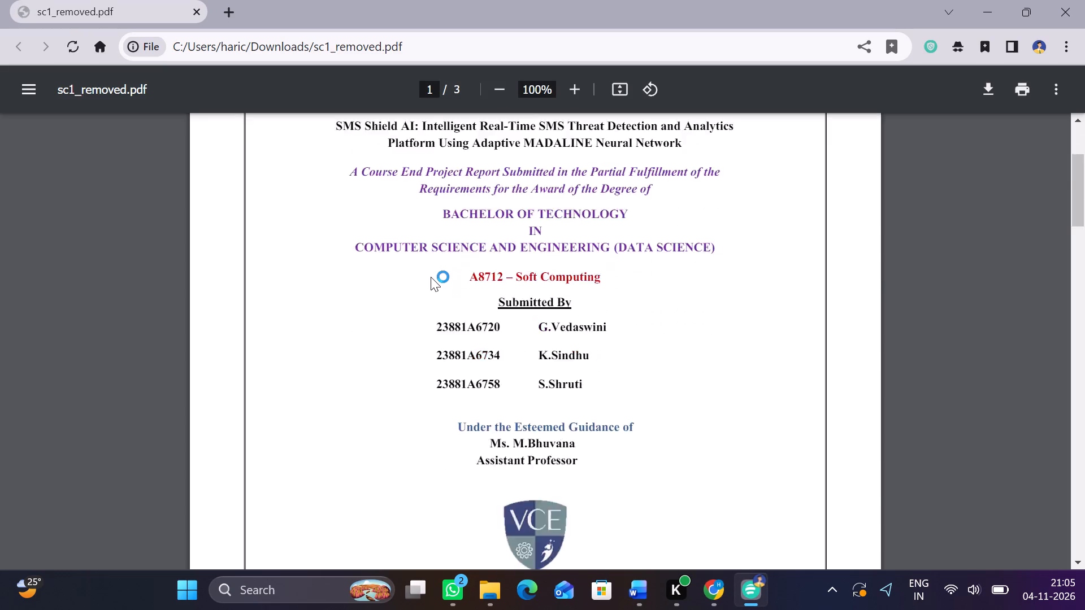
scroll(431, 277, "down", 9)
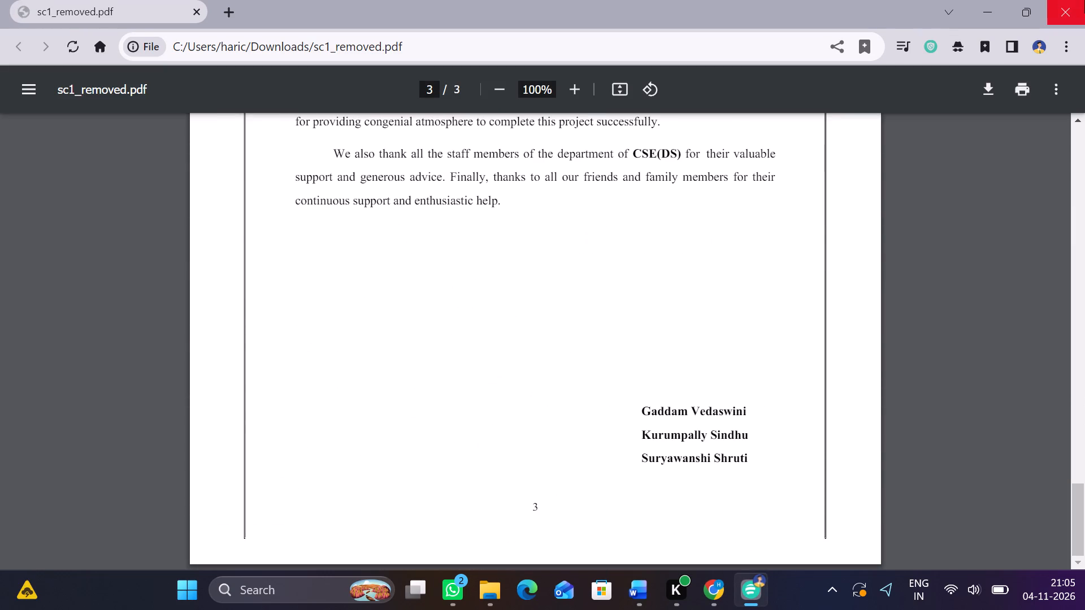
left_click(1084, 0)
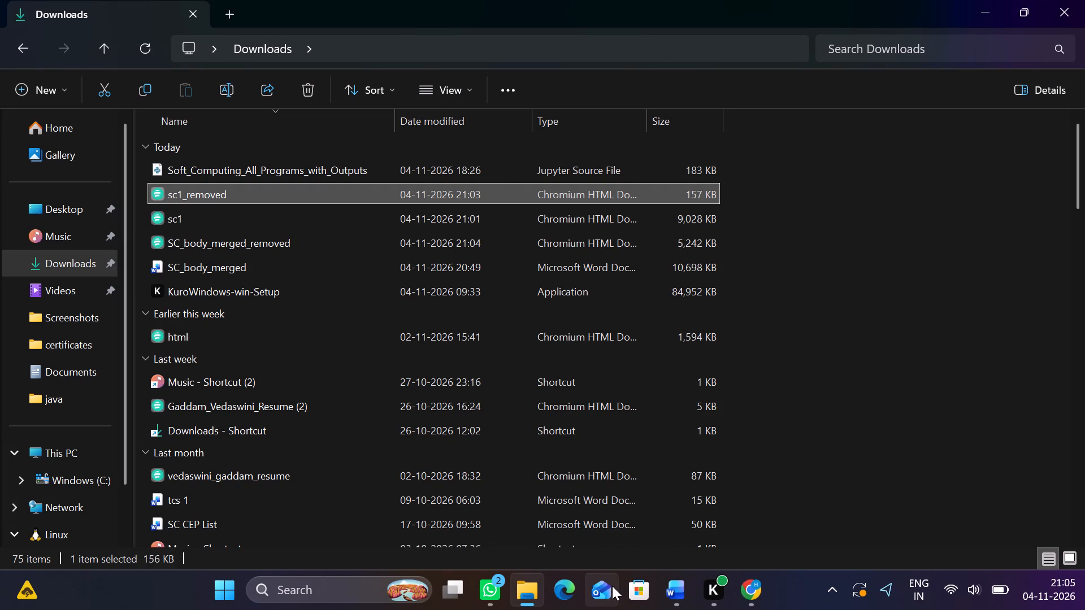
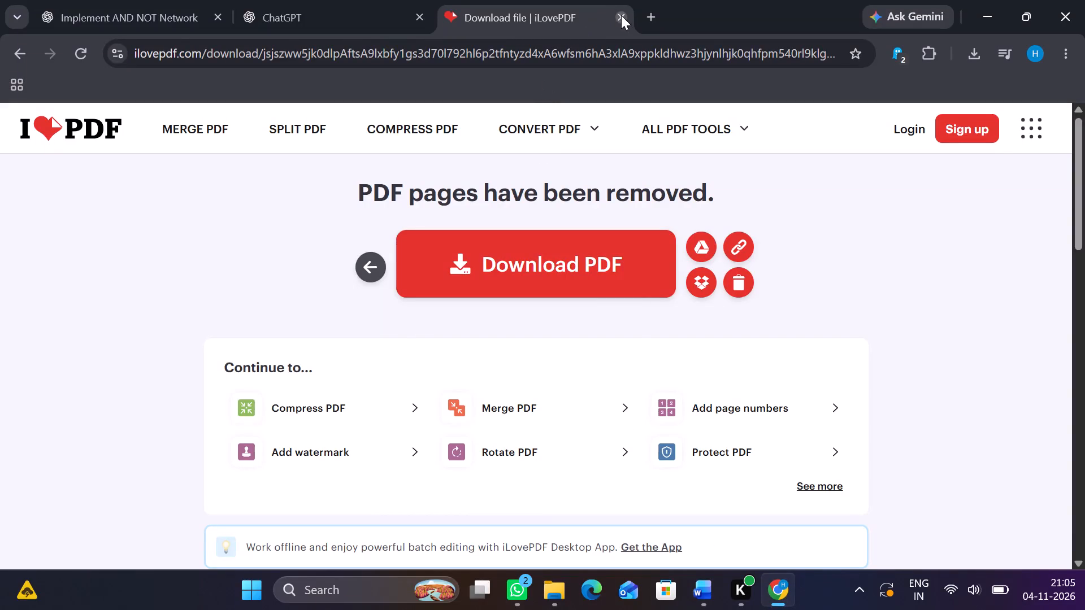
Close the finished iLovePDF download page, search the web for merge pdf, and open iLovePDF's Merge PDF tool.
left_click(621, 15)
left_click(458, 18)
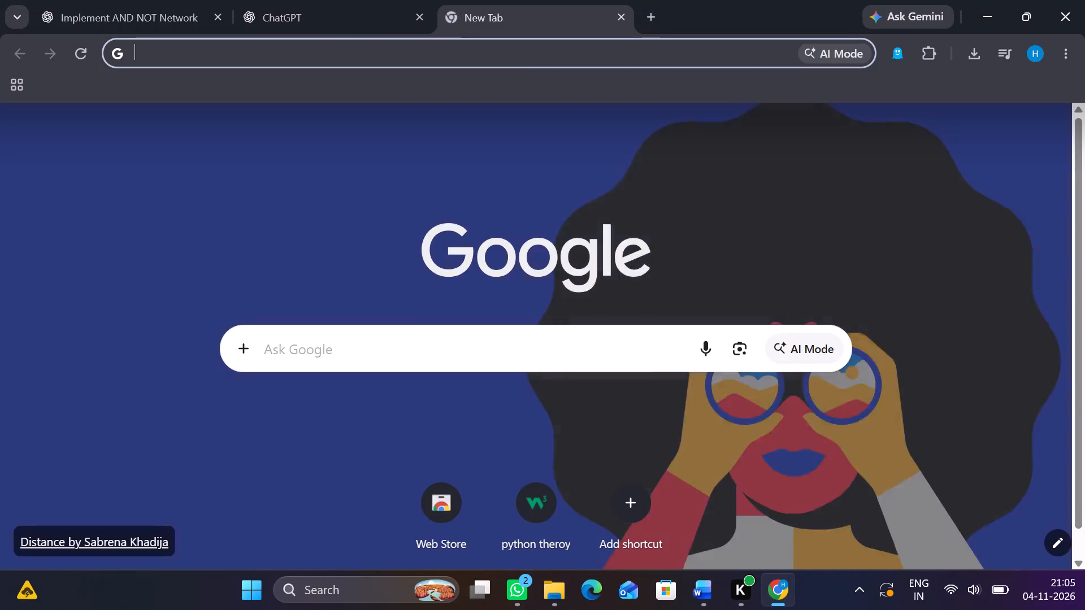
left_click(445, 47)
type("merge")
key("Return")
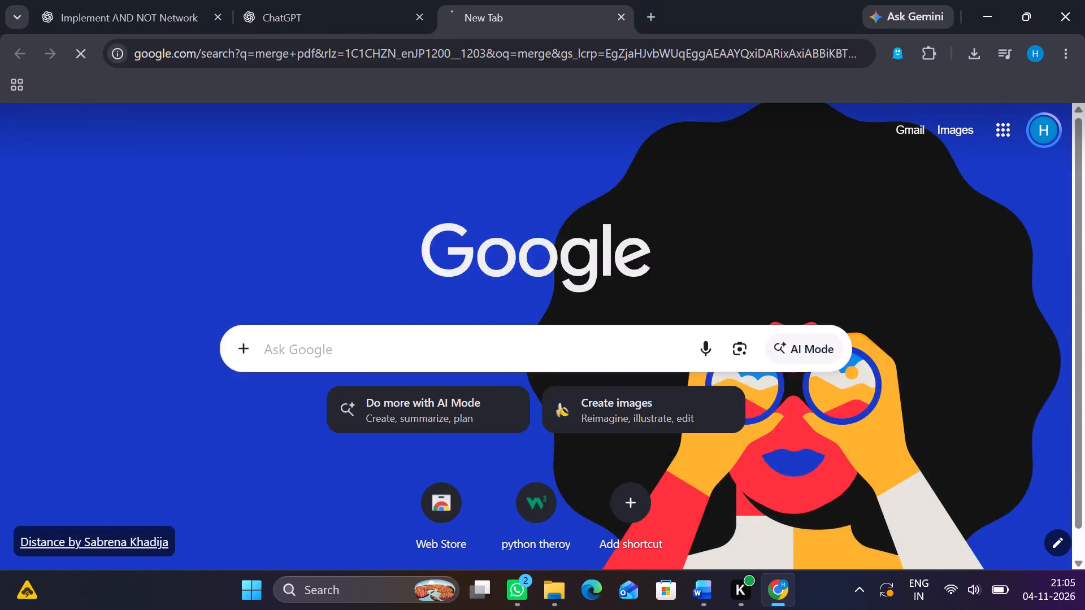
left_click(260, 290)
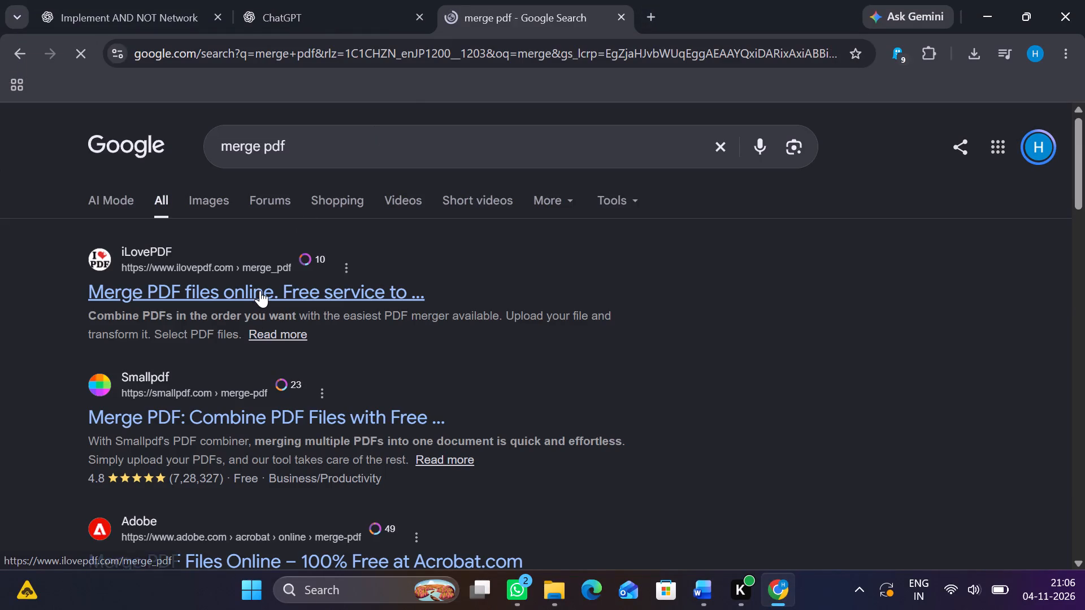
Load sc1_removed and, after it, SC_body_merged_removed from the Downloads folder into the merge list.
left_click(551, 311)
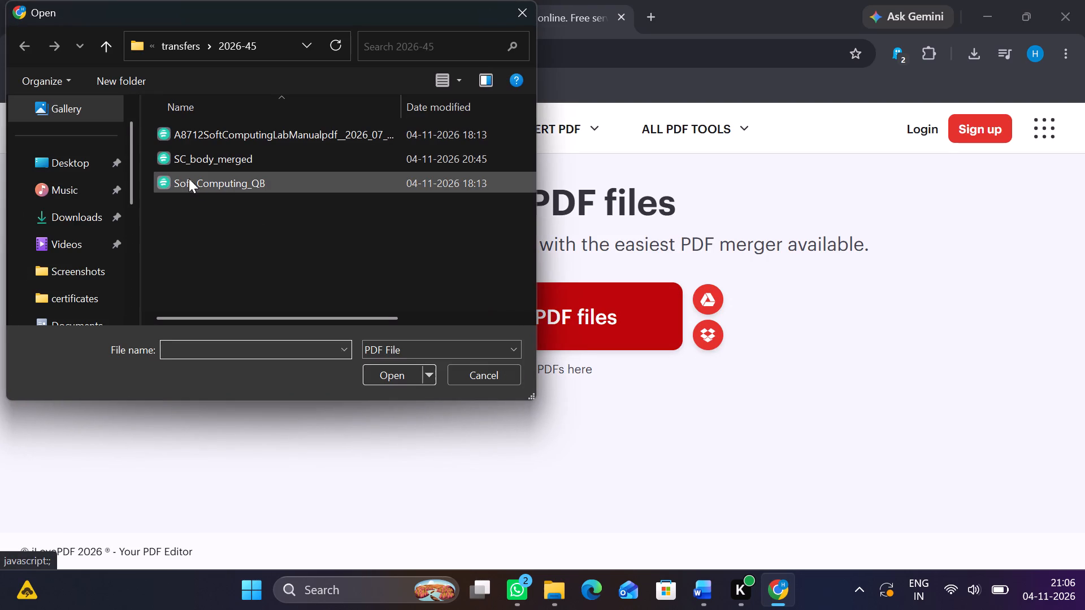
left_click(60, 224)
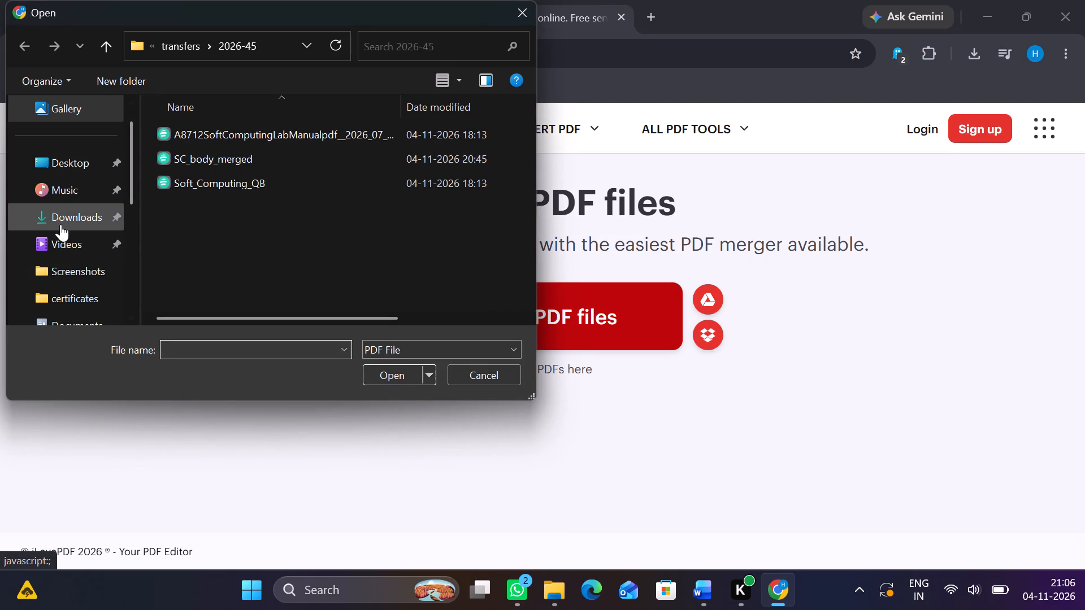
left_click(259, 176)
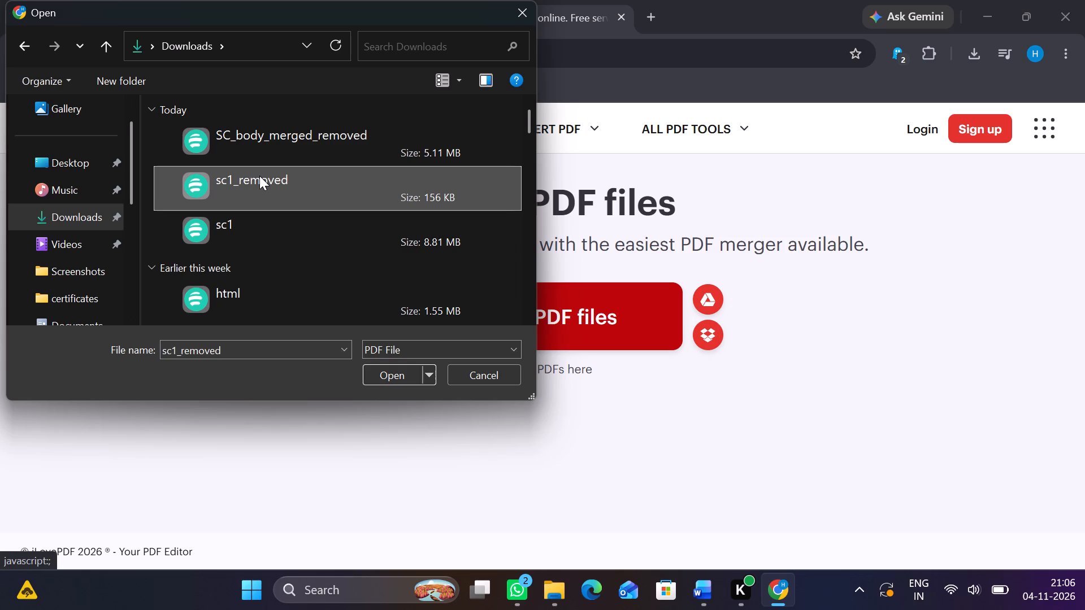
double_click(259, 176)
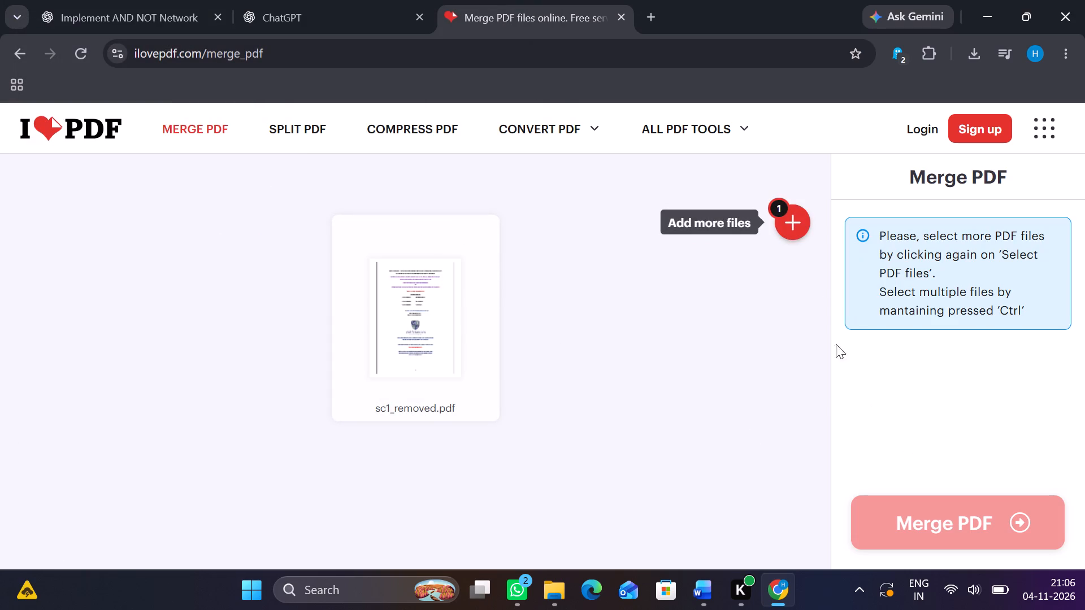
left_click(786, 212)
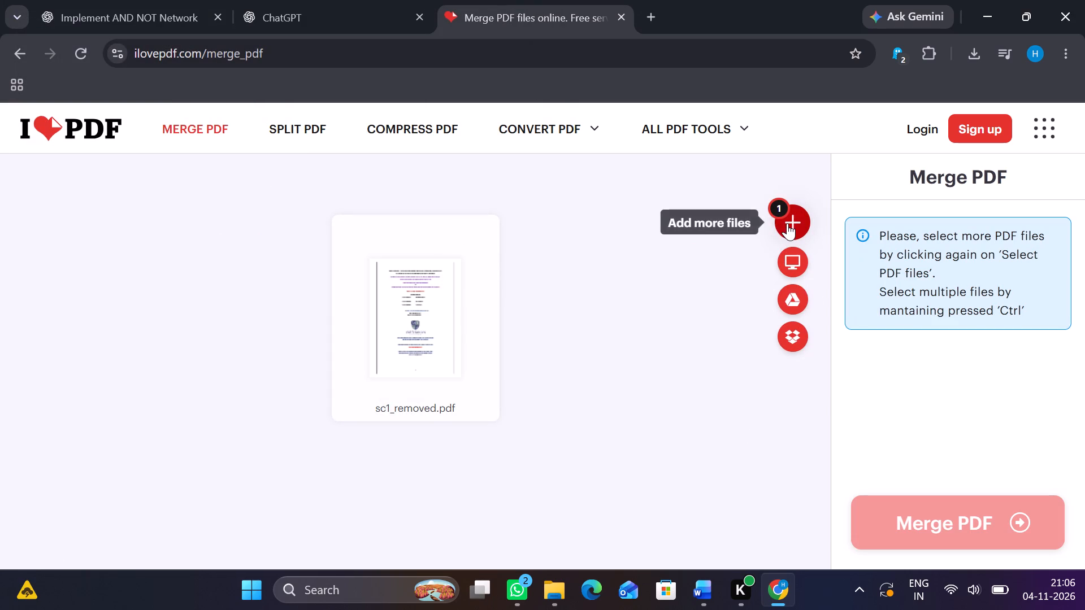
left_click(787, 224)
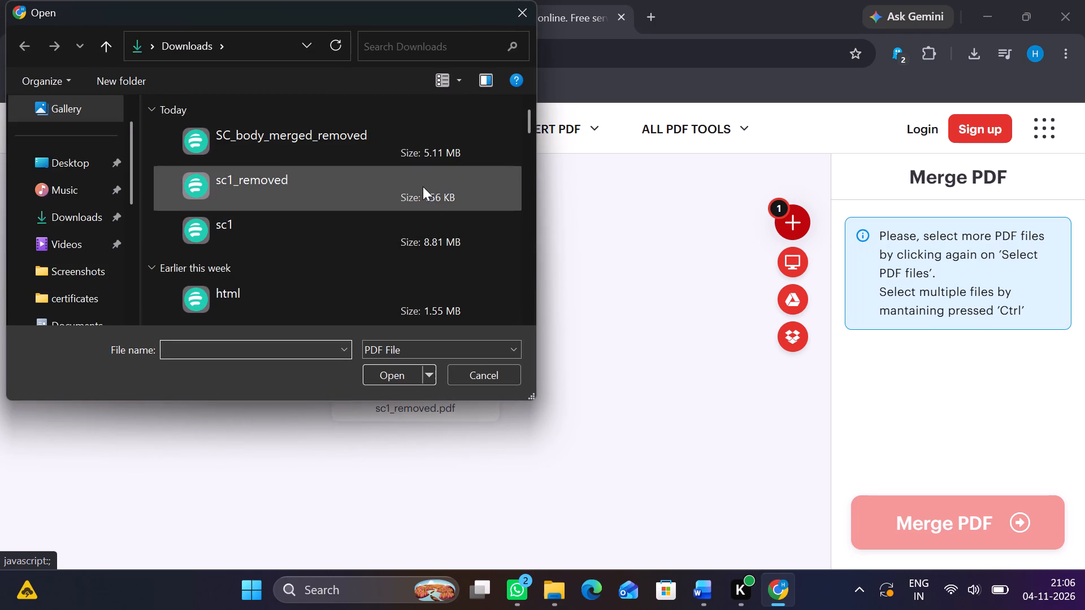
double_click(336, 137)
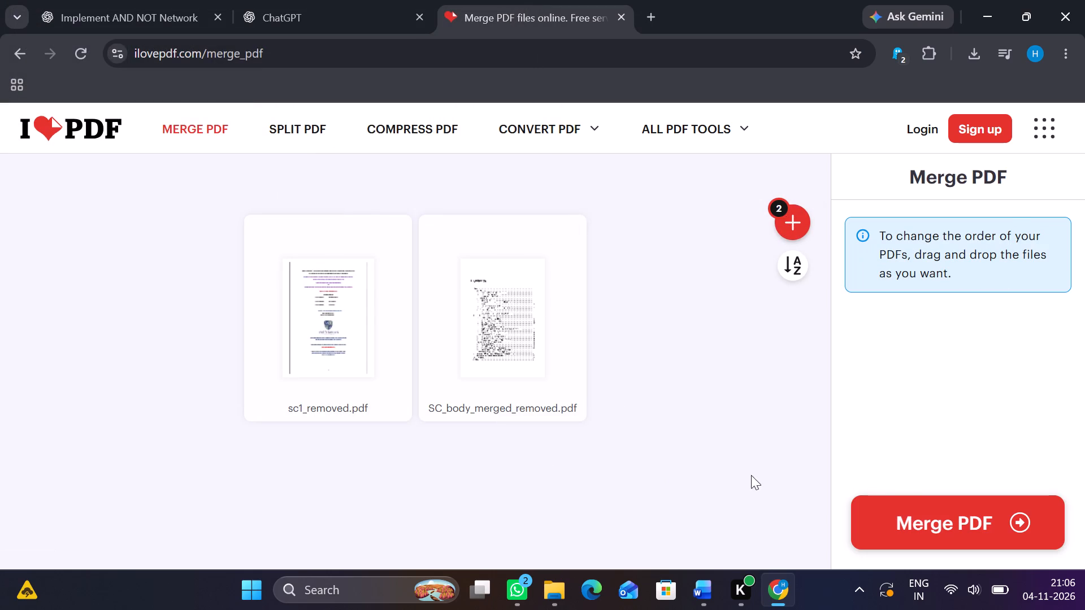
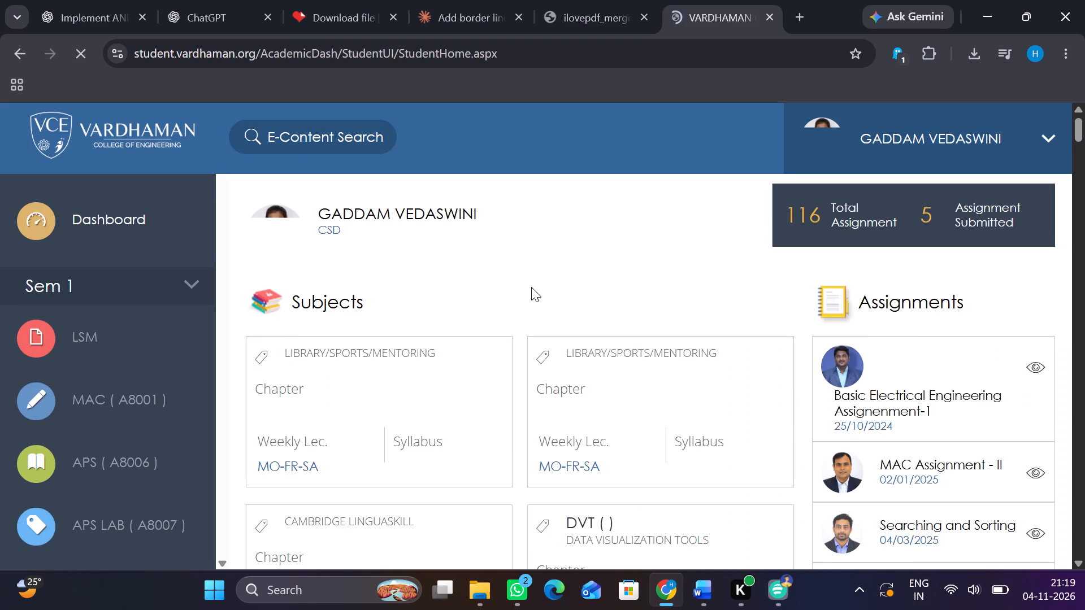
Look through the full Assignments list on the student portal's dashboard, from the oldest entries to the last, and return to its top.
scroll(869, 548, "down", 2)
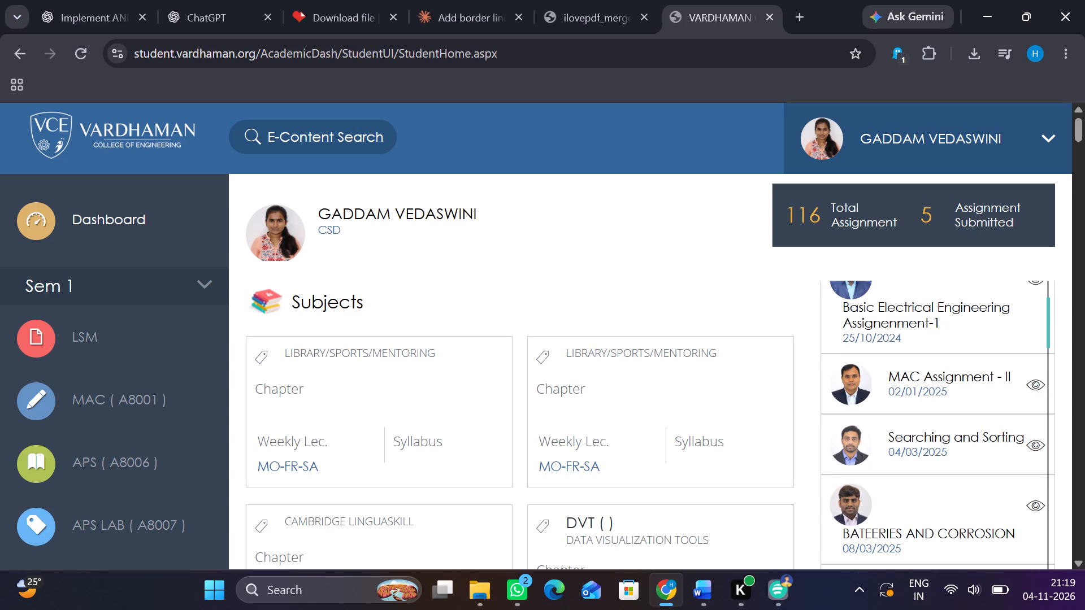
scroll(869, 548, "down", 6)
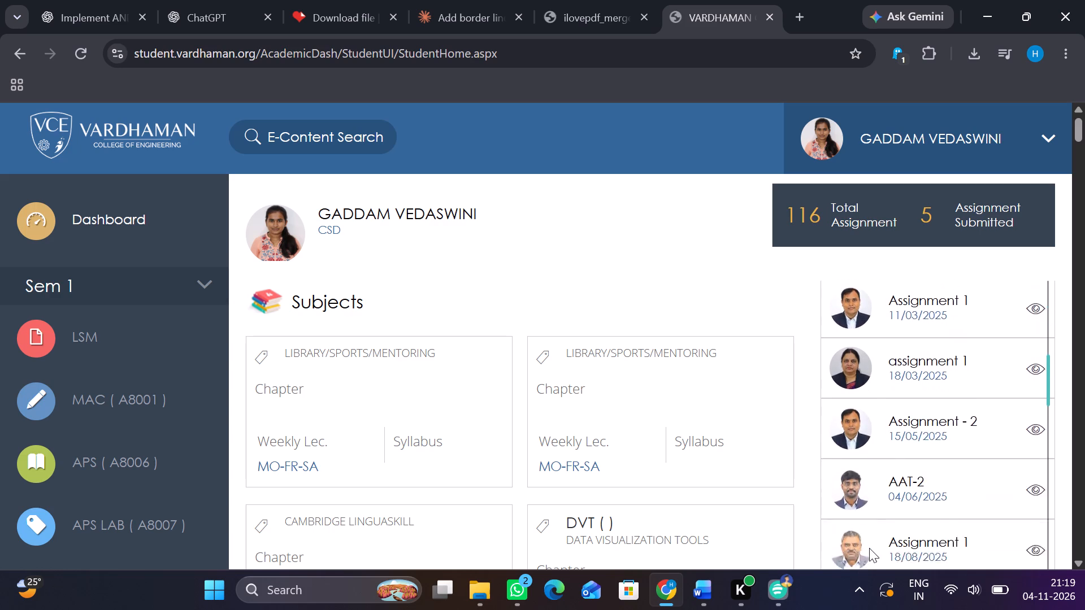
scroll(869, 548, "down", 4)
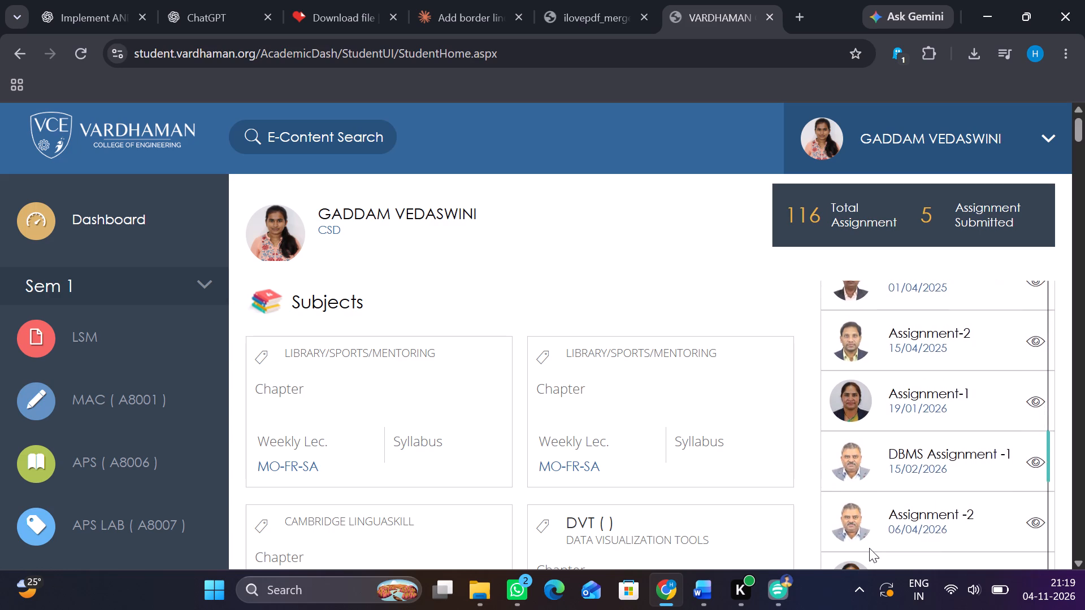
scroll(869, 548, "down", 3)
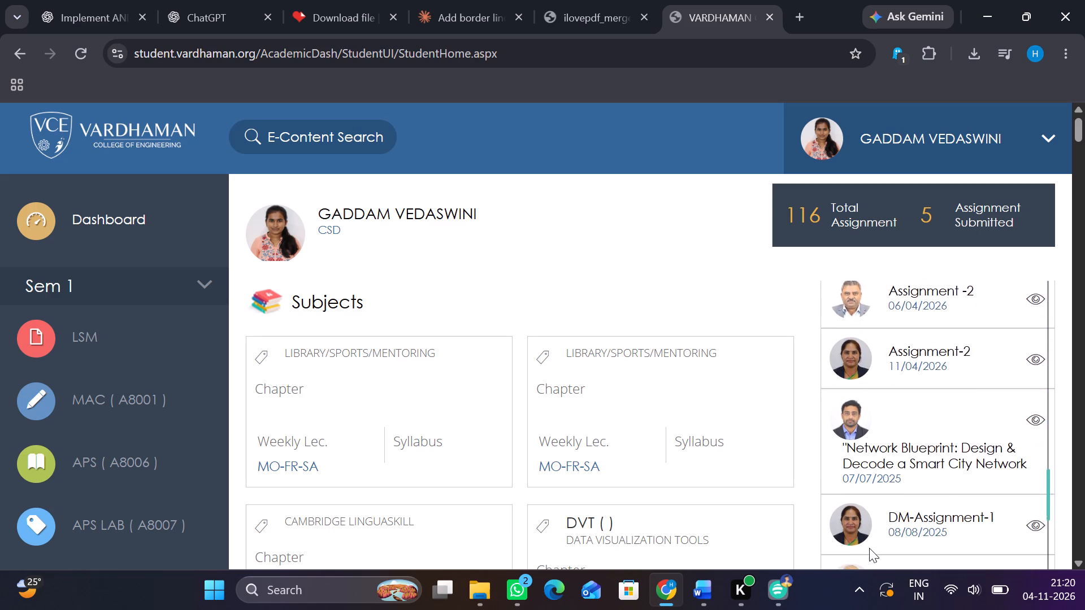
scroll(869, 548, "down", 4)
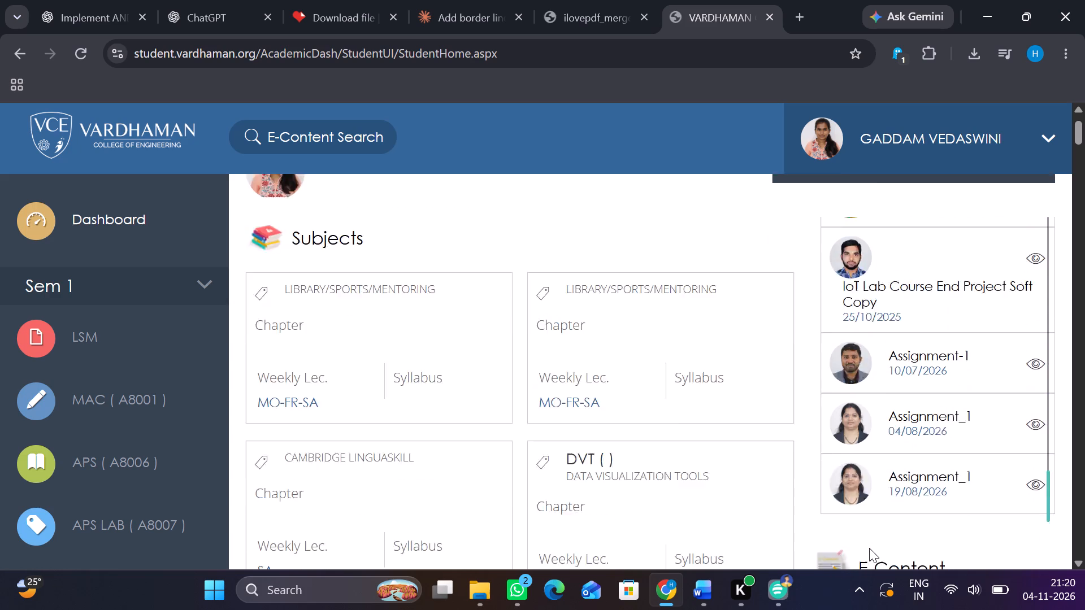
scroll(869, 548, "down", 1)
scroll(894, 354, "up", 19)
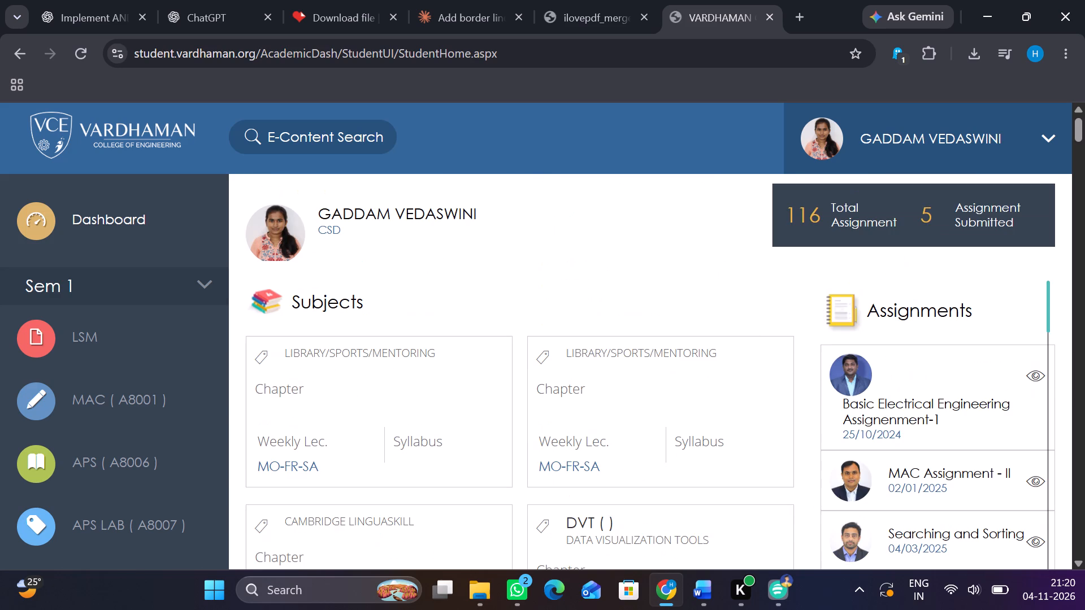
scroll(894, 354, "up", 1)
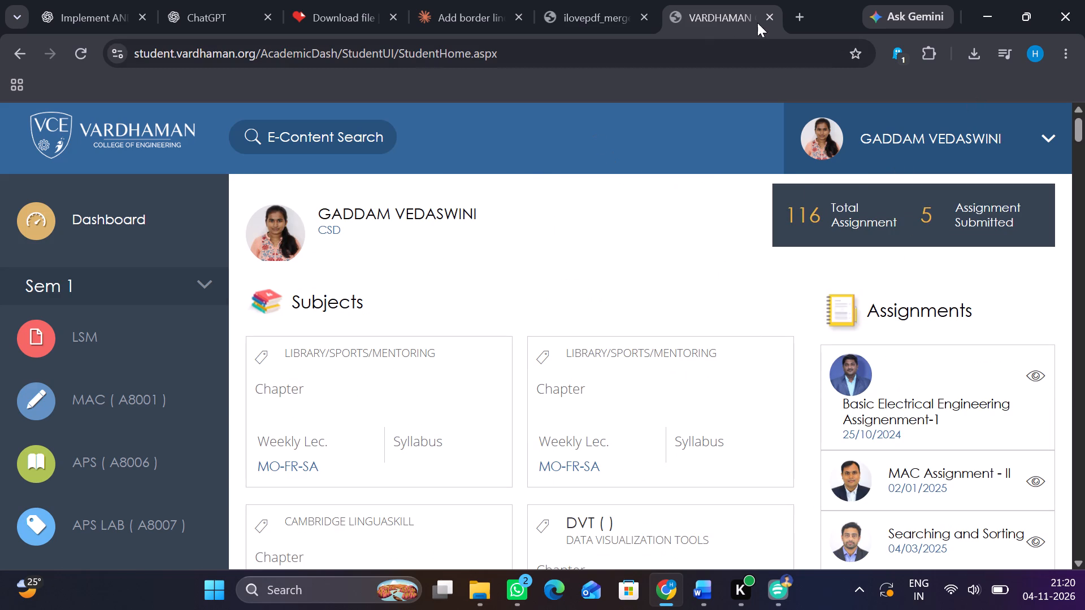
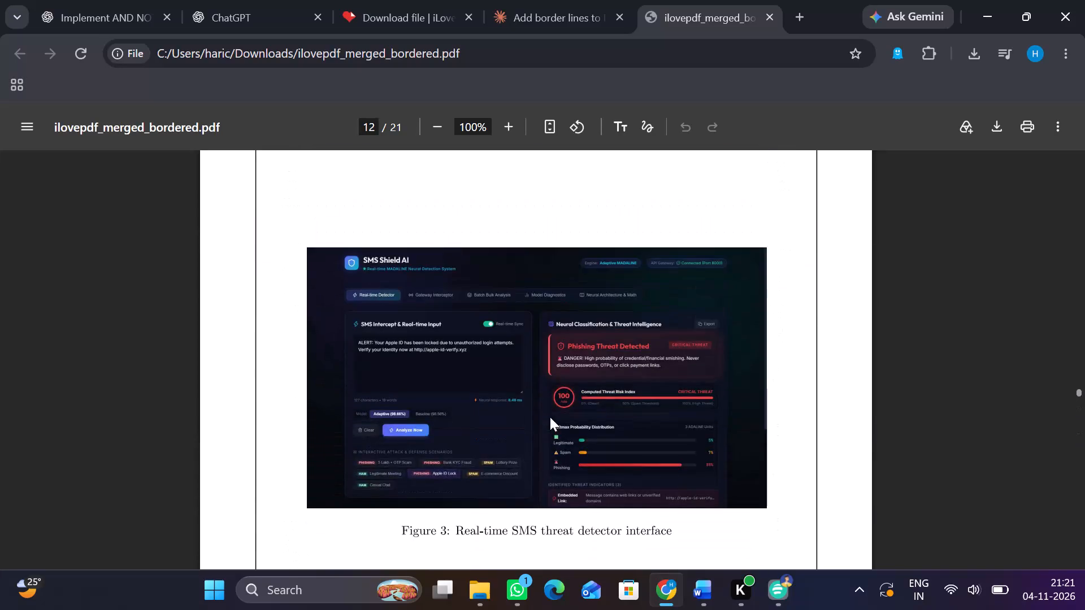
Review ilovepdf_merged_bordered.pdf from the SMS threat detector figure back to the cover page, examining the submitted-by names and roll numbers.
scroll(550, 417, "up", 10)
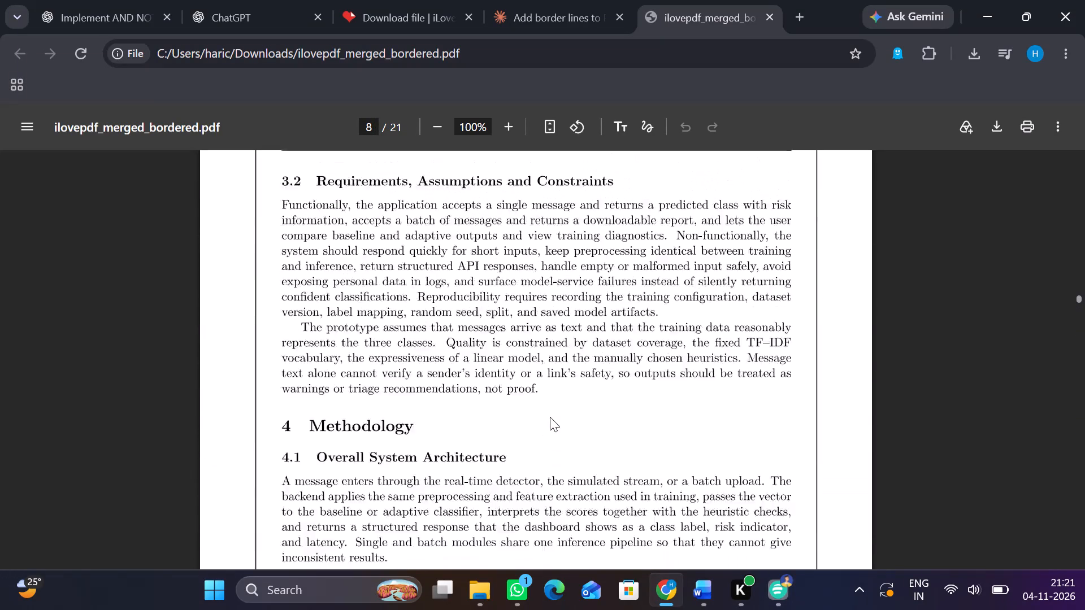
scroll(550, 417, "up", 17)
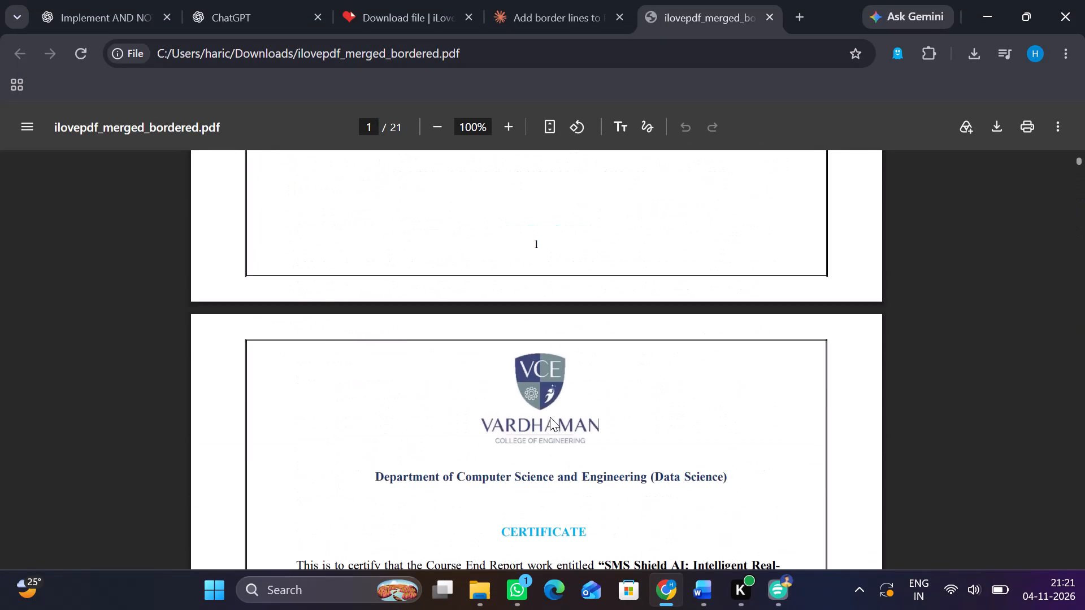
scroll(550, 417, "up", 3)
Review the title page, the Certificate page and the start of the Acknowledgement in ilovepdf_merged_bordered.pdf.
scroll(562, 416, "down", 2)
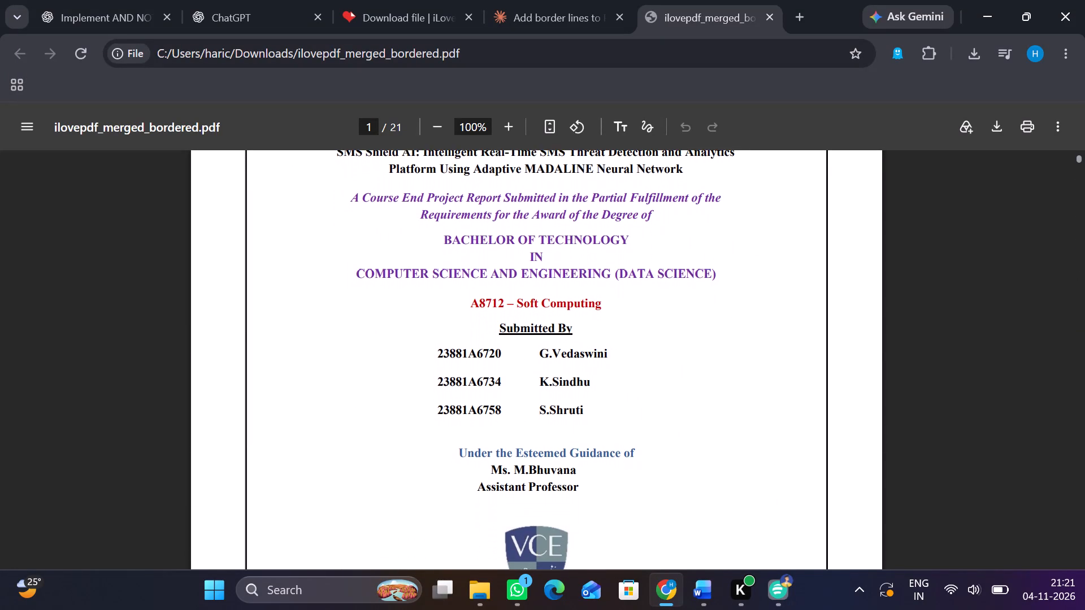
scroll(562, 416, "down", 3)
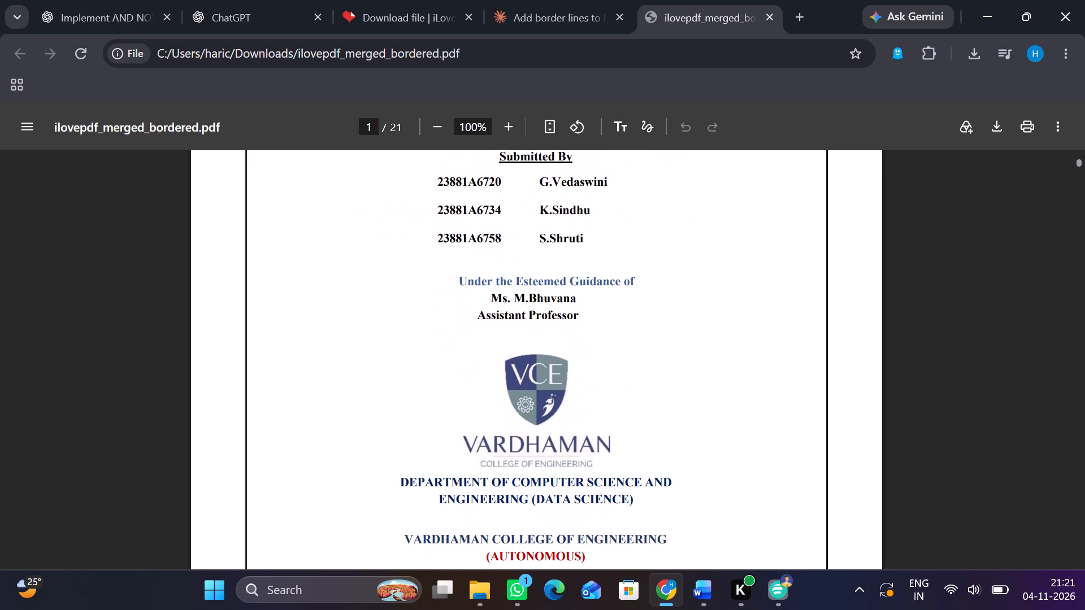
scroll(562, 416, "down", 8)
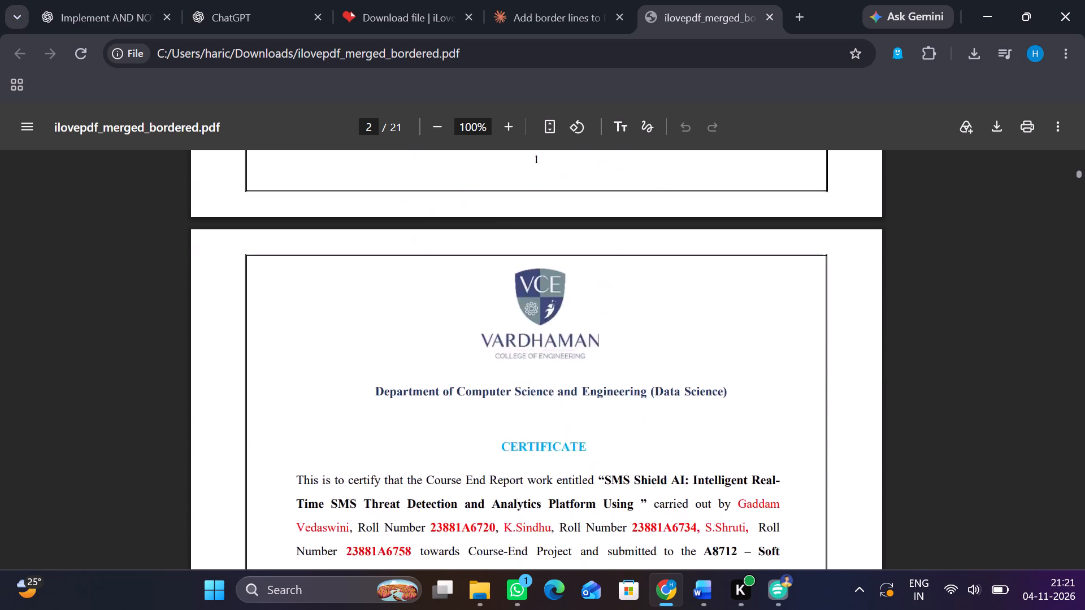
scroll(562, 416, "down", 6)
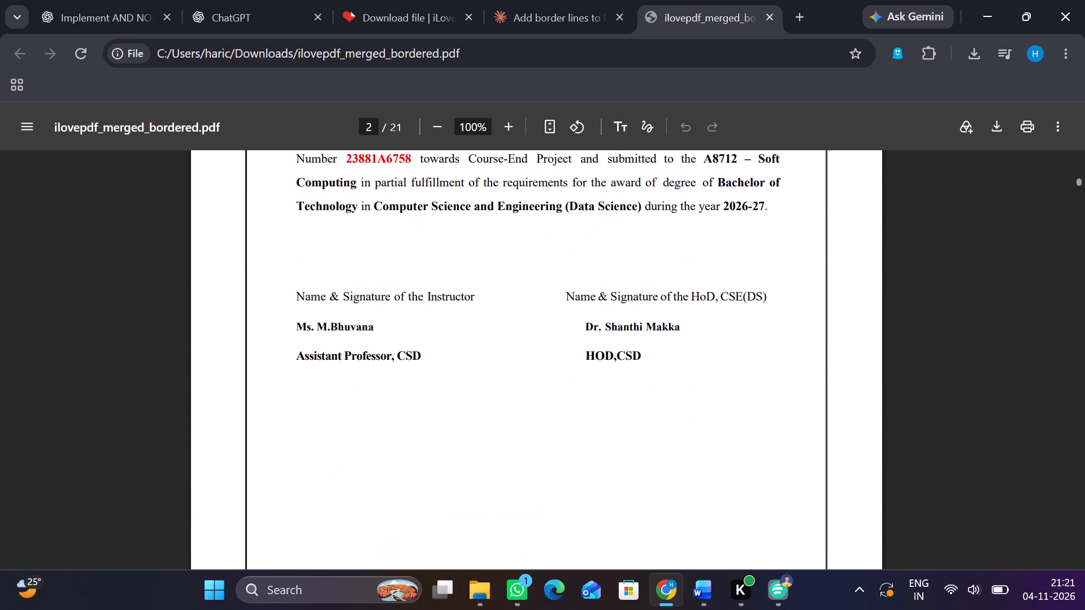
scroll(562, 416, "down", 3)
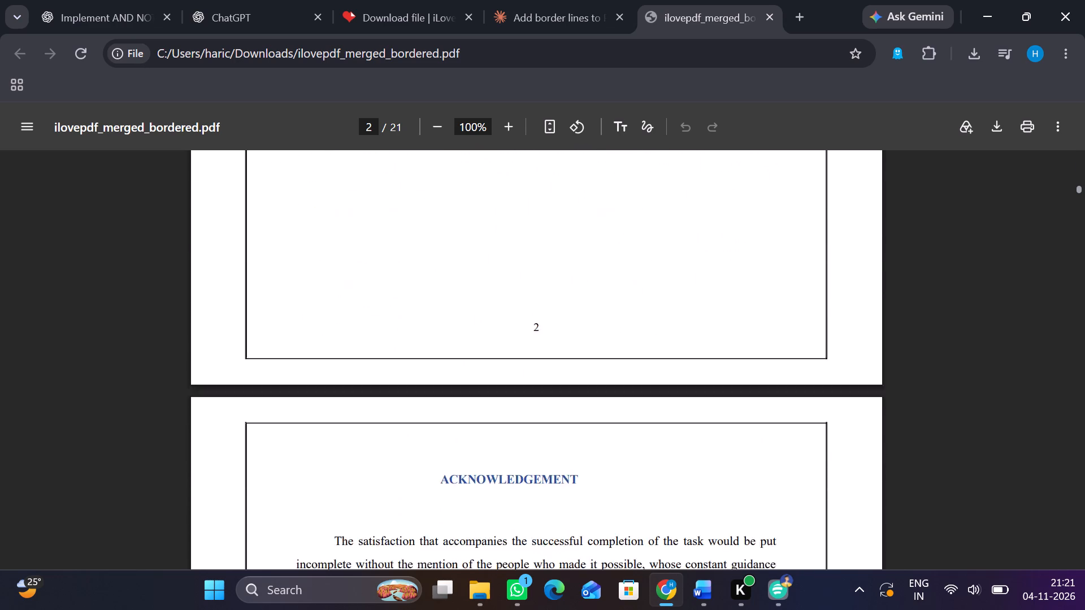
scroll(562, 416, "down", 1)
Return to the Certificate page and examine the instructor and HoD name and signature block.
scroll(562, 416, "up", 1)
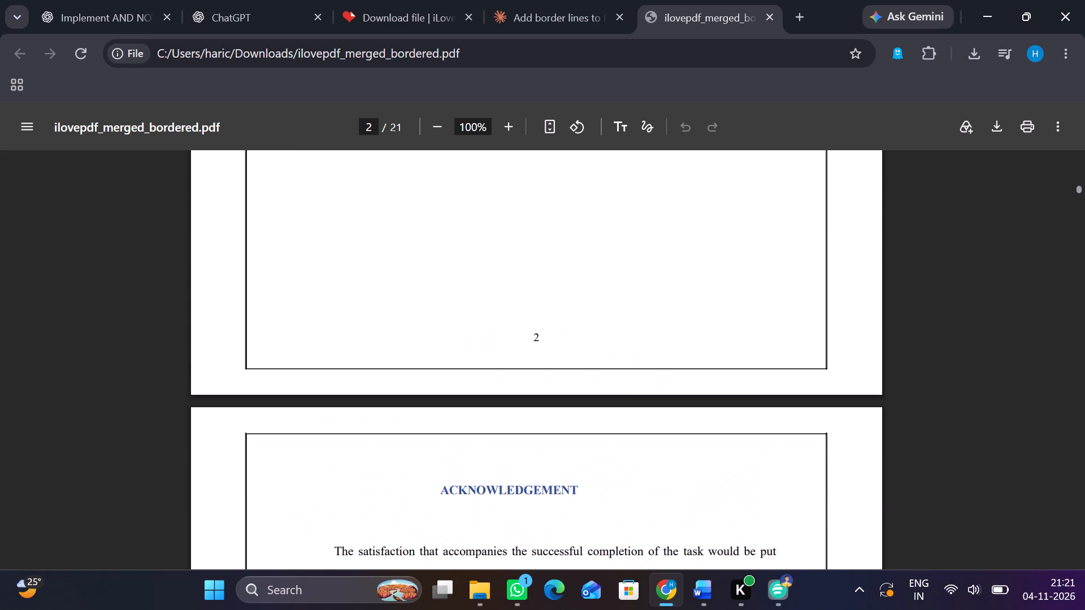
scroll(562, 416, "up", 5)
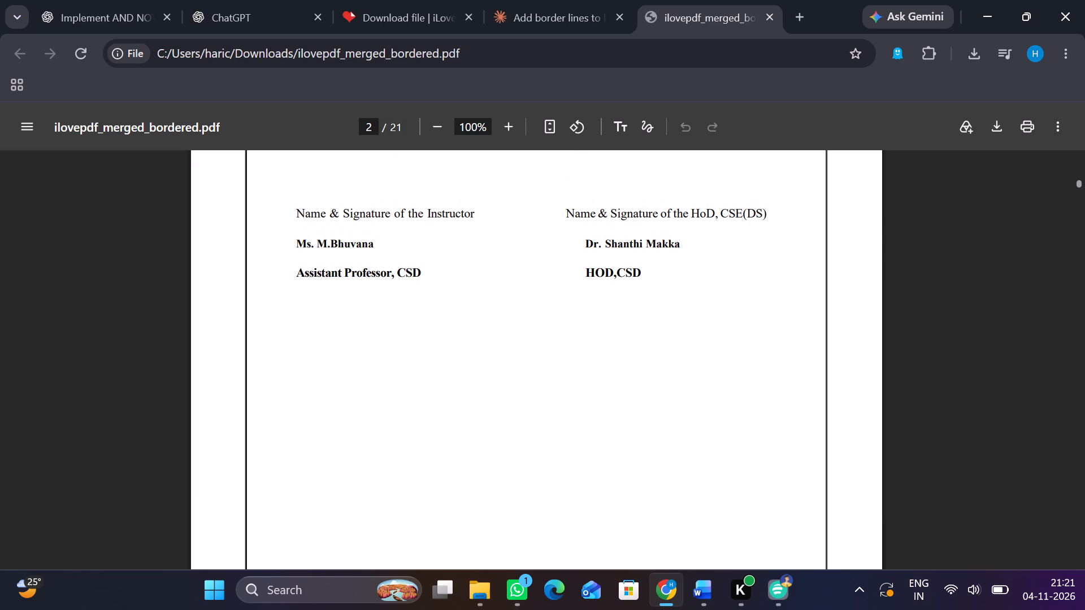
left_click(587, 249)
left_click_drag(562, 229, 609, 275)
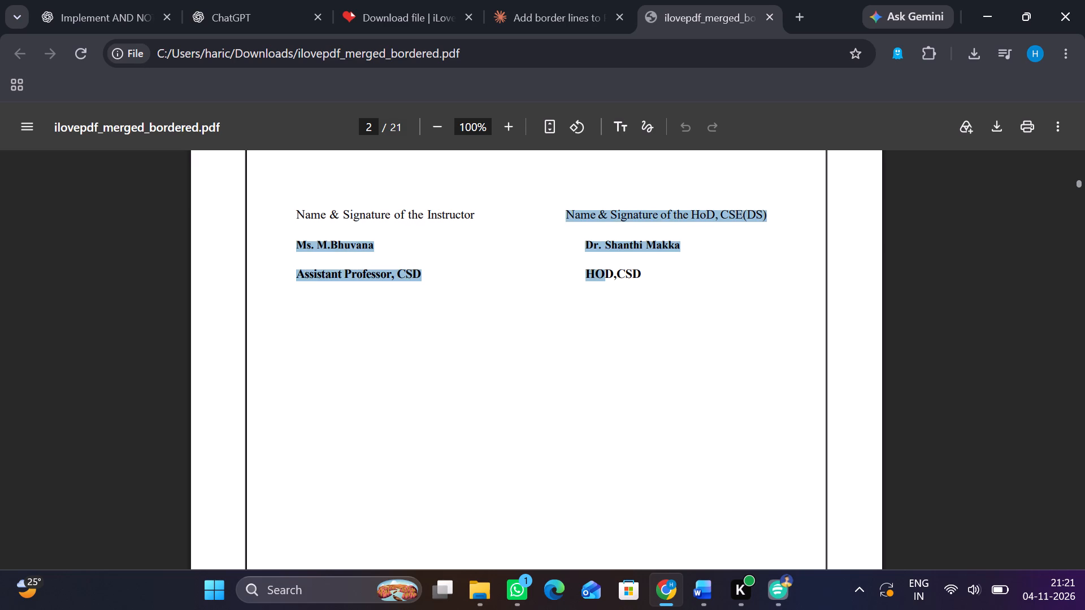
left_click(619, 247)
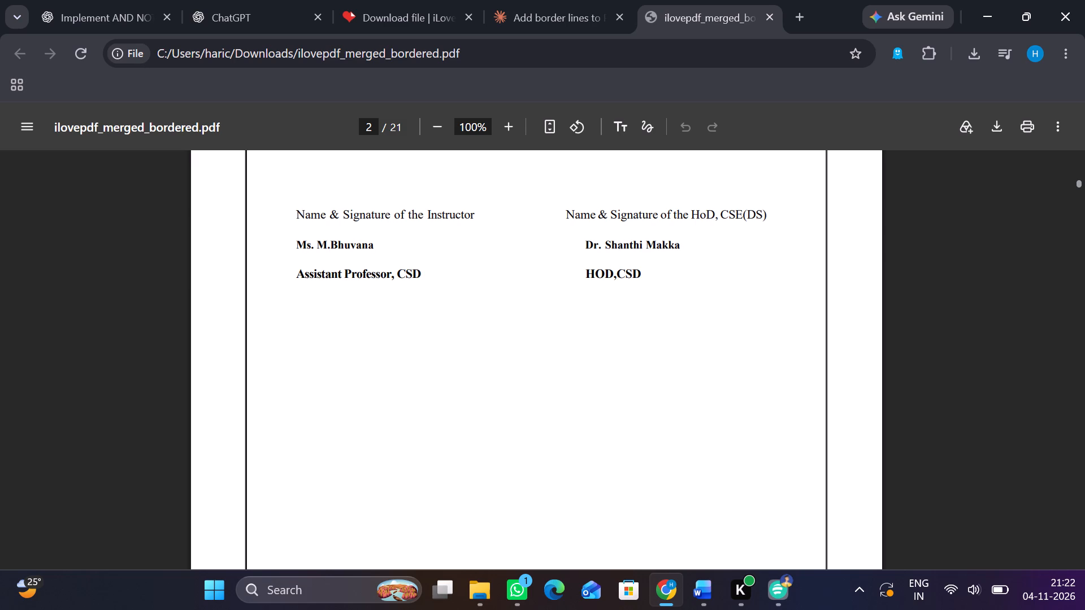
Switch to ilovepdf_merged.pdf in JioSphere and look back through its pages from the Bibliography to the Batch SMS analysis figure.
left_click(781, 591)
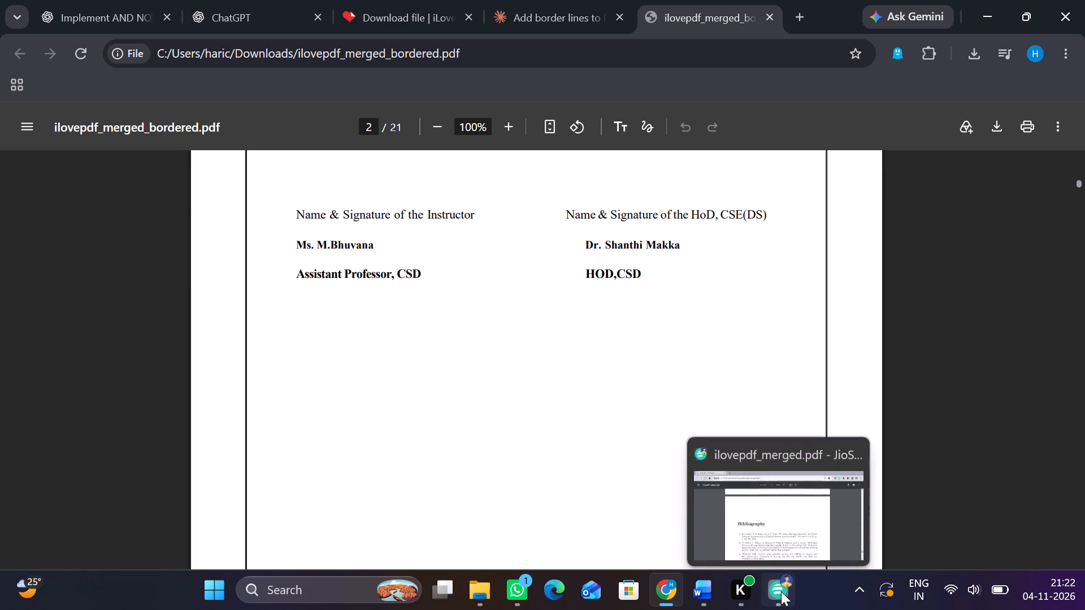
scroll(632, 439, "up", 2)
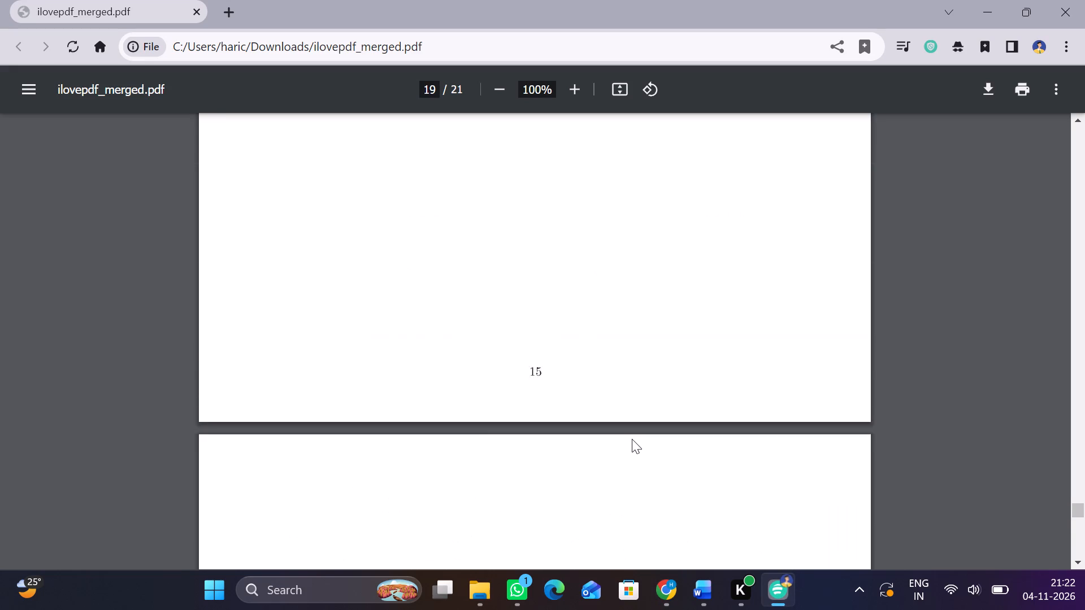
scroll(632, 439, "up", 8)
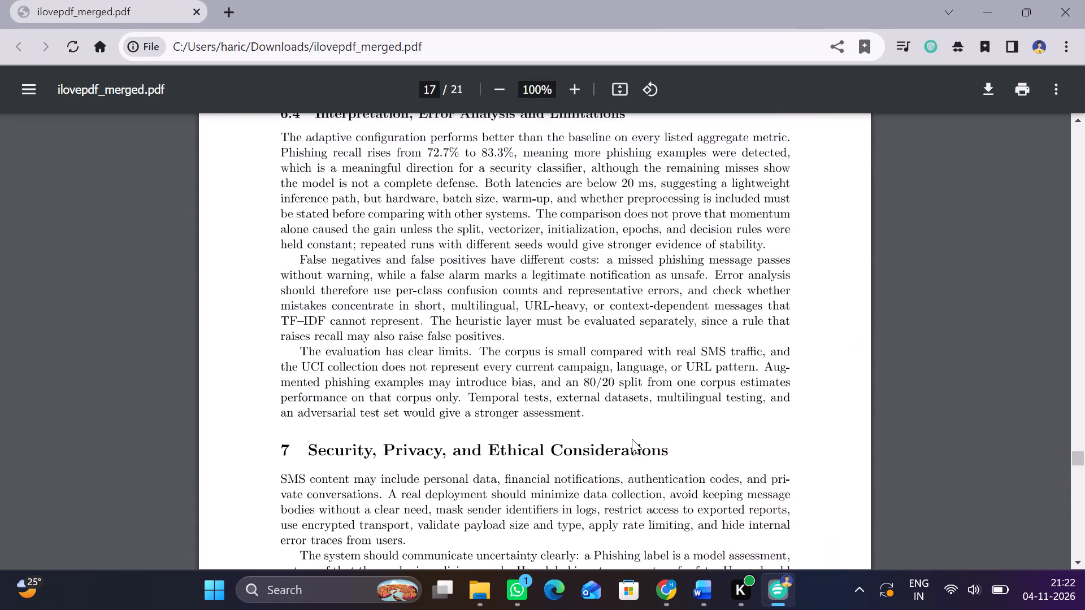
scroll(632, 439, "up", 14)
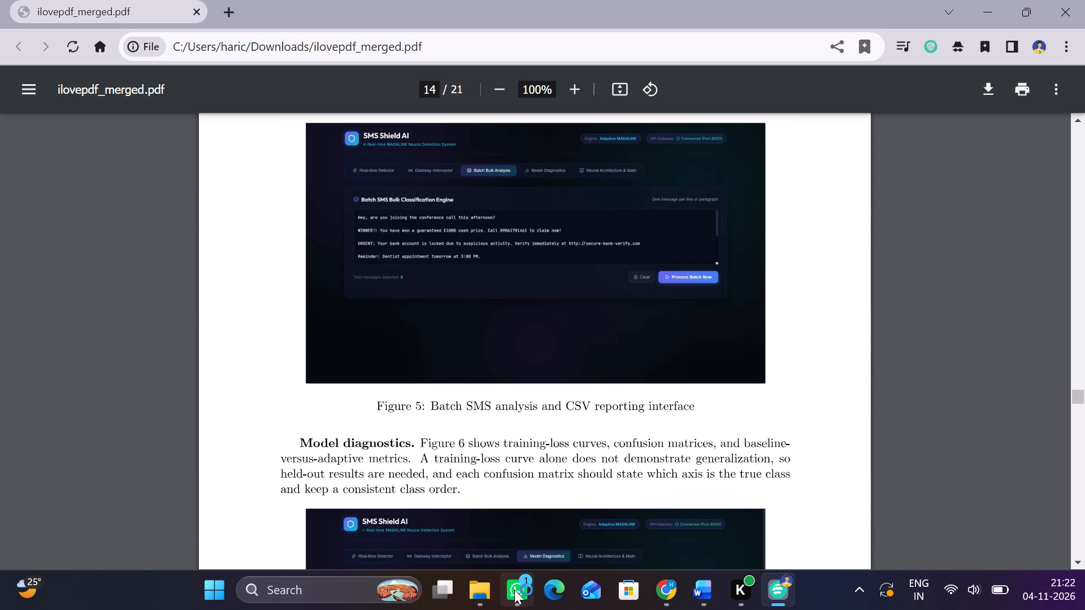
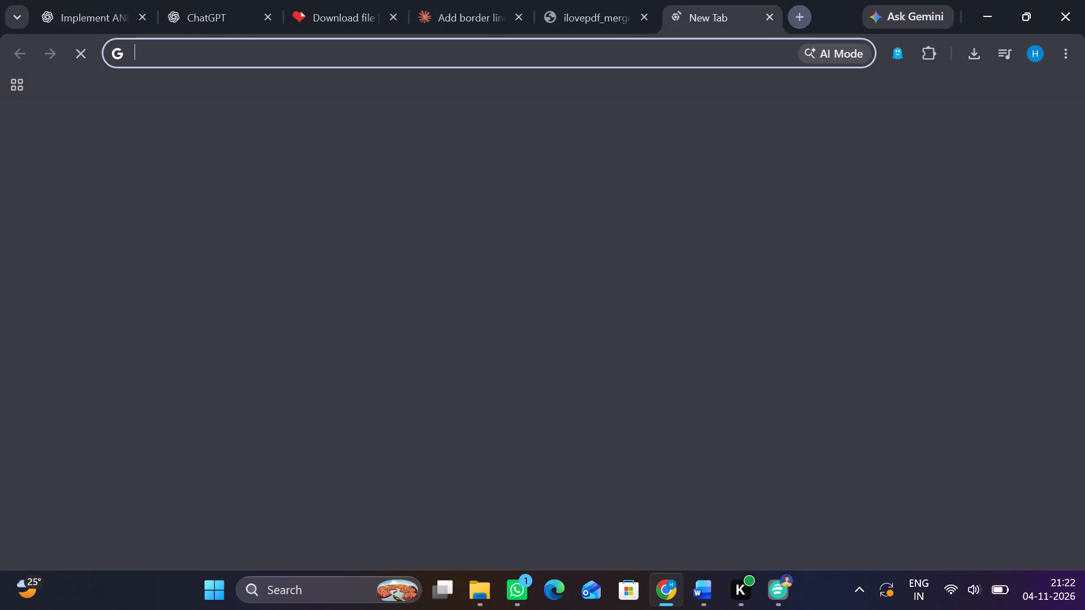
Search the web for vardhaman college faculty, open the Faculty – CSE – Vardhaman result and return to the results.
left_click(672, 46)
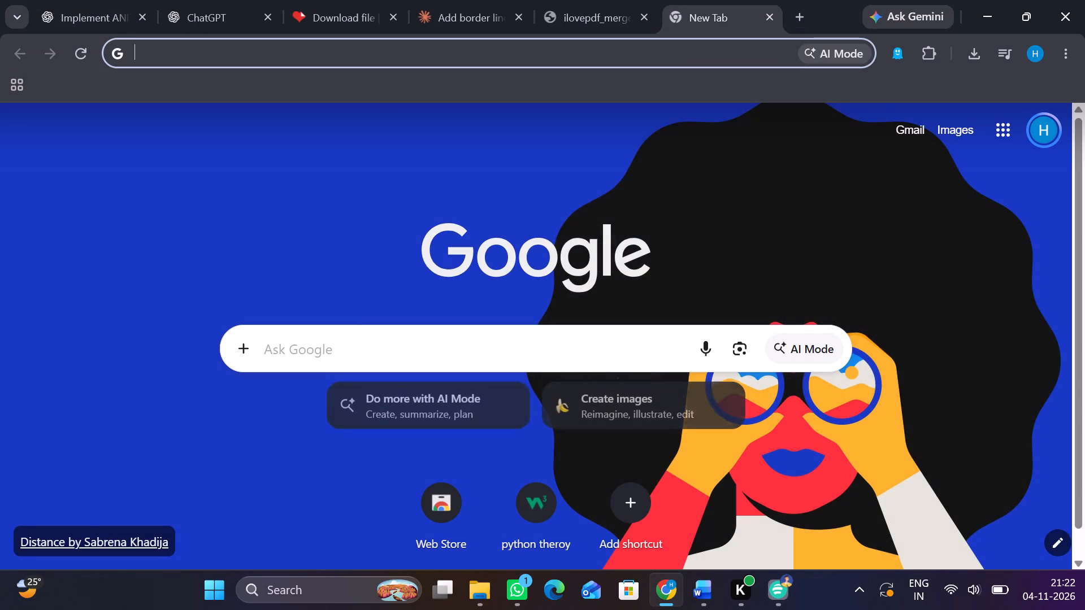
type("vardhaman")
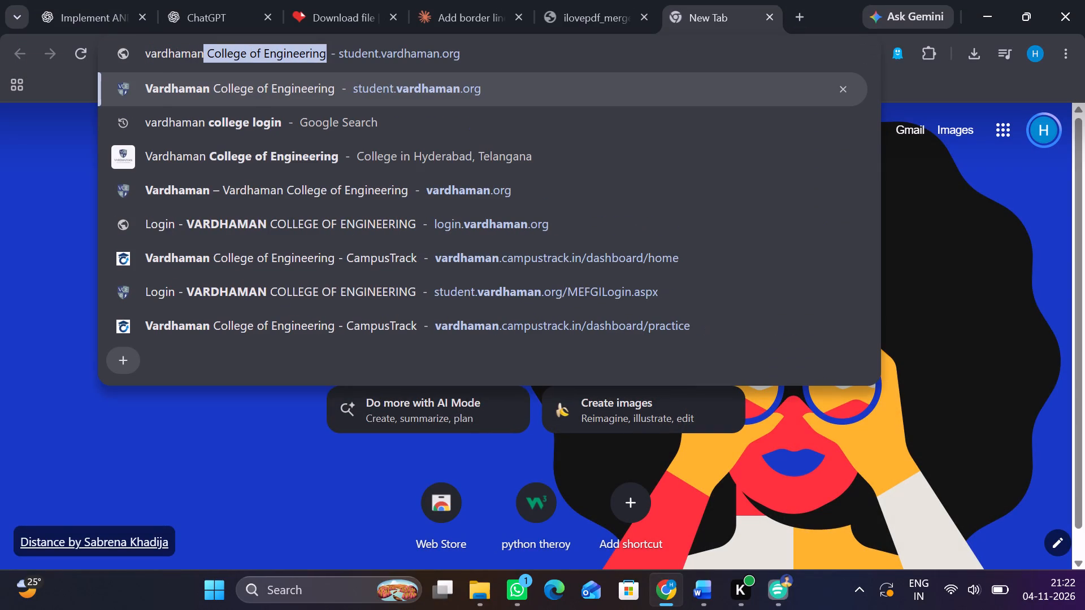
type("college fac")
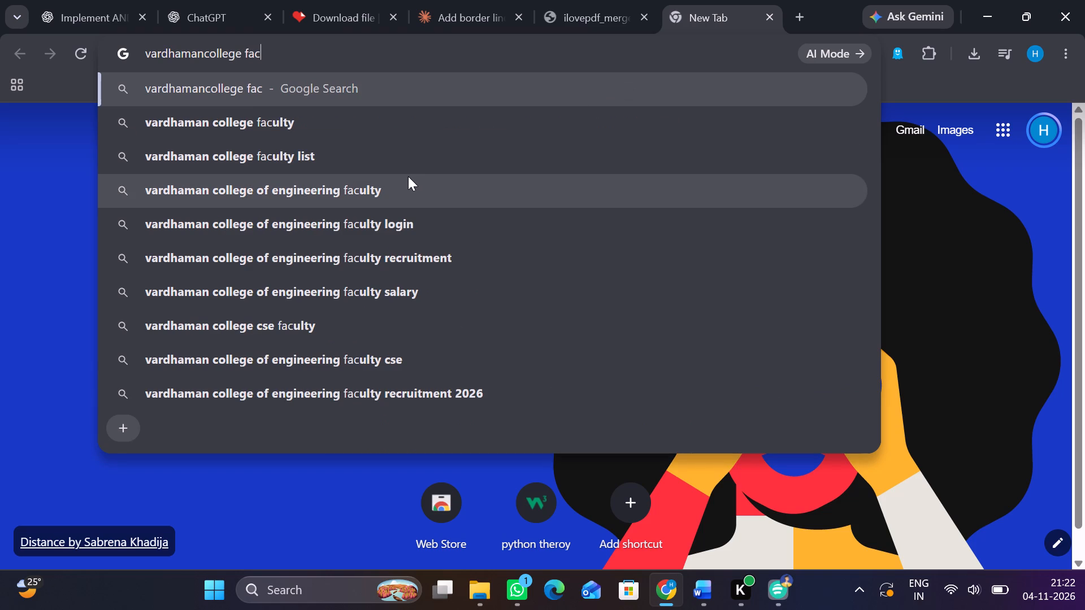
left_click(317, 111)
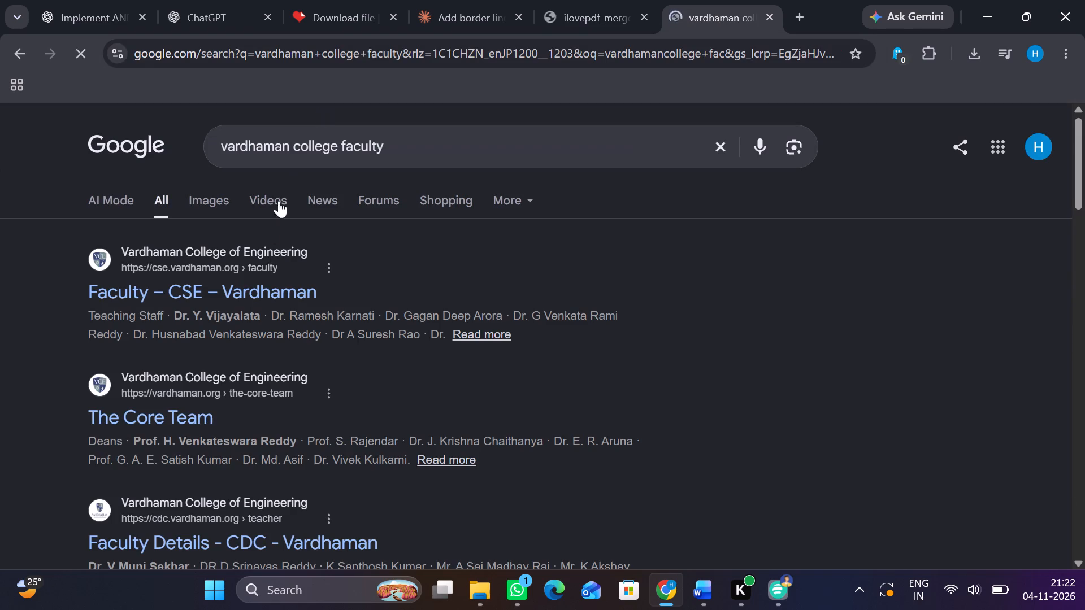
left_click(249, 283)
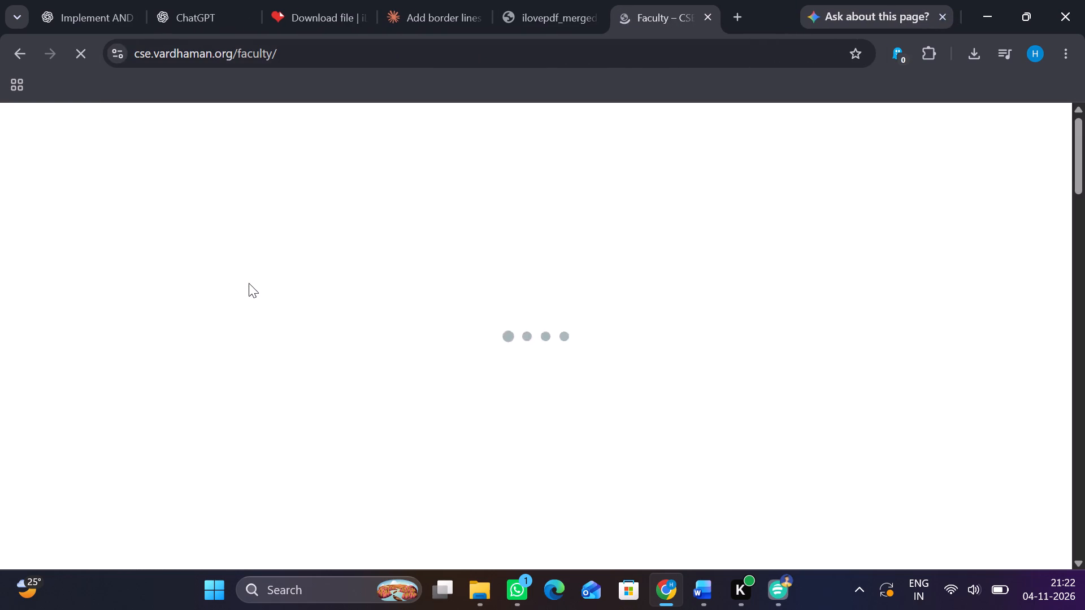
left_click(19, 60)
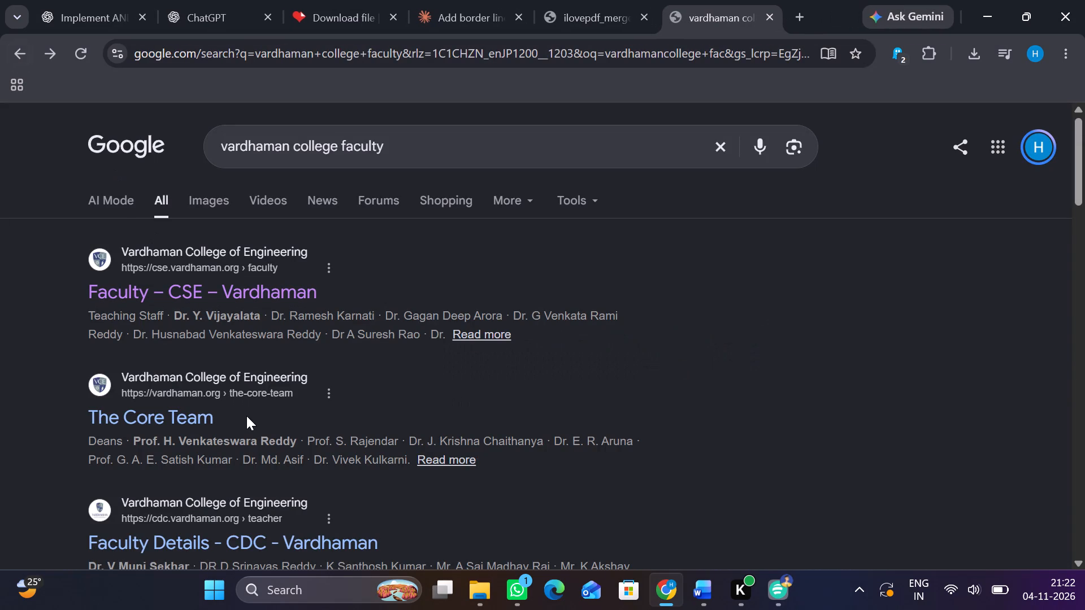
Look through the faculty search results, then refine the web search to vardhaman college faculty csd.
scroll(246, 416, "down", 5)
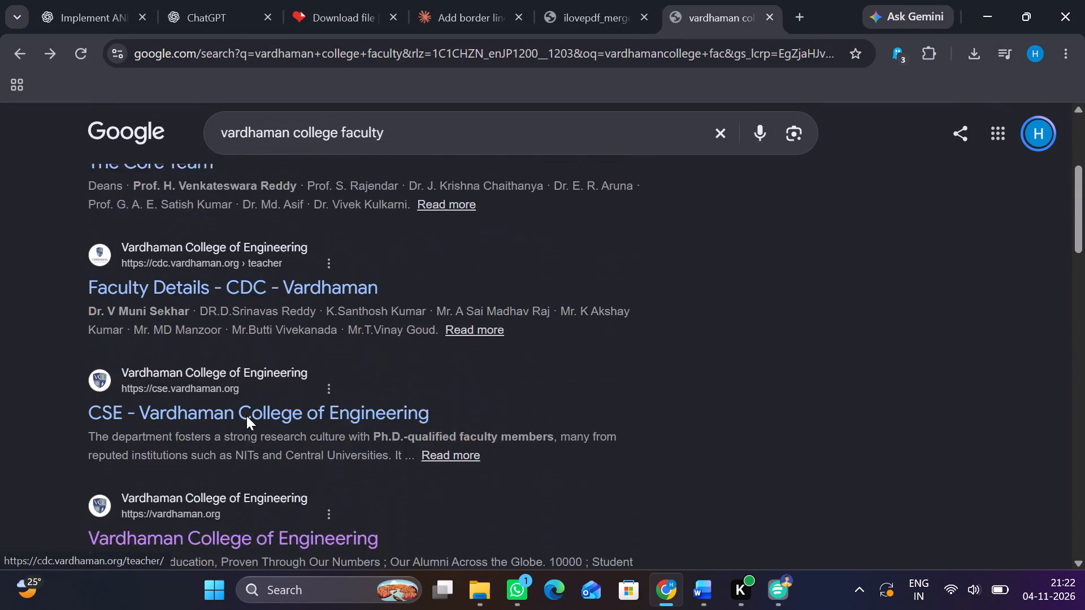
scroll(246, 416, "down", 6)
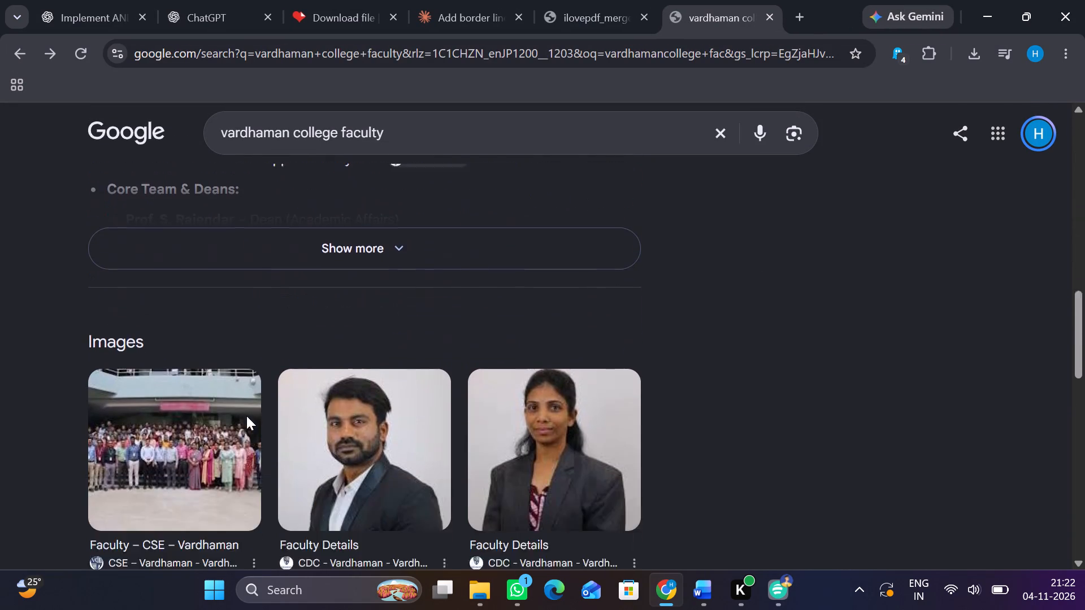
scroll(246, 416, "down", 5)
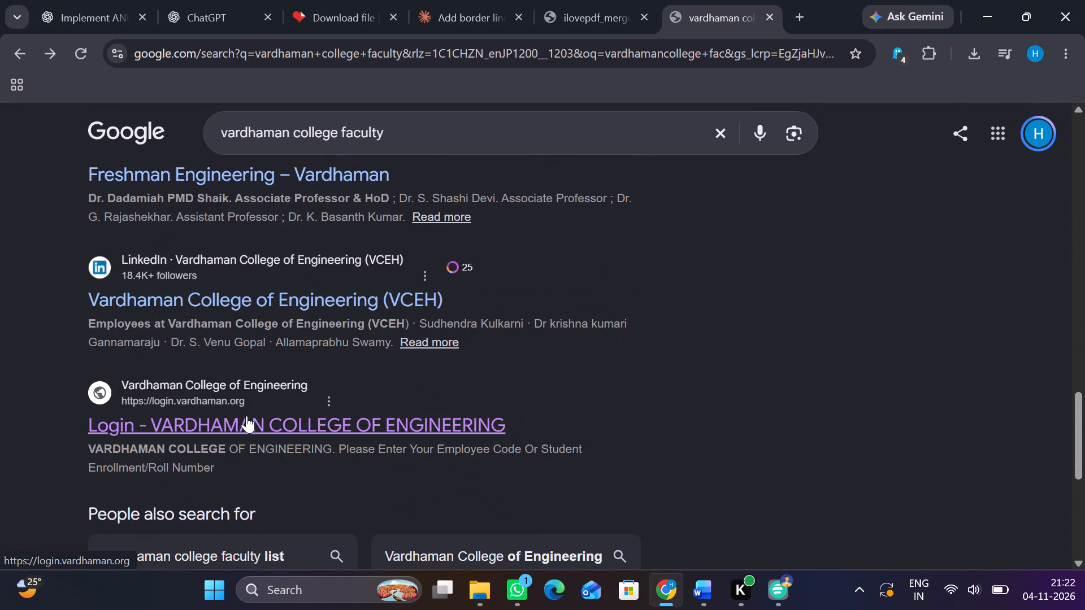
left_click(429, 139)
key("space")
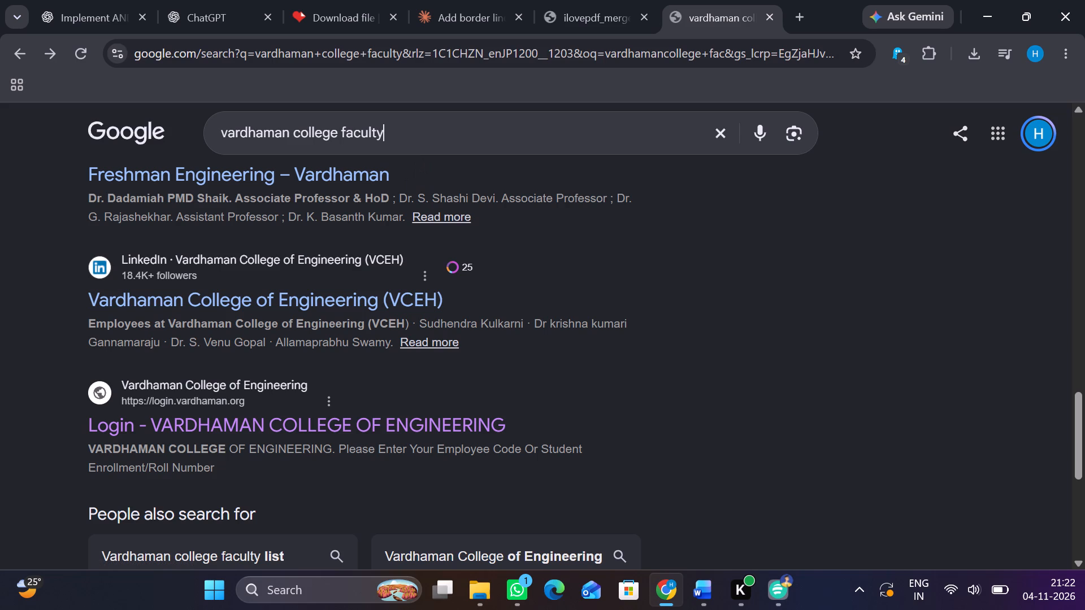
scroll(429, 139, "left", 1)
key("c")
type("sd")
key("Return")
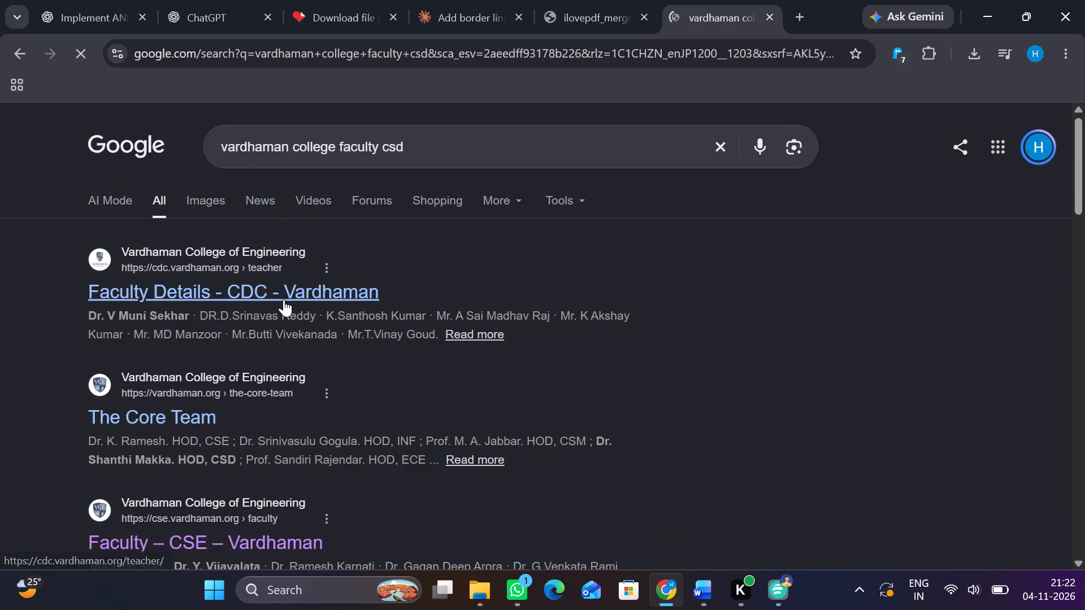
Expand the AI Overview, read its CSD faculty and leadership list, and return to the Vardhaman results above it.
scroll(284, 299, "down", 1)
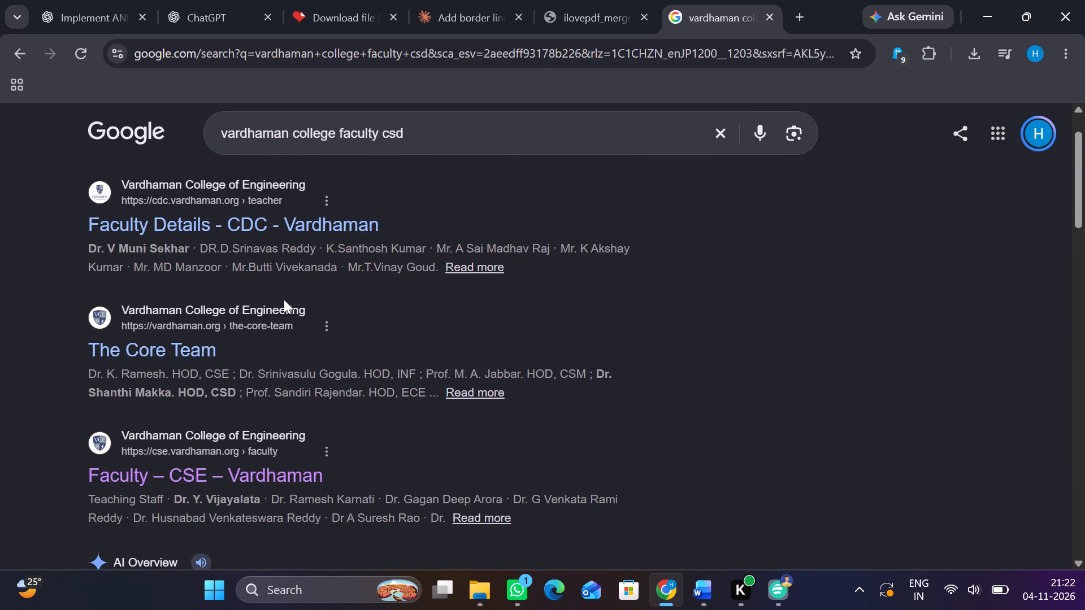
scroll(284, 299, "down", 1)
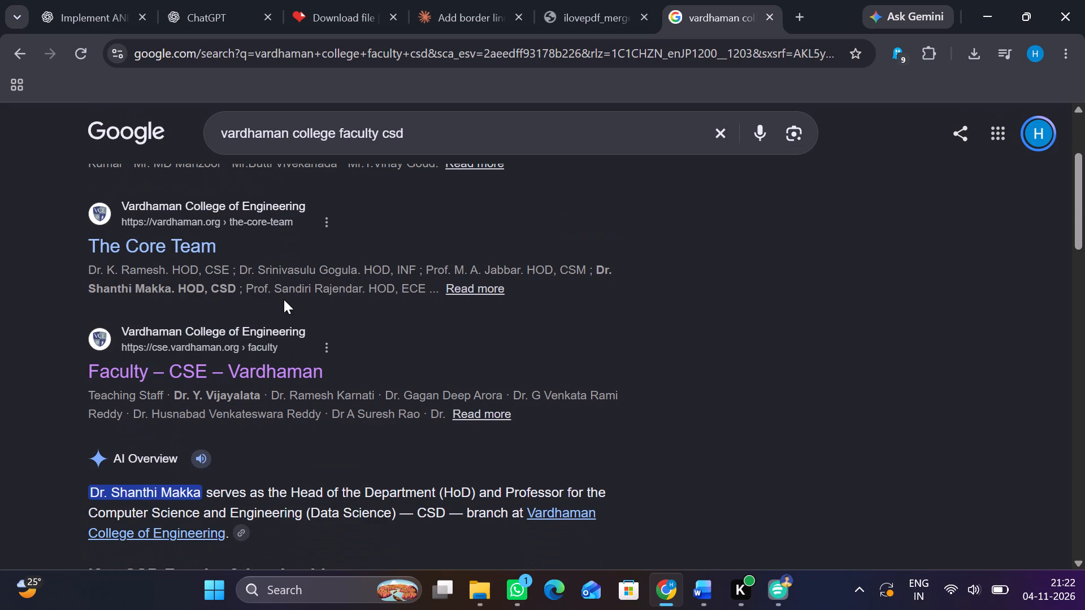
scroll(284, 299, "down", 1)
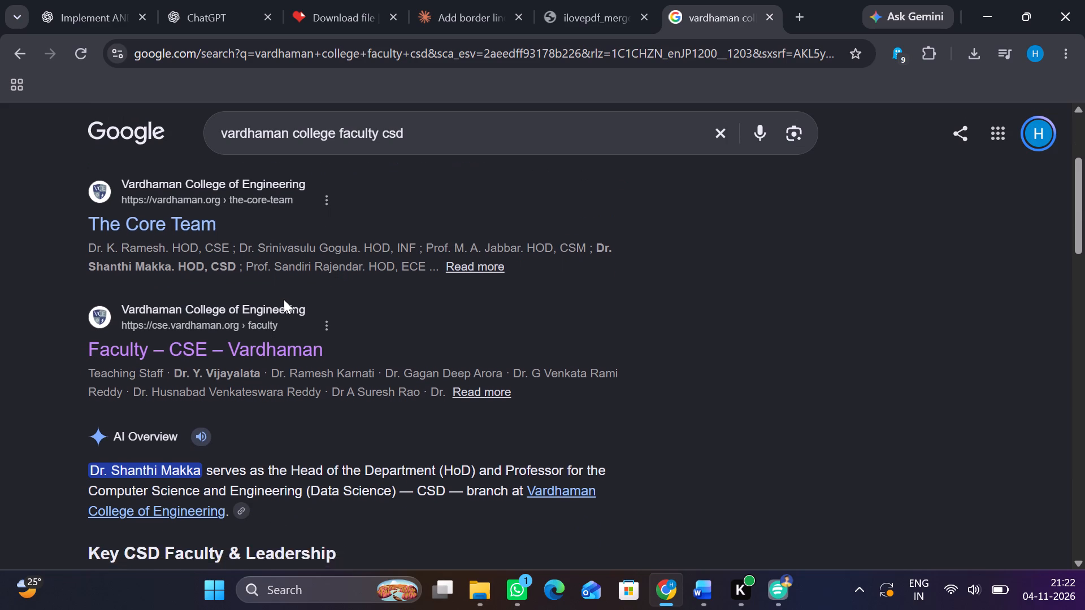
scroll(284, 299, "down", 1)
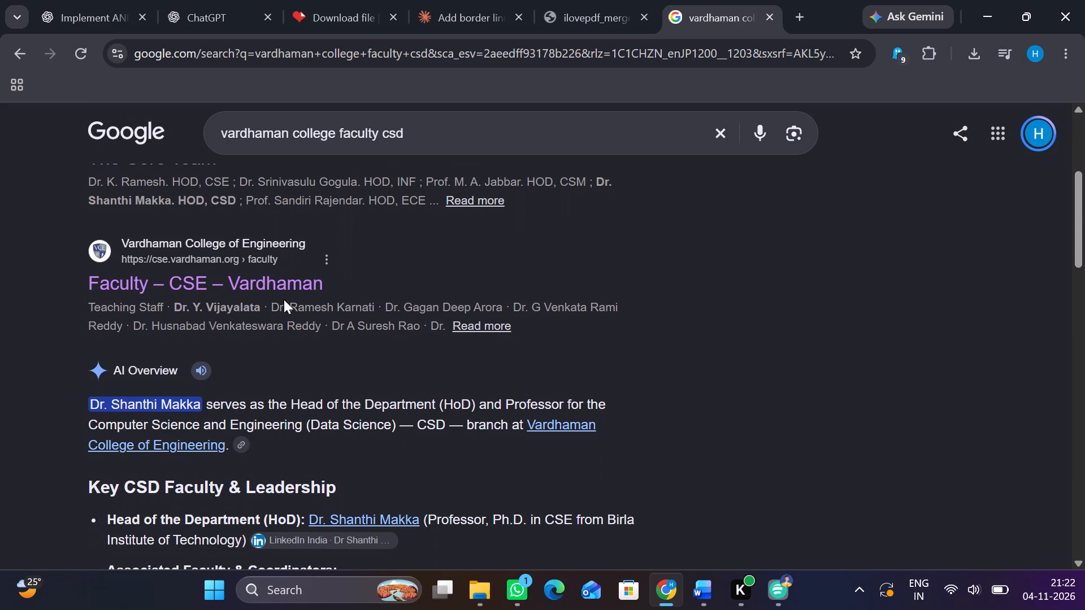
scroll(284, 299, "down", 3)
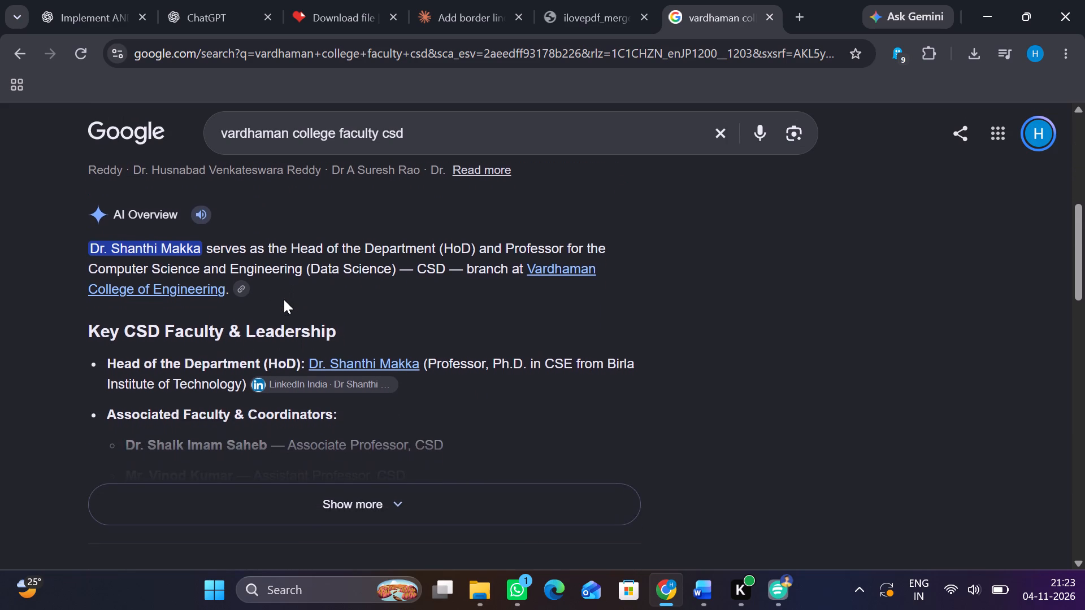
scroll(284, 299, "down", 1)
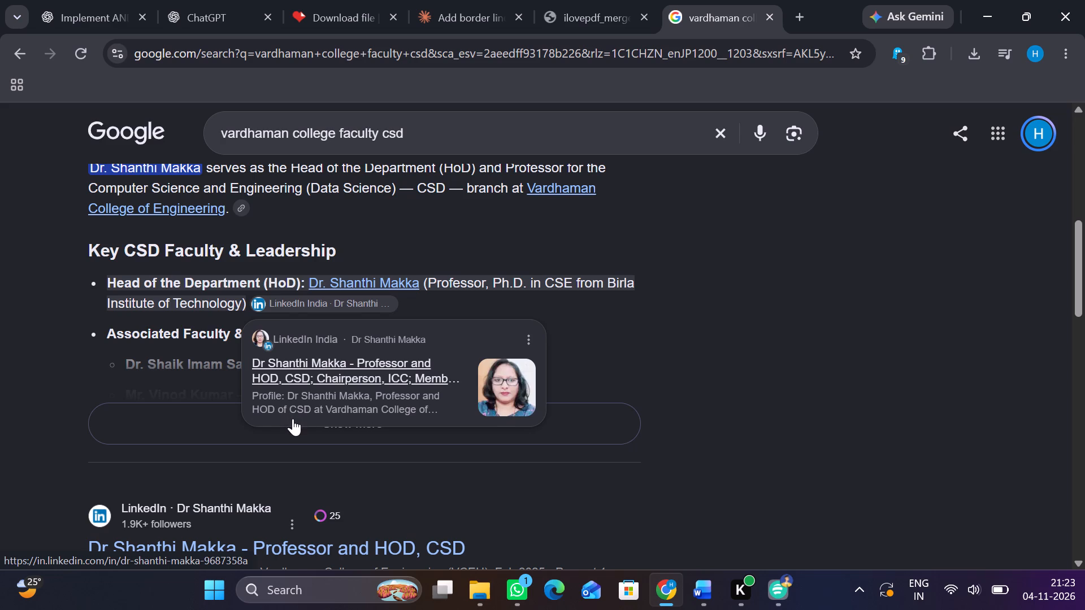
left_click(242, 413)
left_click(183, 416)
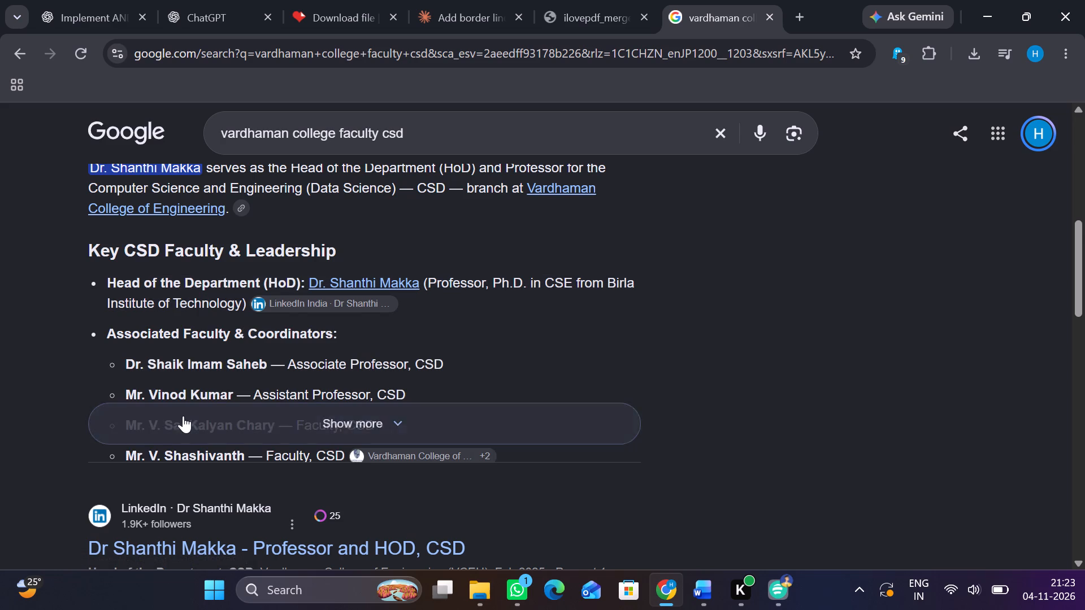
scroll(183, 416, "down", 1)
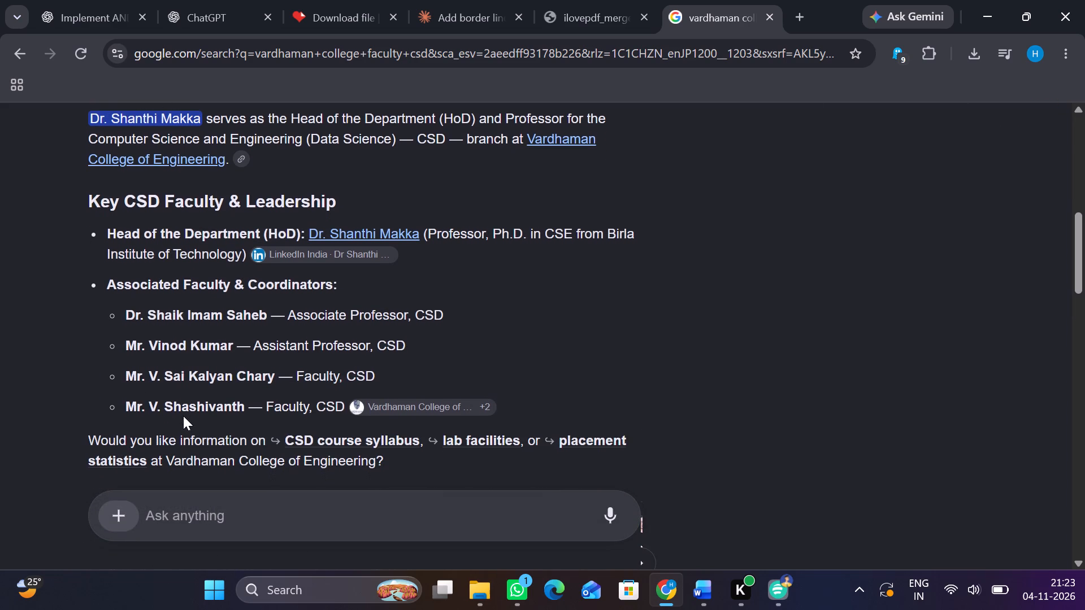
scroll(183, 416, "down", 1)
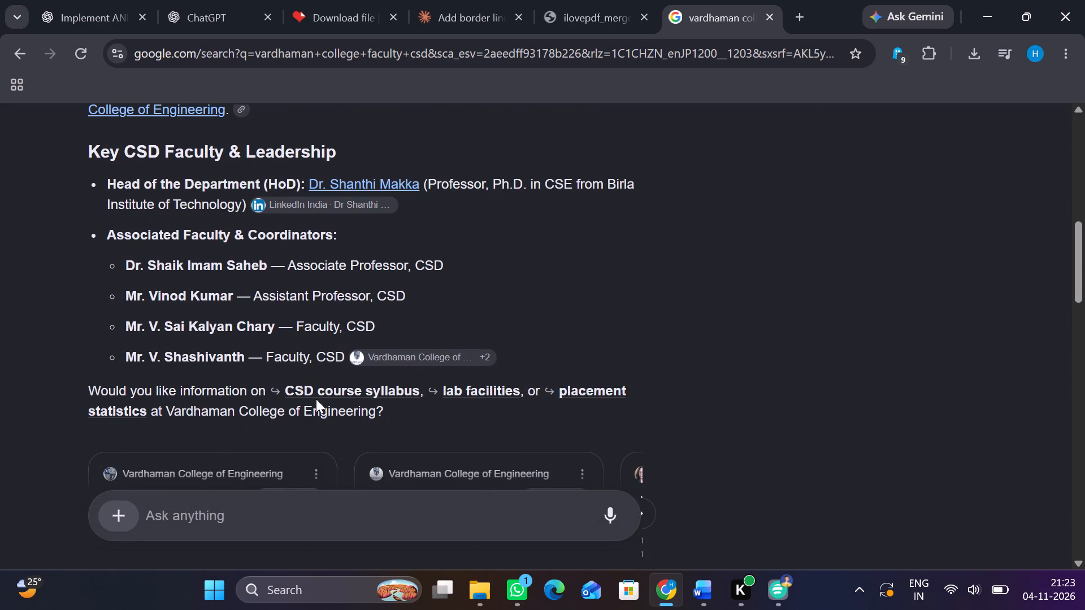
scroll(319, 398, "down", 1)
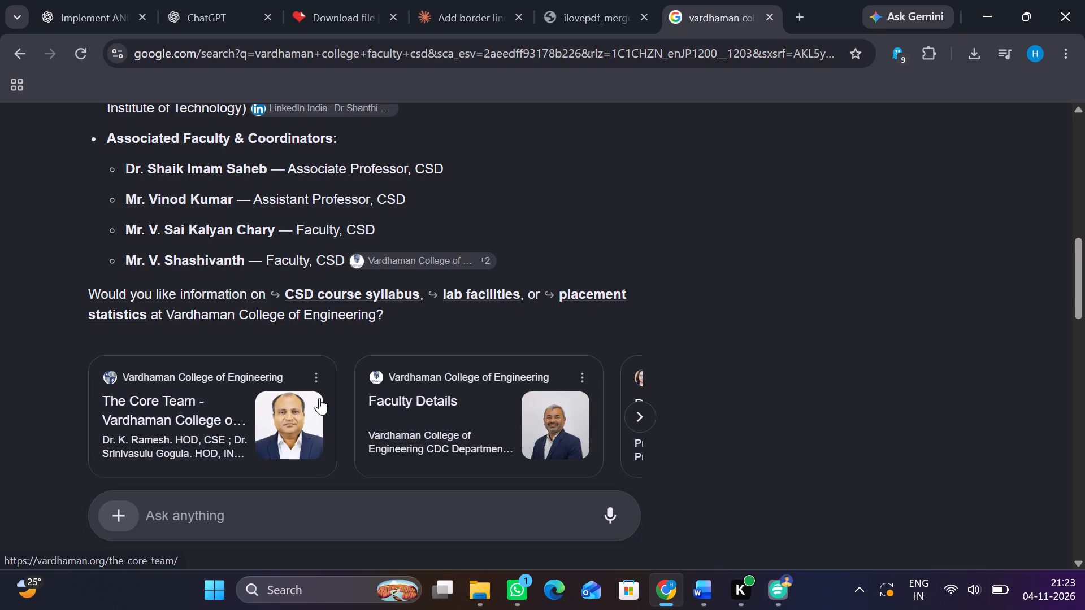
scroll(319, 398, "up", 3)
scroll(359, 254, "up", 1)
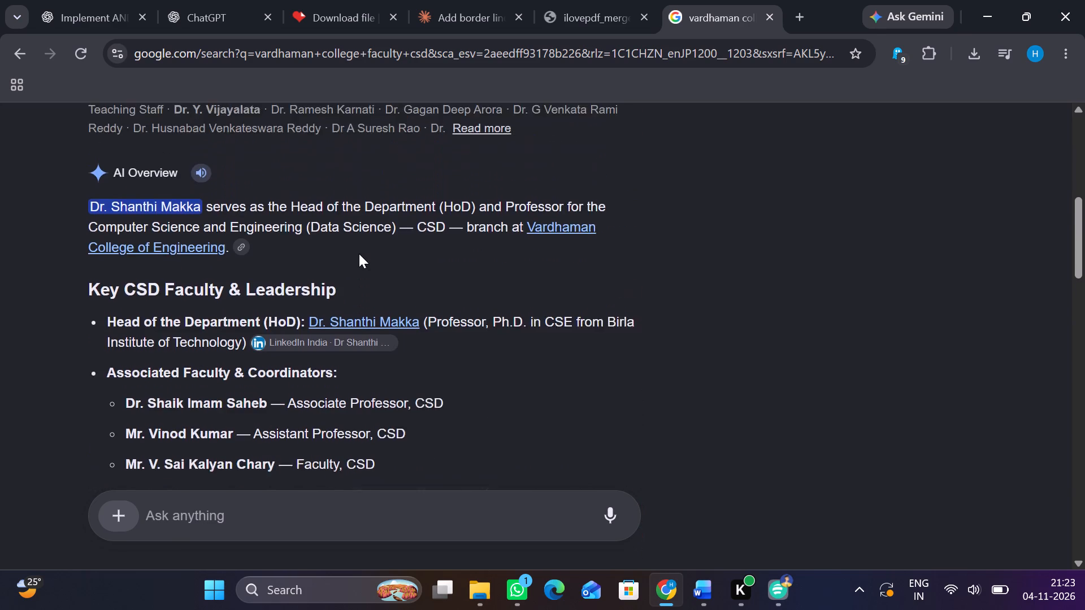
scroll(359, 254, "up", 5)
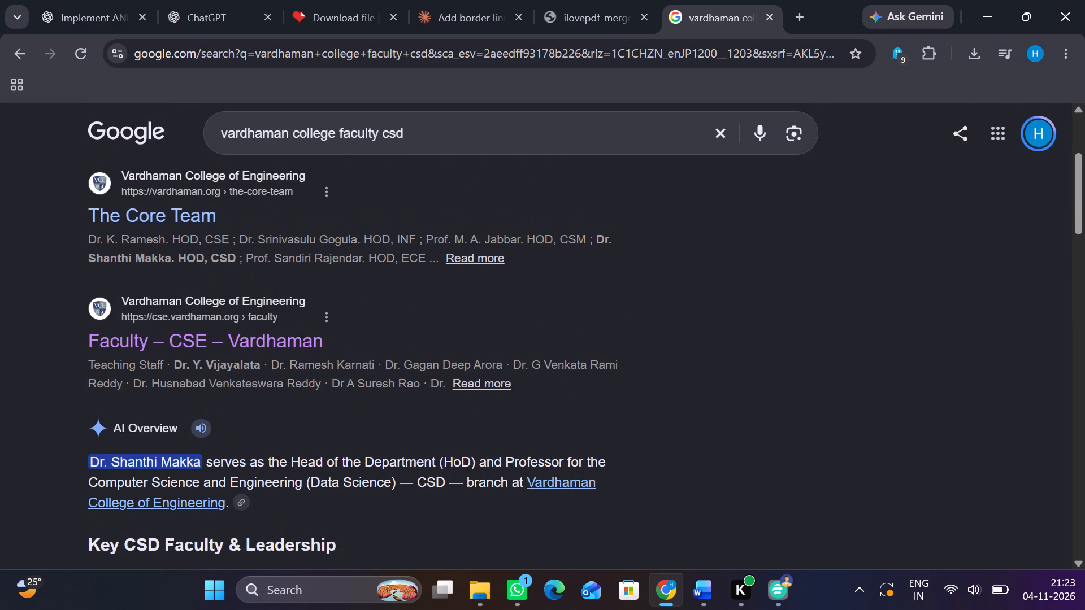
scroll(359, 254, "up", 1)
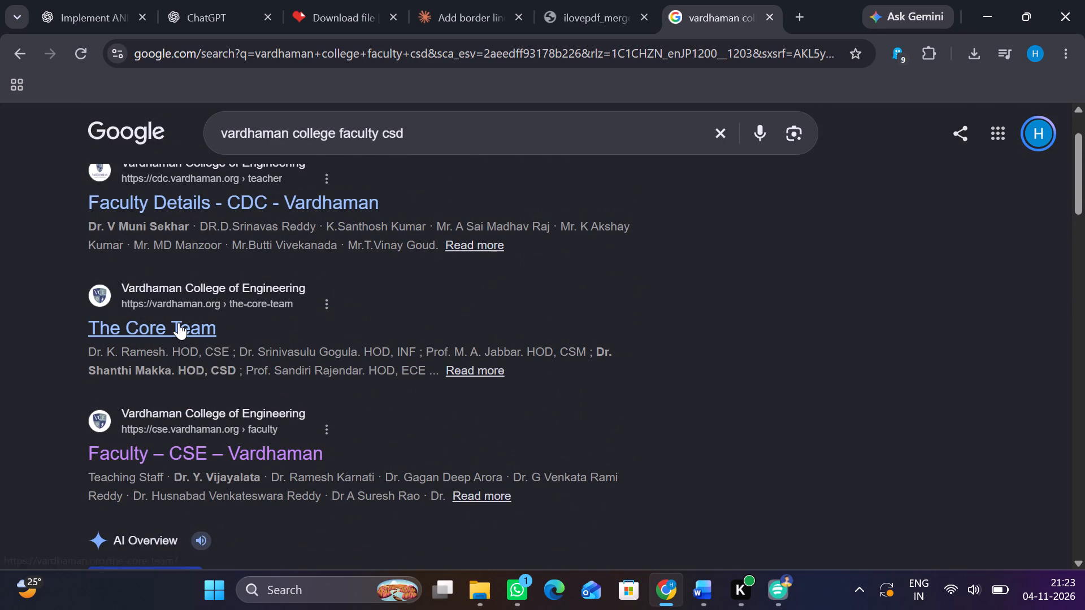
Open The Core Team page of Vardhaman College and examine the HOD's section for the CSD department's entry.
left_click(179, 323)
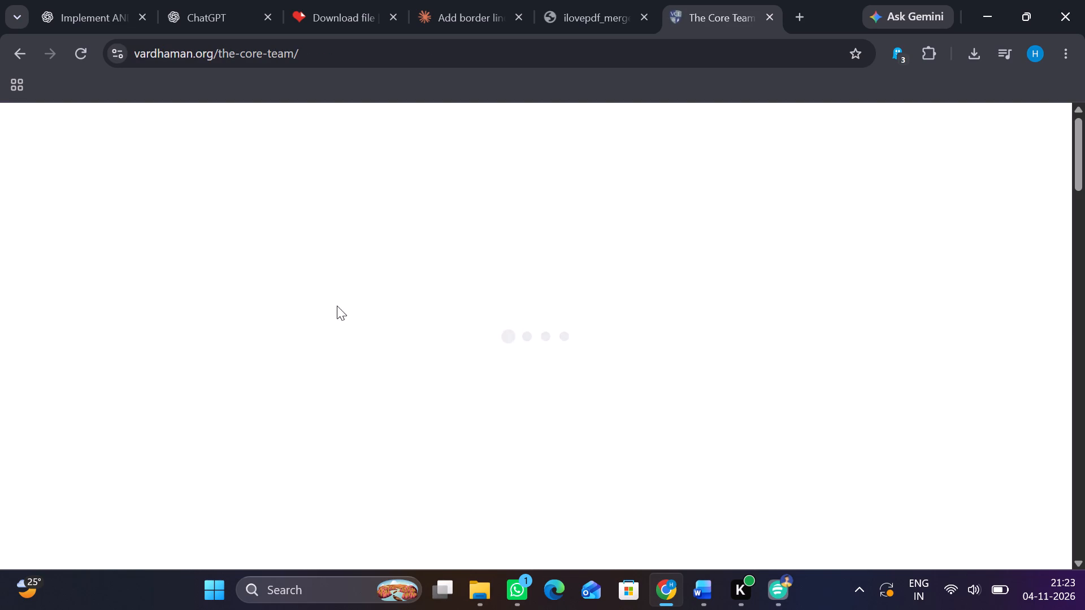
scroll(348, 307, "down", 8)
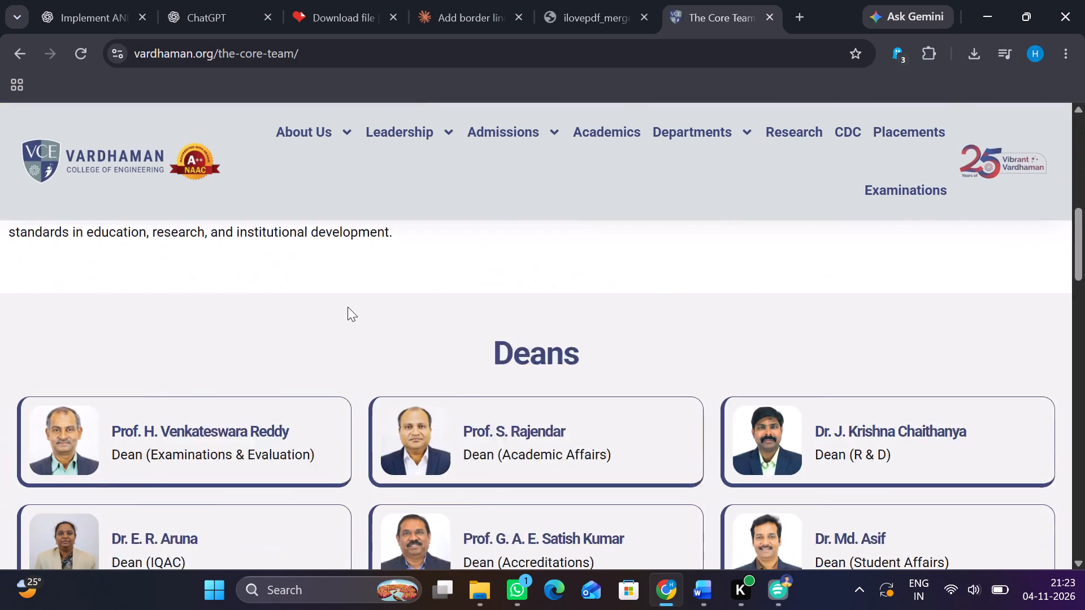
scroll(348, 307, "down", 2)
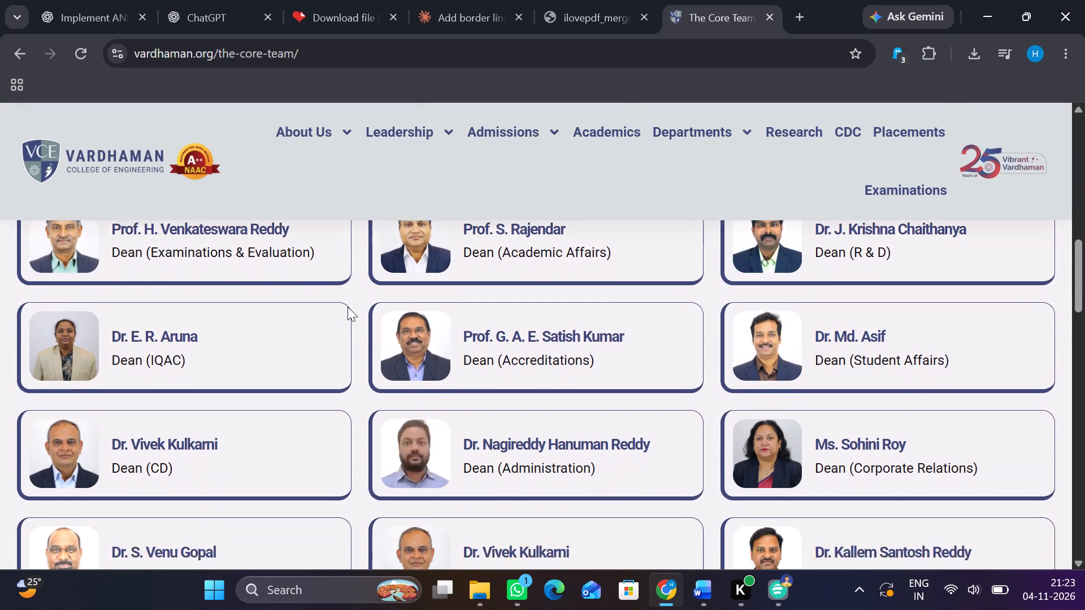
scroll(348, 307, "down", 6)
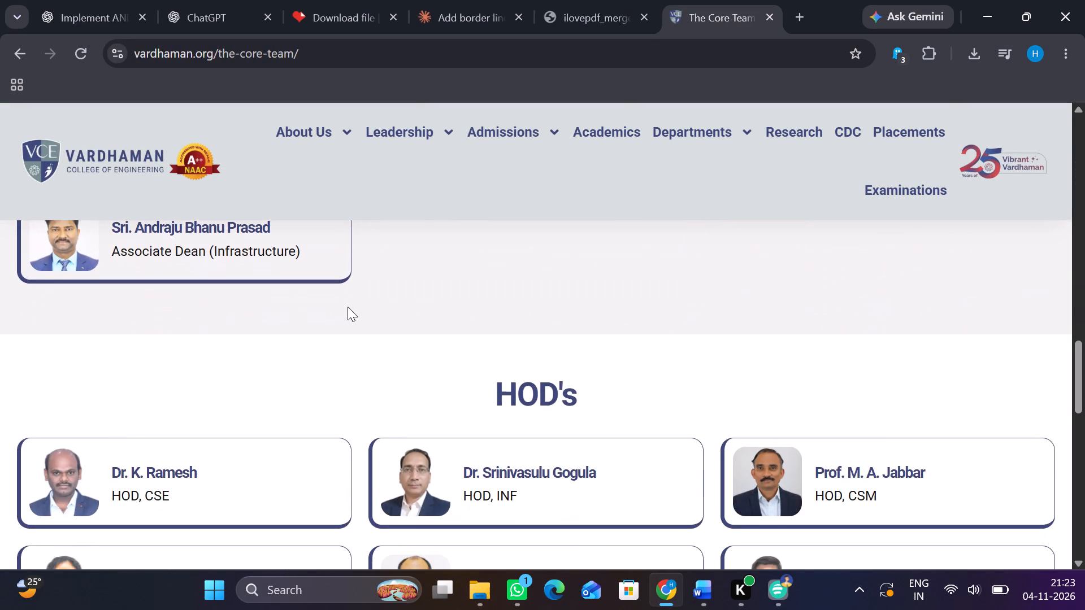
scroll(348, 307, "down", 8)
scroll(348, 307, "up", 2)
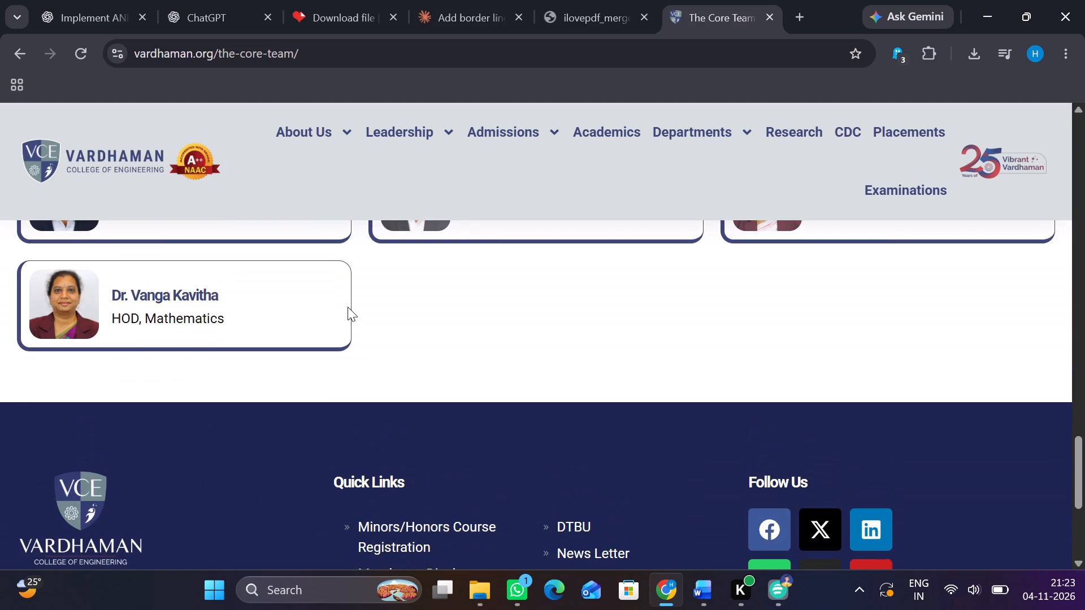
scroll(348, 307, "up", 6)
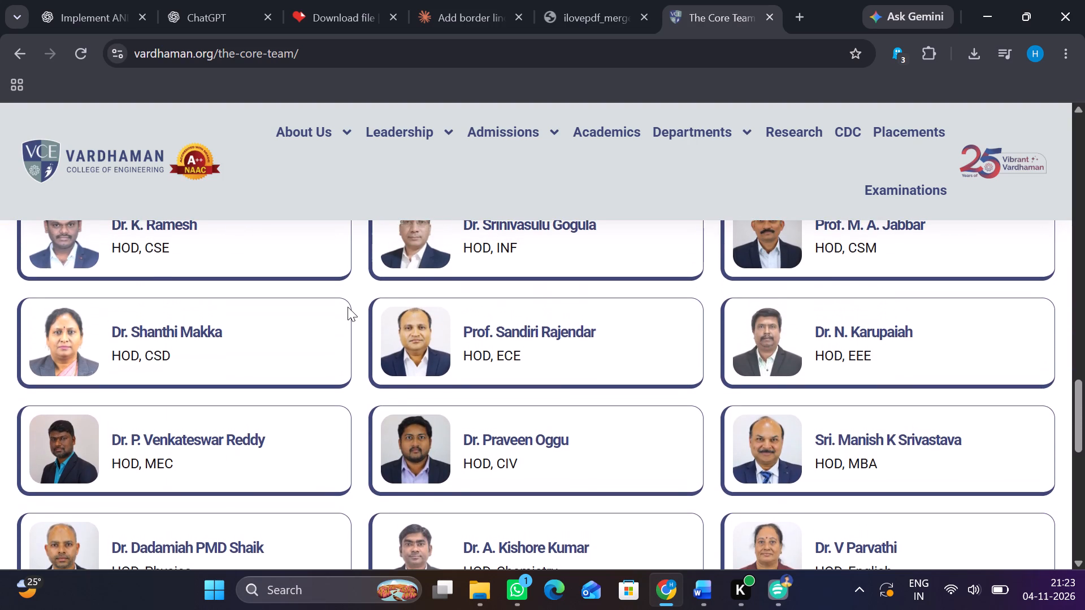
left_click(267, 356)
left_click(267, 356)
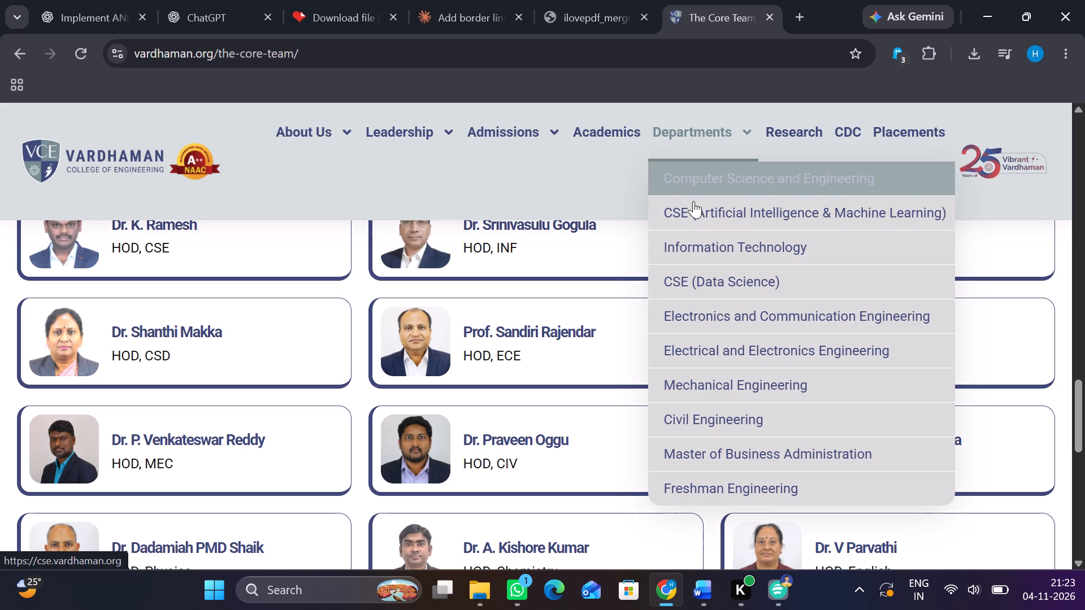
Open the CSE (Data Science) department site and look over its Overview page, including the Head of the Department block.
left_click(685, 281)
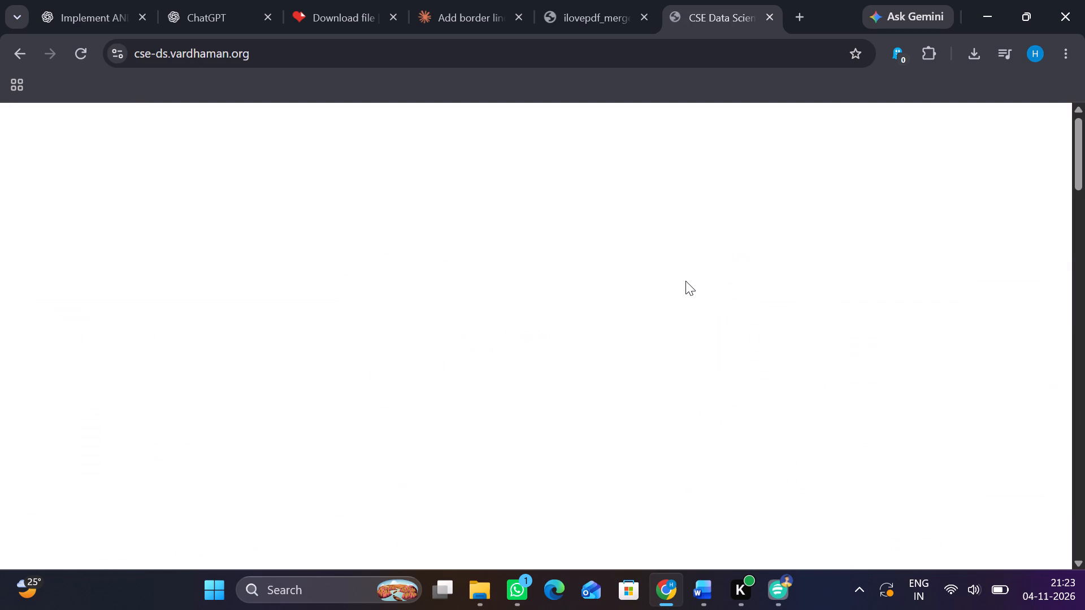
scroll(570, 367, "down", 5)
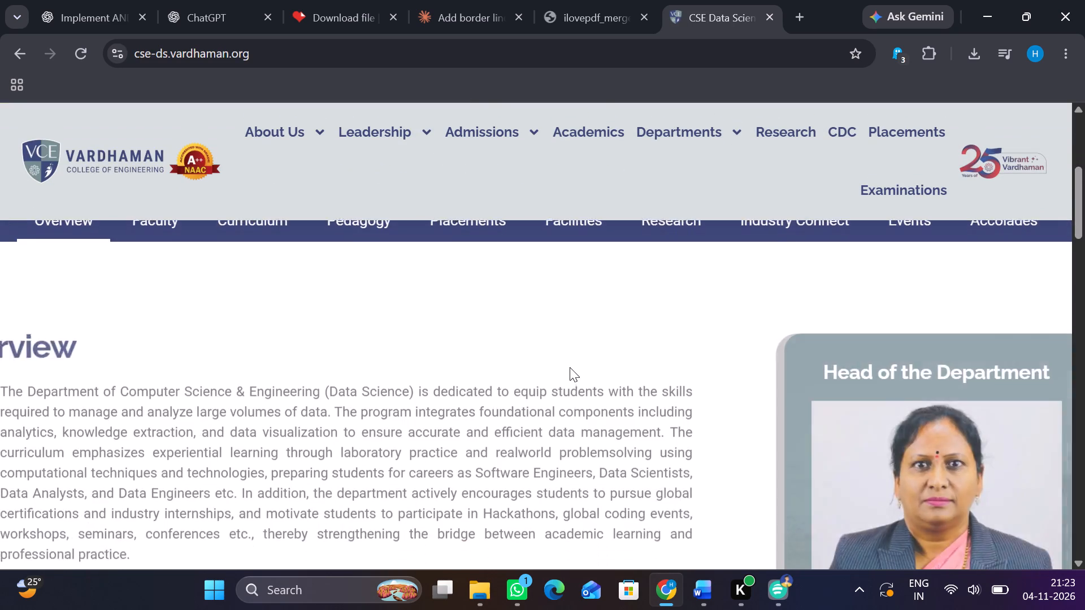
scroll(570, 367, "down", 6)
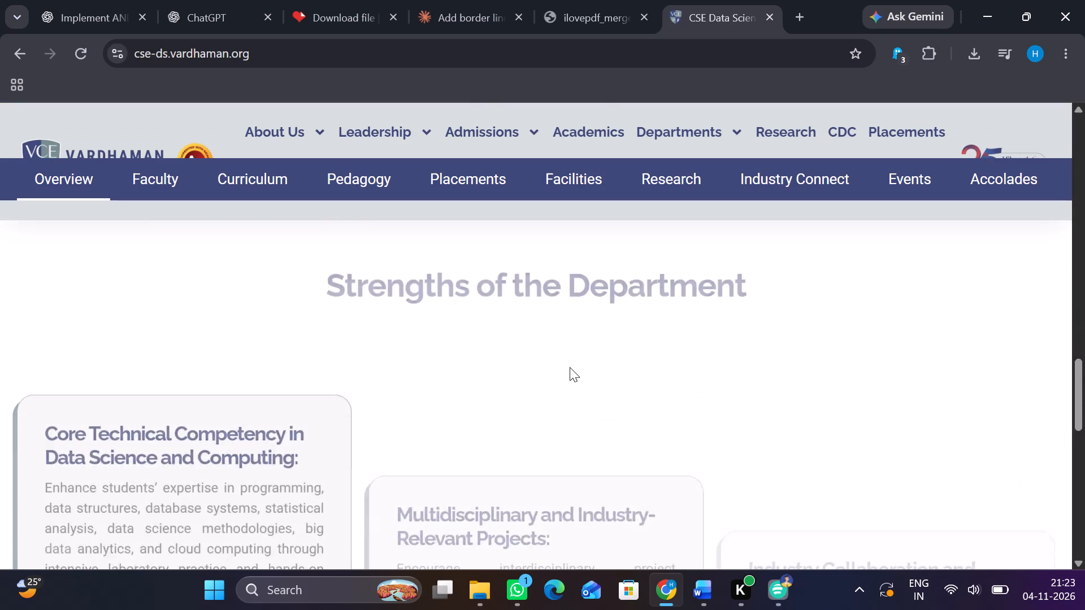
scroll(570, 367, "down", 2)
scroll(570, 367, "up", 2)
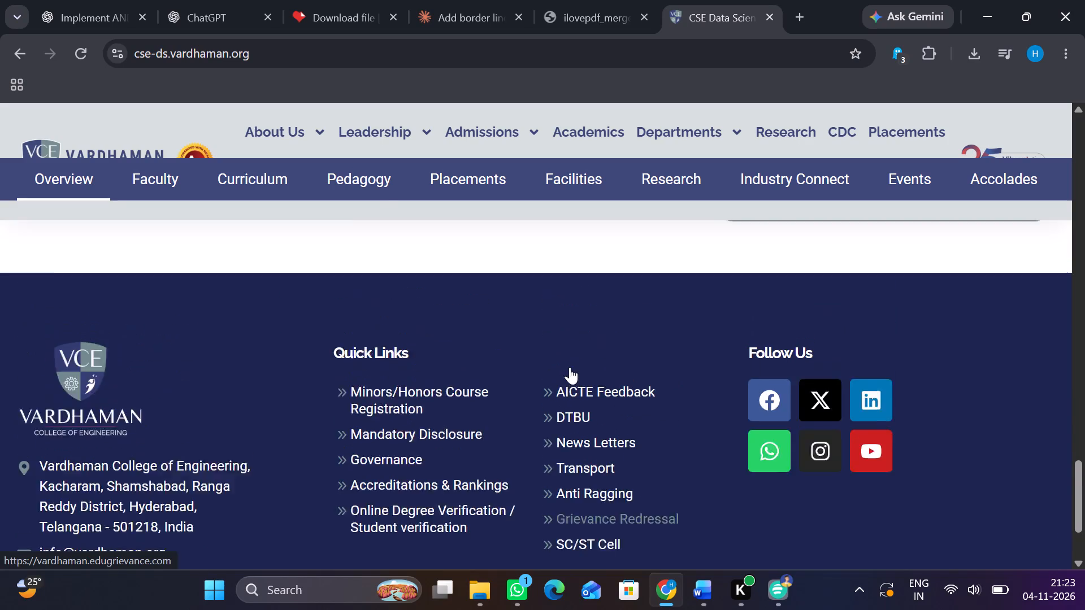
scroll(570, 367, "up", 5)
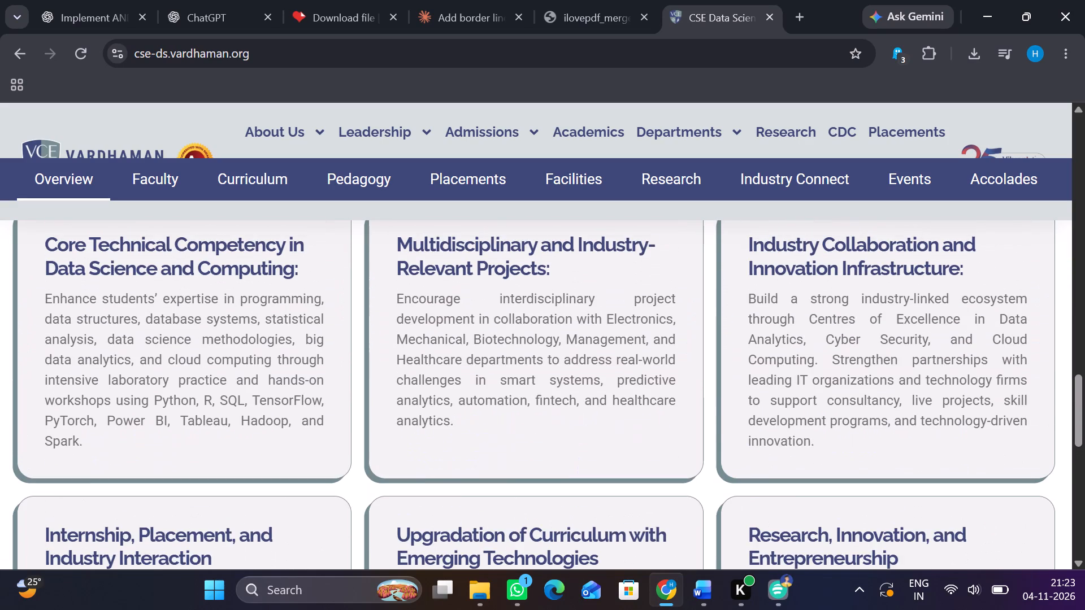
scroll(570, 367, "up", 6)
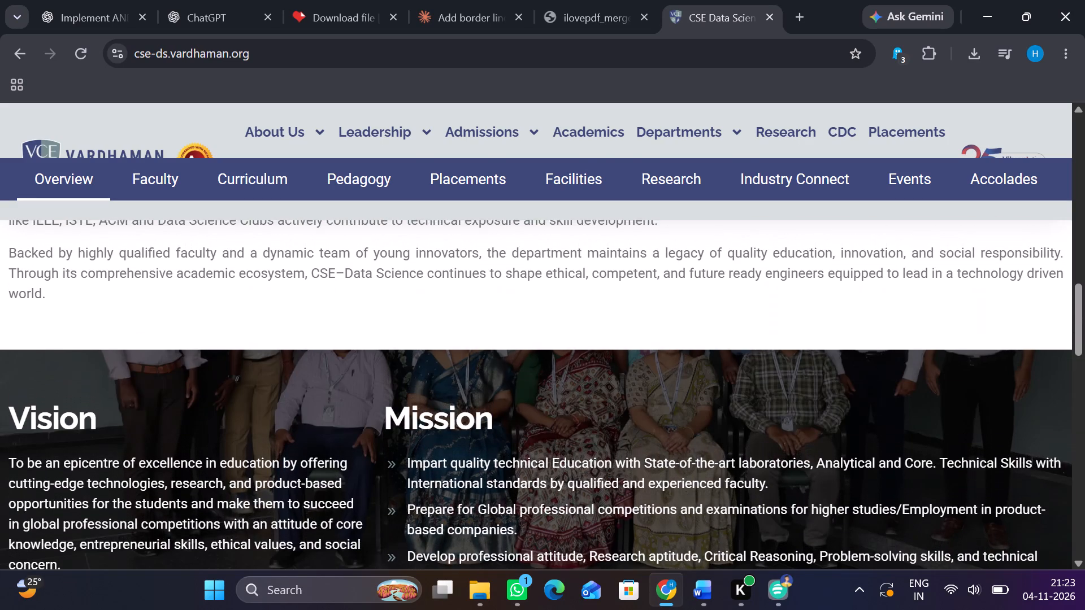
scroll(570, 367, "up", 8)
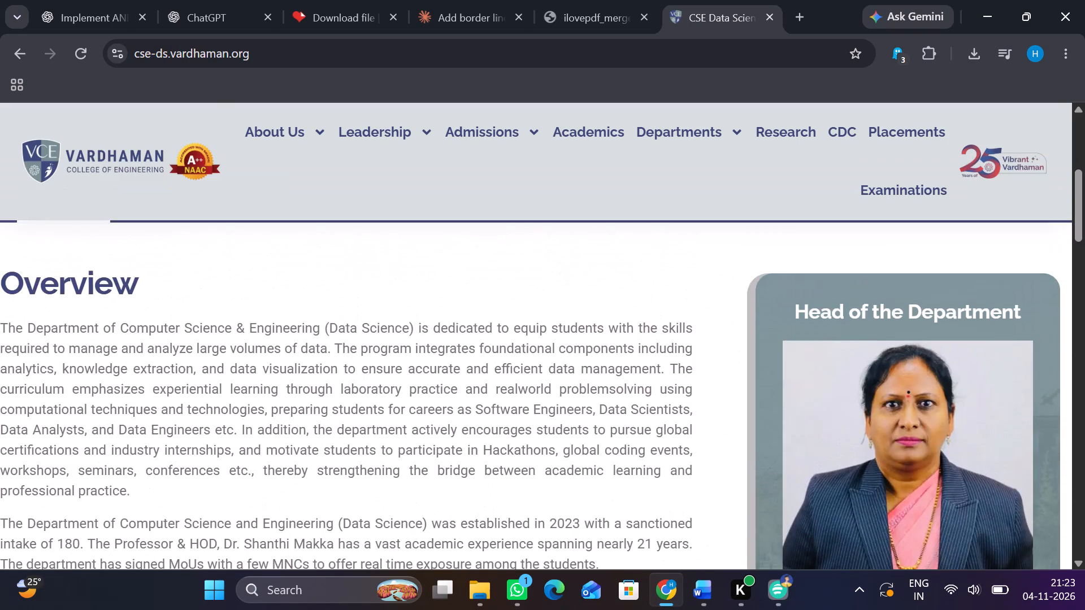
scroll(570, 367, "up", 2)
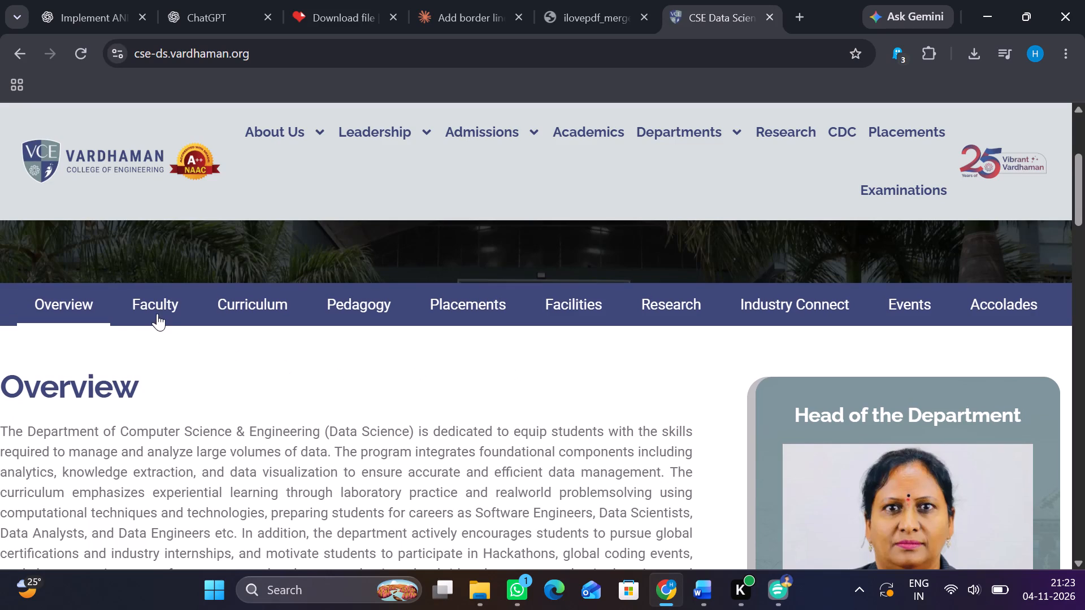
Open the CSE (Data Science) Faculty page and read through the Teaching Staff names and designations.
left_click(155, 311)
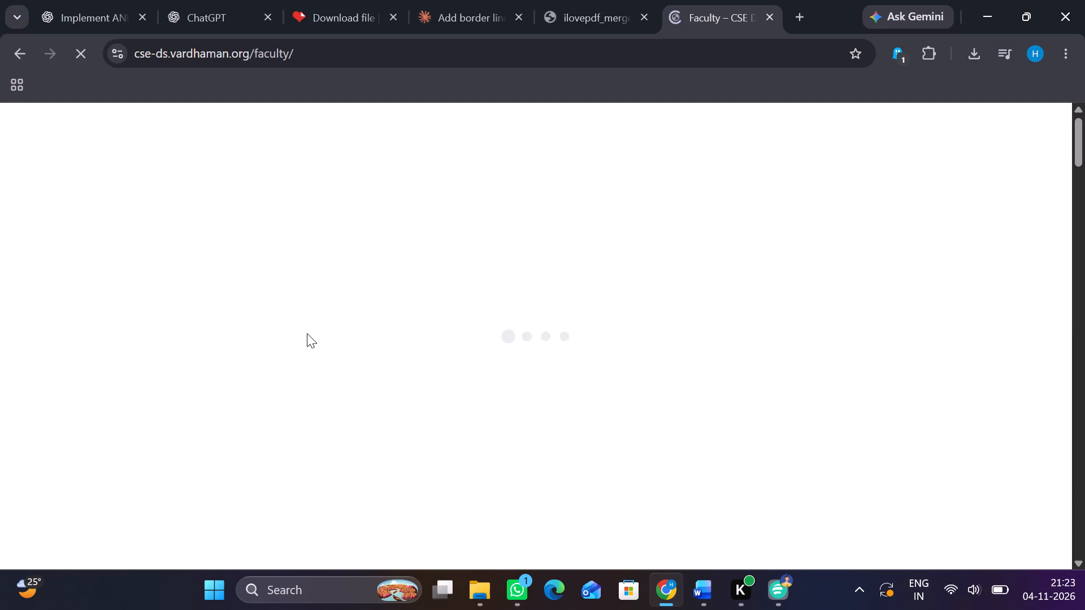
scroll(377, 345, "down", 4)
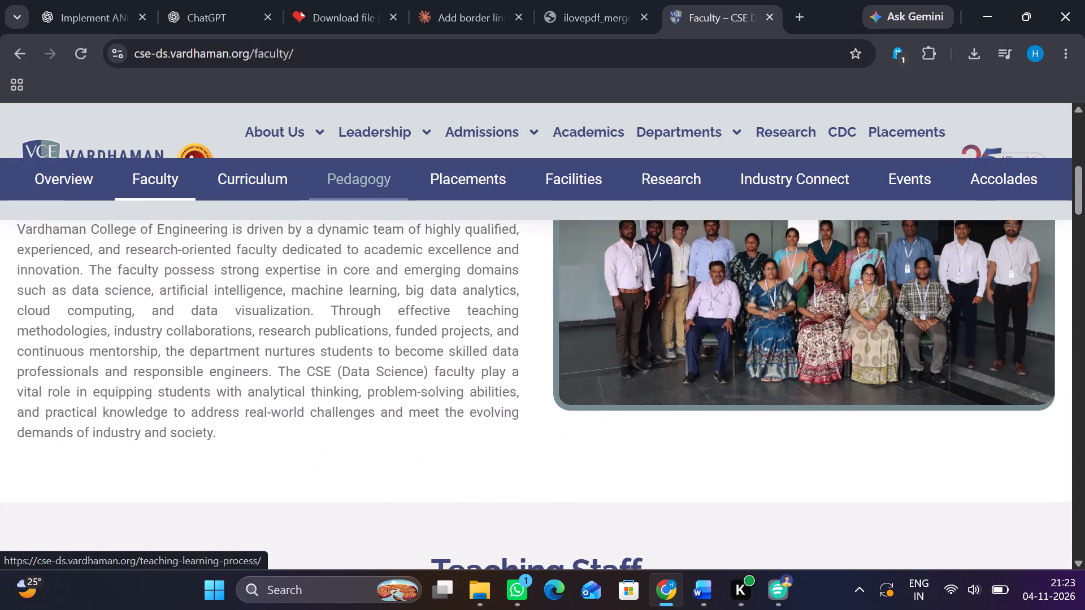
scroll(377, 345, "down", 1)
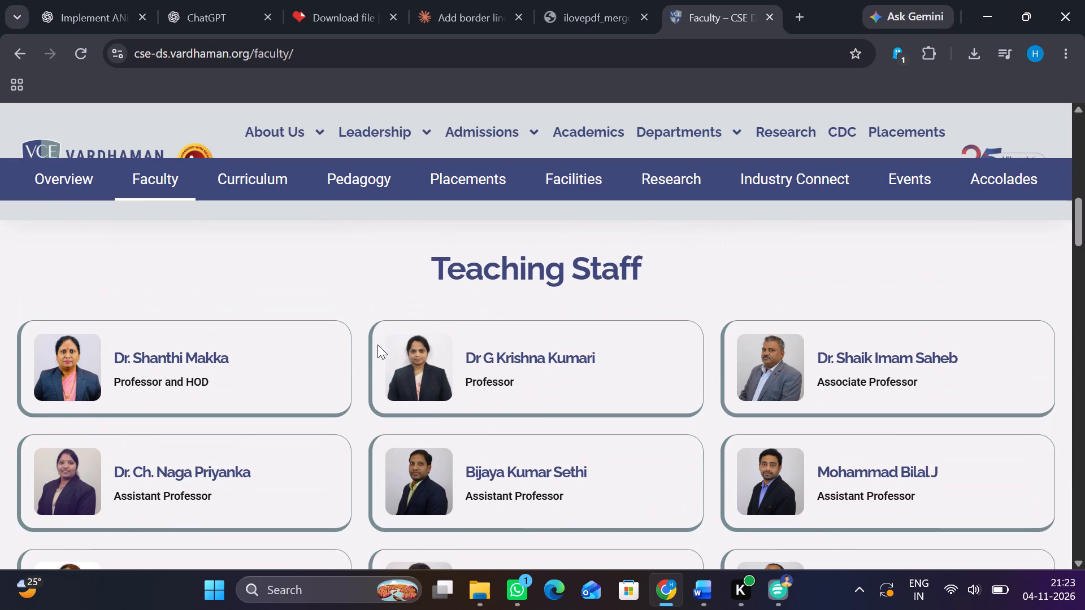
scroll(377, 345, "down", 2)
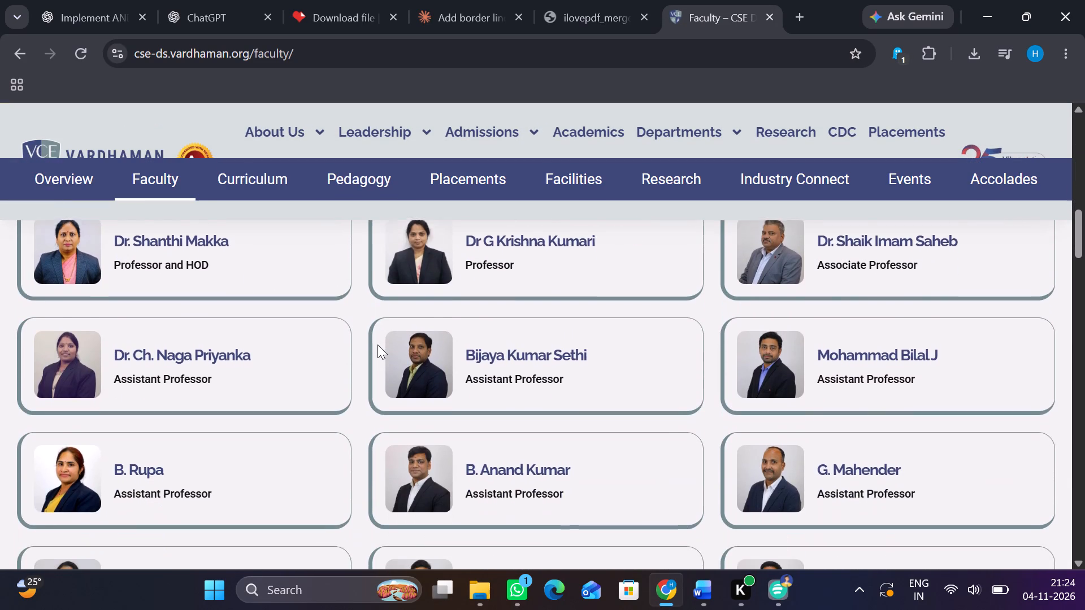
scroll(377, 345, "down", 2)
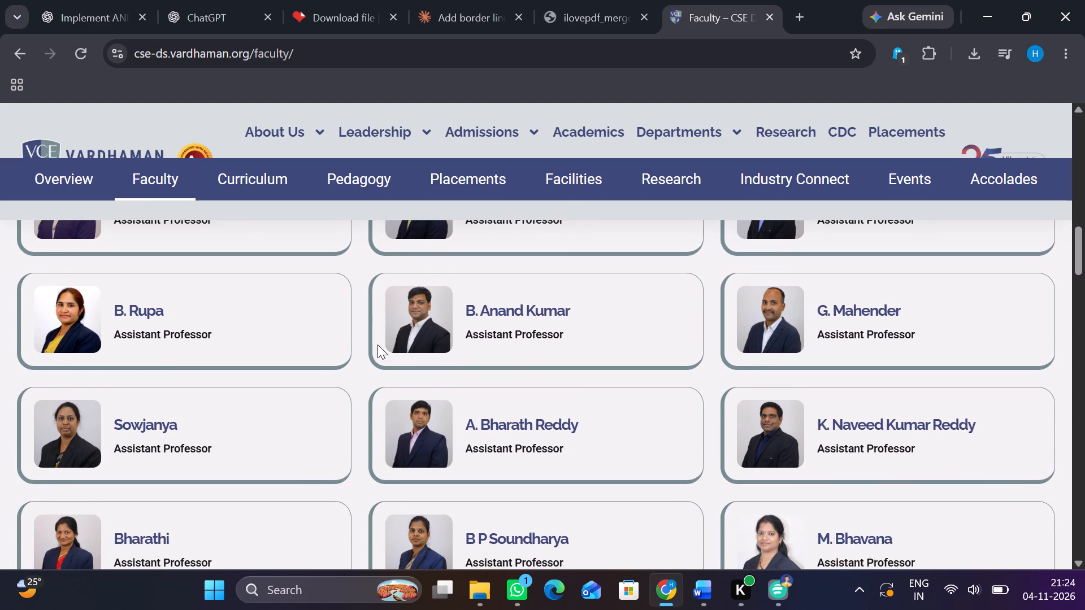
scroll(377, 345, "down", 1)
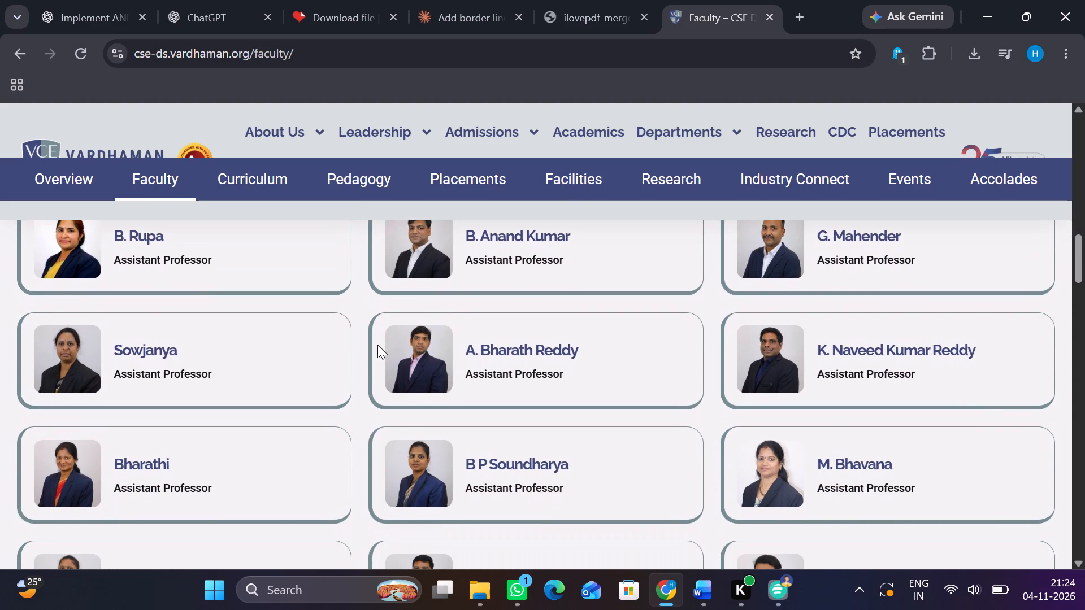
scroll(377, 345, "down", 3)
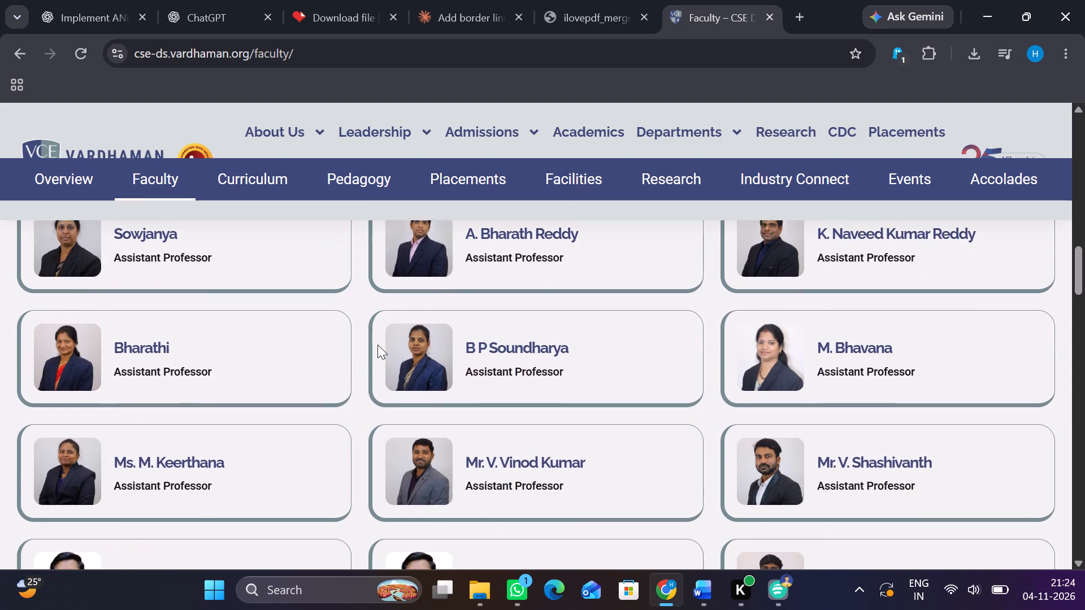
scroll(377, 345, "down", 4)
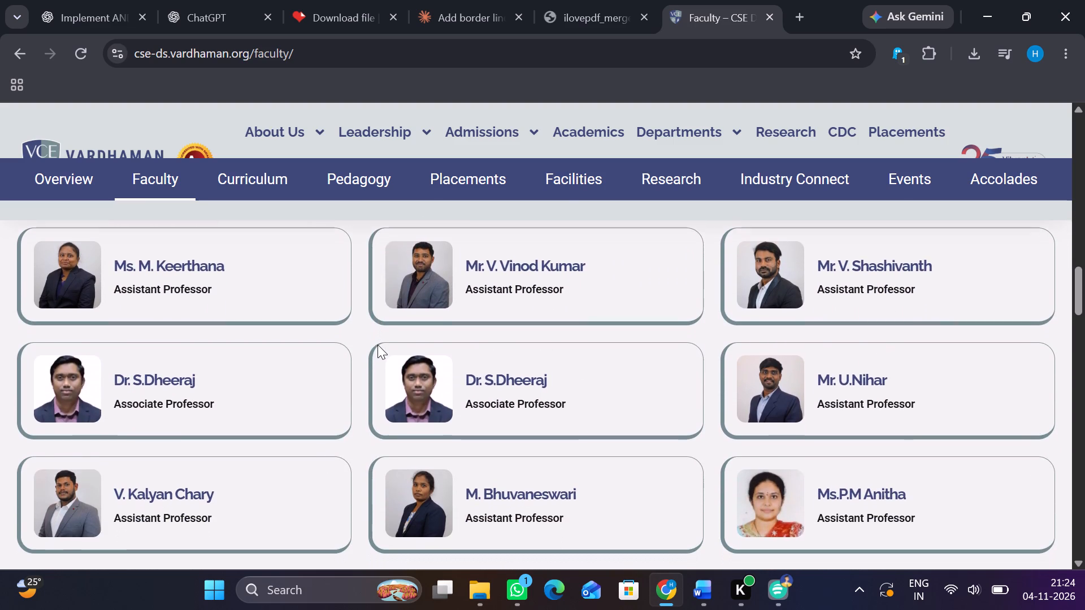
scroll(377, 345, "down", 1)
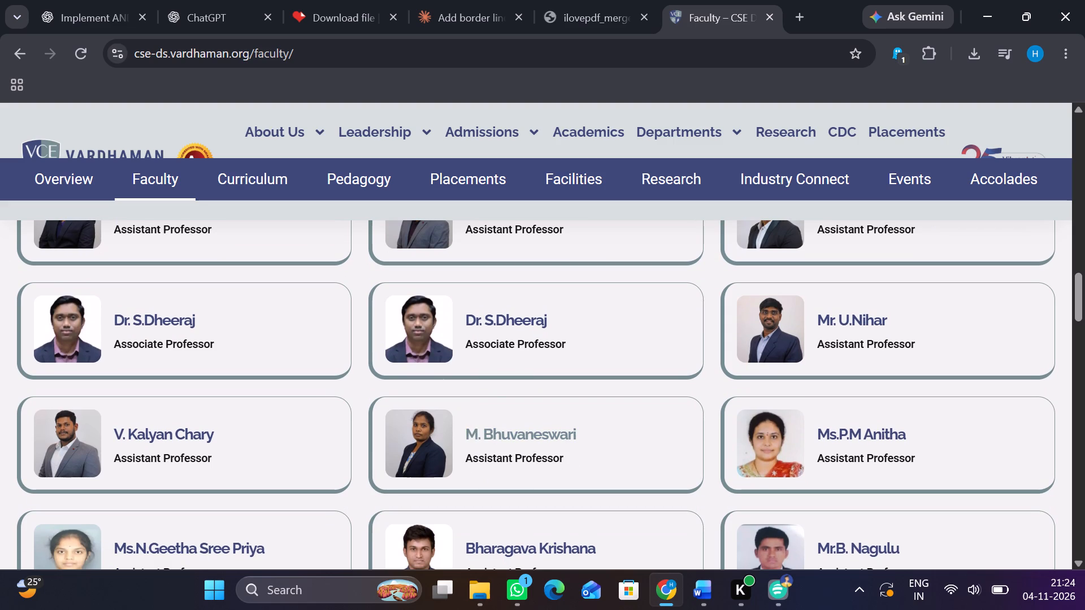
Open the Vidwan profile of the Assistant Professor in the middle of the row below the duplicated Associate Professor entries.
left_click(488, 433)
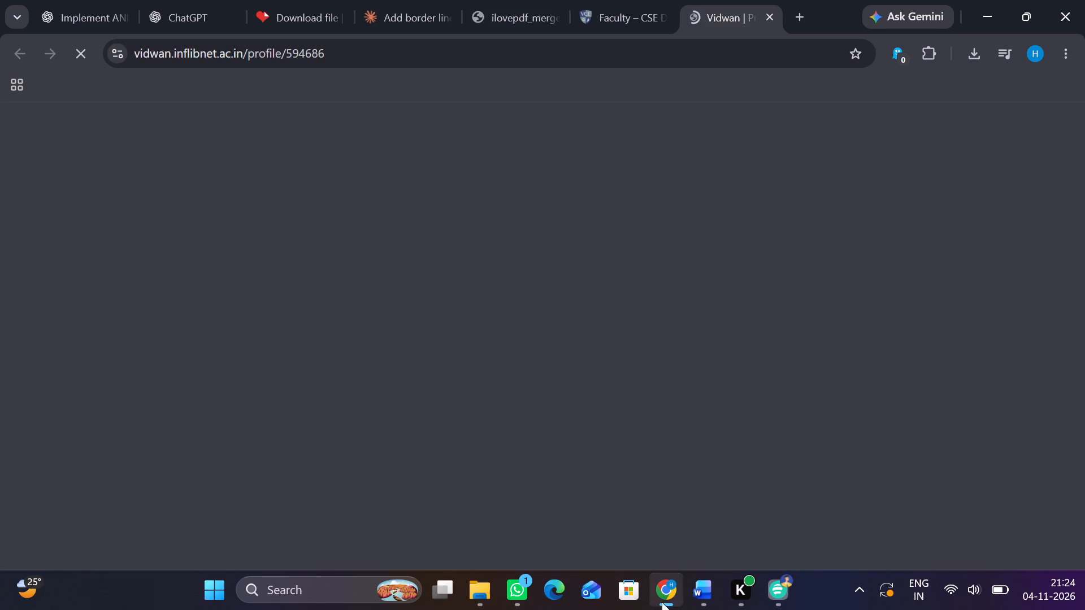
Close the Vidwan profile page to return to the CSE (Data Science) Faculty page.
left_click(682, 529)
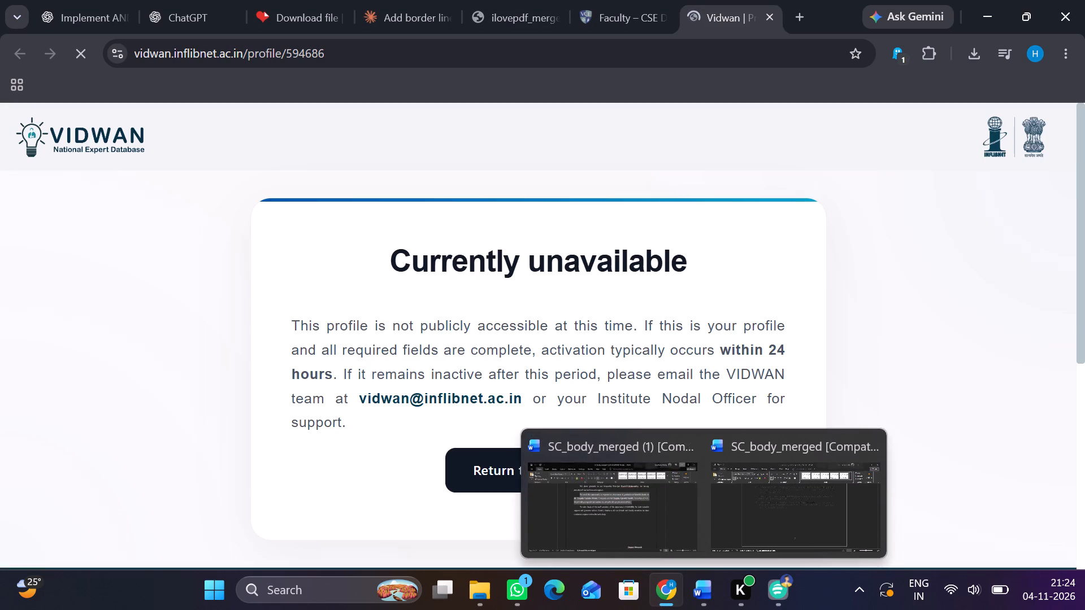
left_click(540, 365)
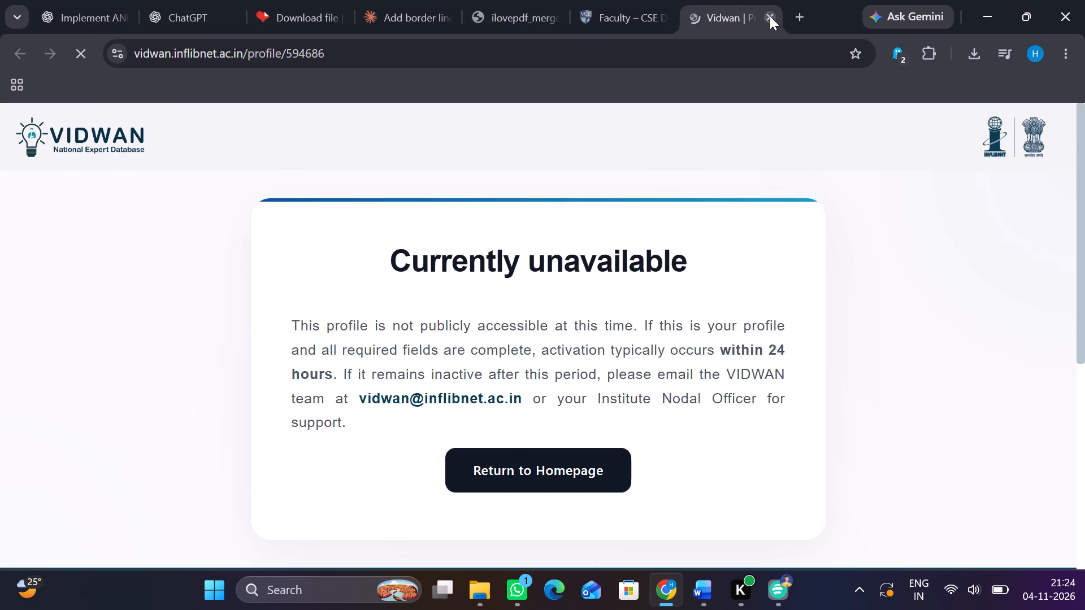
left_click(770, 16)
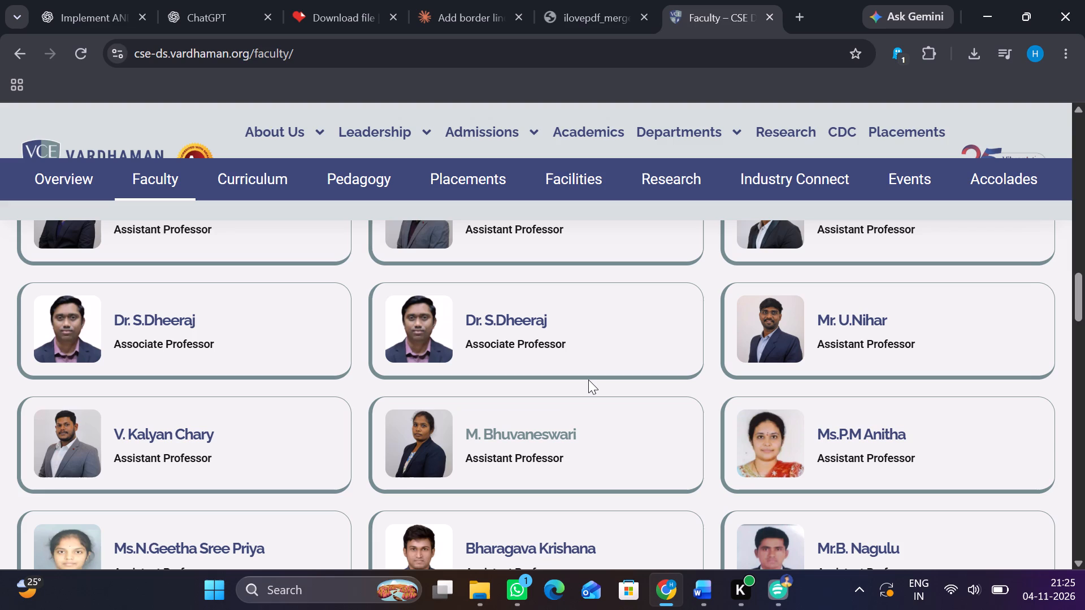
Switch to Word and bring up the SC_body_merged document instead of the SC_body_merged (1) copy.
left_click(704, 591)
left_click(656, 526)
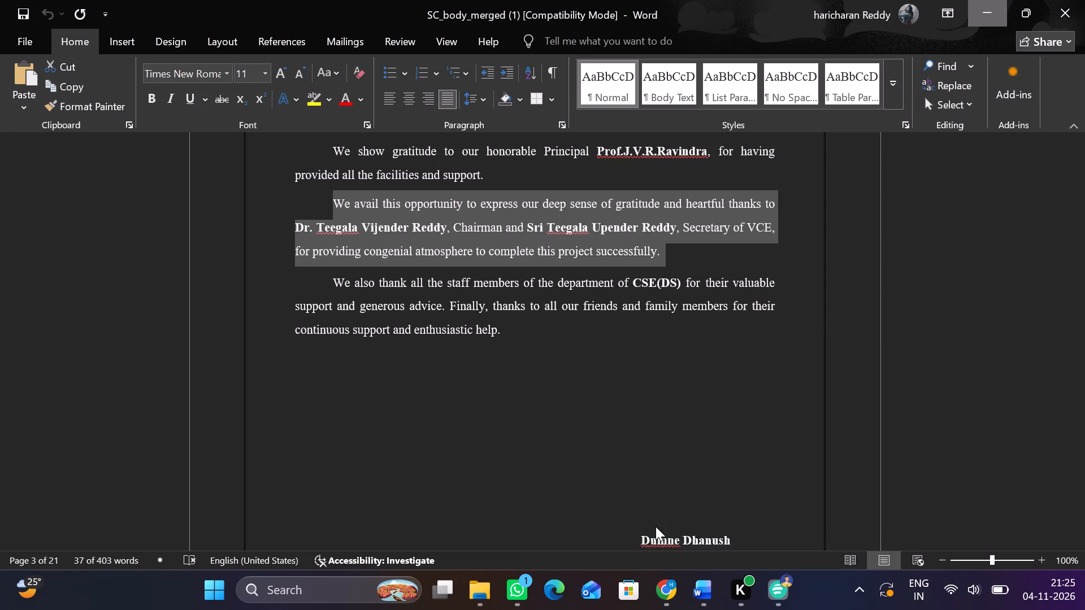
left_click(709, 596)
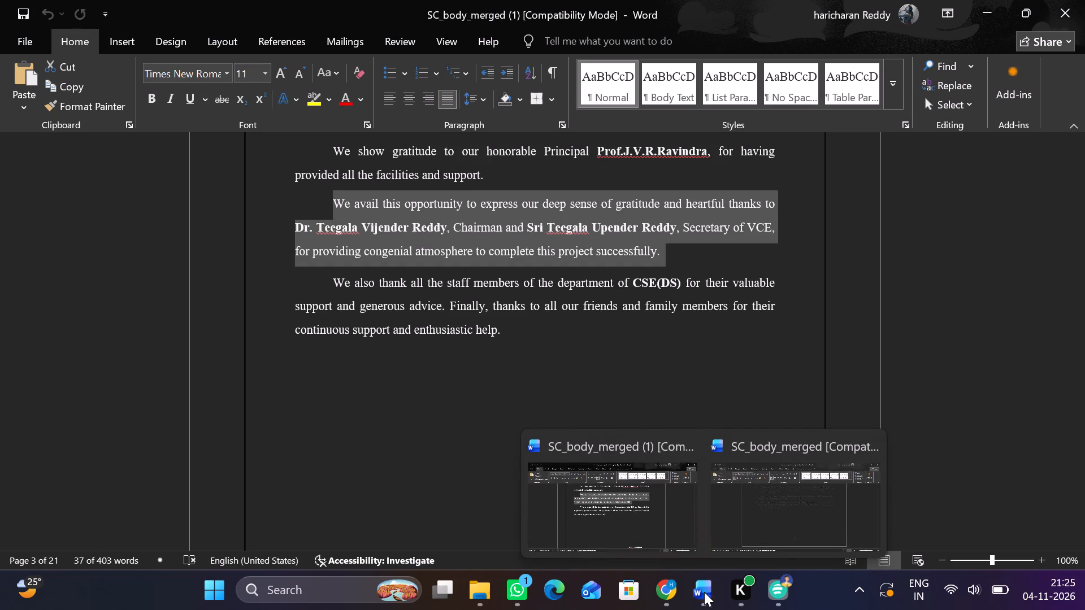
left_click(653, 522)
left_click(653, 422)
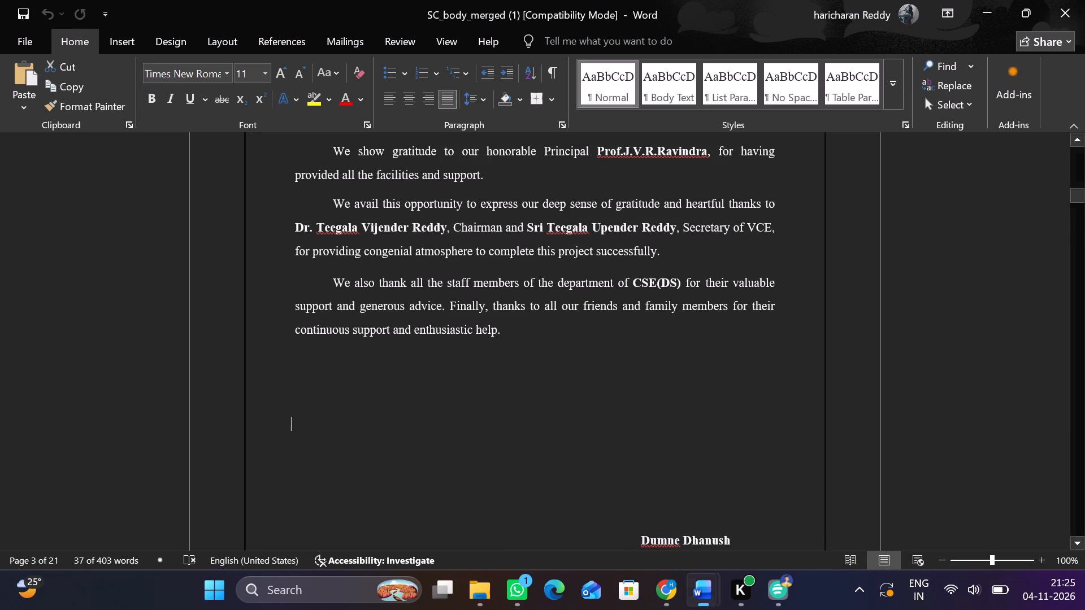
left_click(700, 590)
left_click(765, 519)
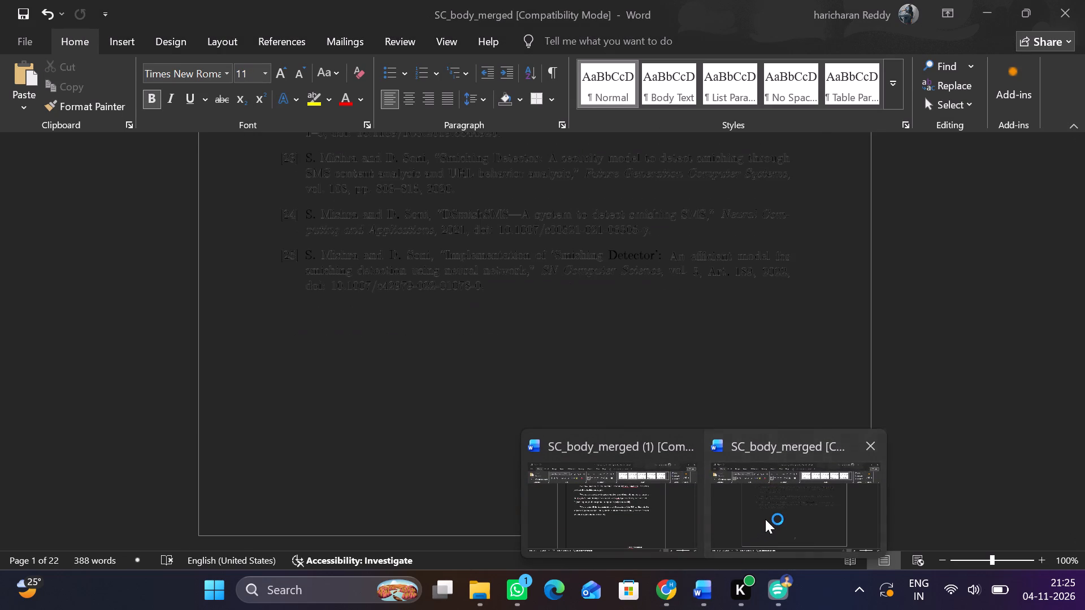
On the Certificate page, replace the gap before the HoD's name with spaces so it starts roughly beneath the HoD signature heading.
scroll(628, 315, "up", 9)
scroll(628, 315, "down", 3)
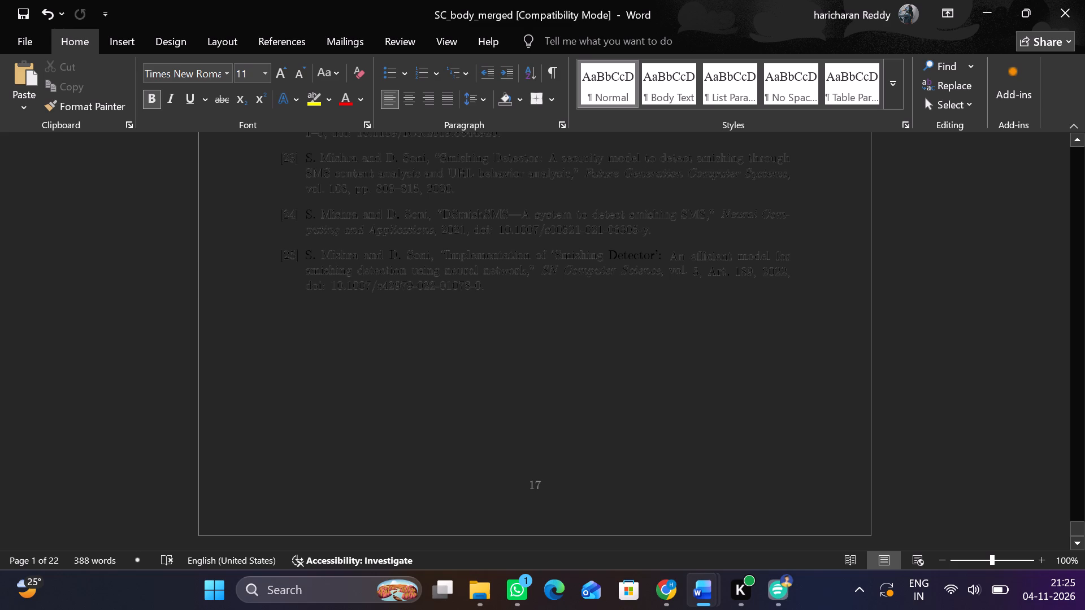
scroll(628, 315, "up", 7)
scroll(1084, 150, "up", 20)
scroll(1084, 150, "up", 16)
scroll(1084, 150, "down", 7)
scroll(1084, 150, "up", 20)
scroll(1084, 150, "up", 19)
scroll(760, 320, "down", 3)
scroll(760, 320, "up", 1)
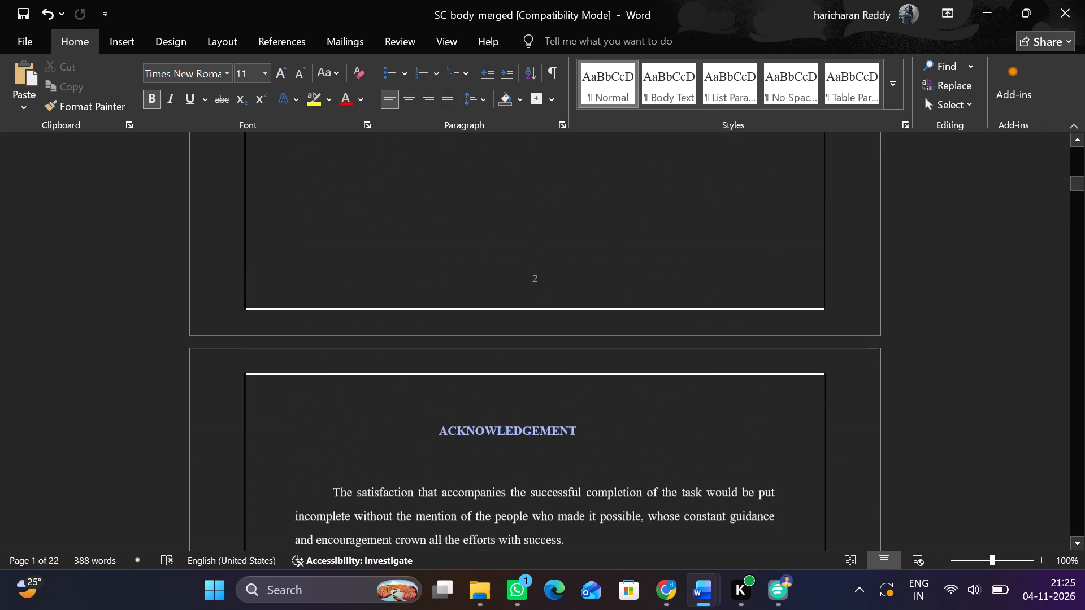
scroll(760, 320, "up", 1)
scroll(760, 320, "down", 1)
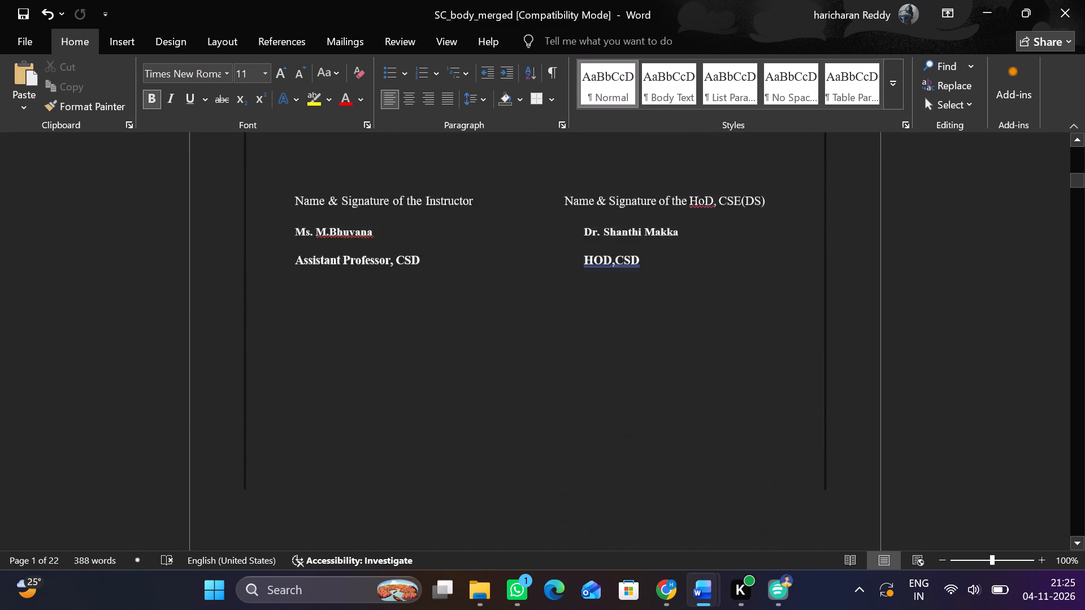
scroll(760, 320, "down", 1)
scroll(760, 320, "up", 1)
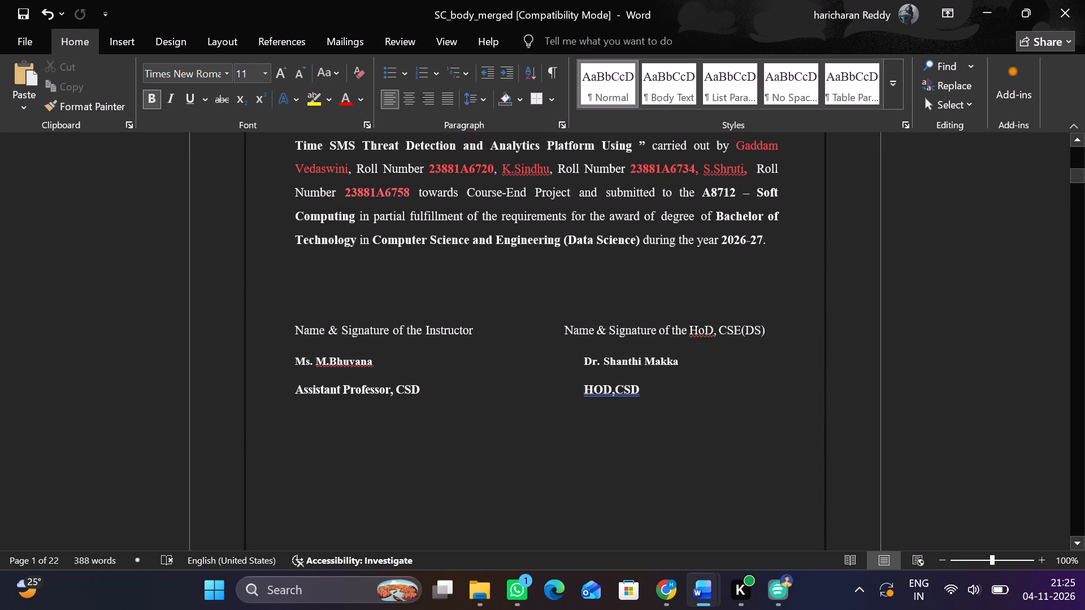
left_click(586, 362)
key("BackSpace")
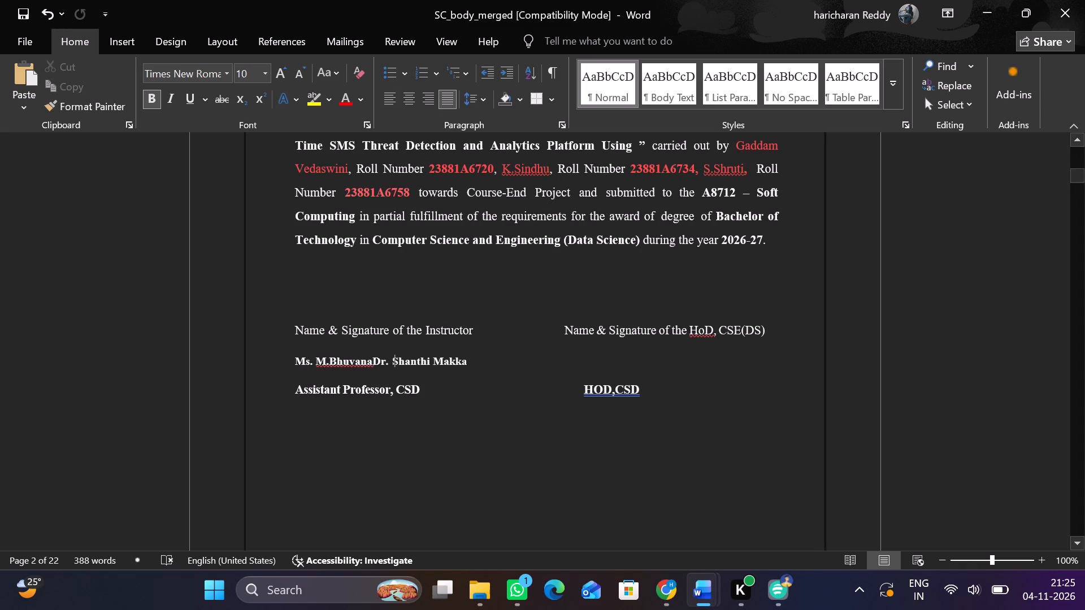
key("space")
key("space")
key("space")
key("space")
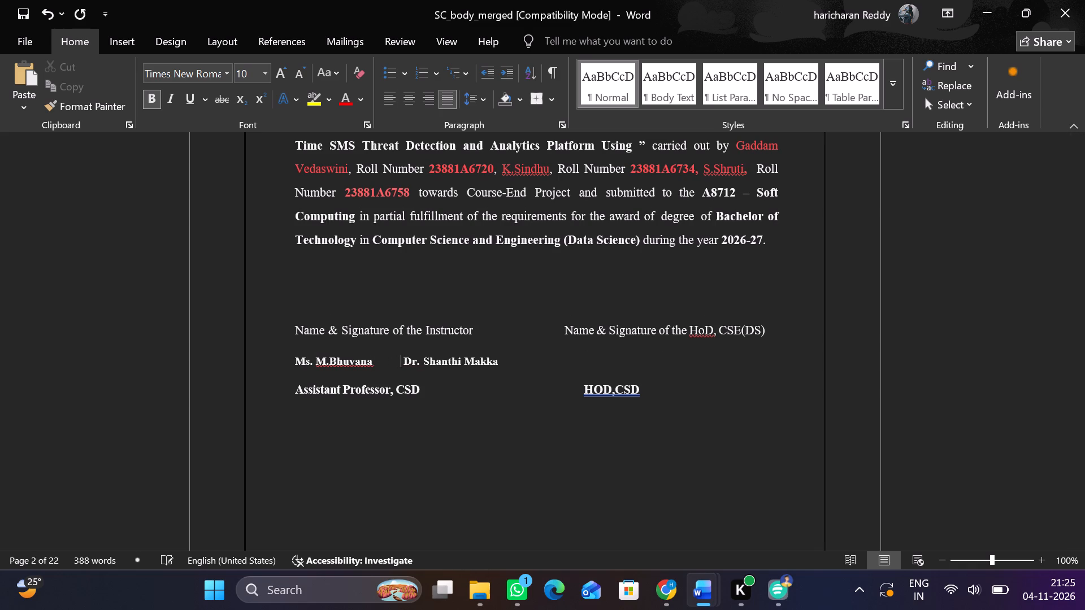
key("space")
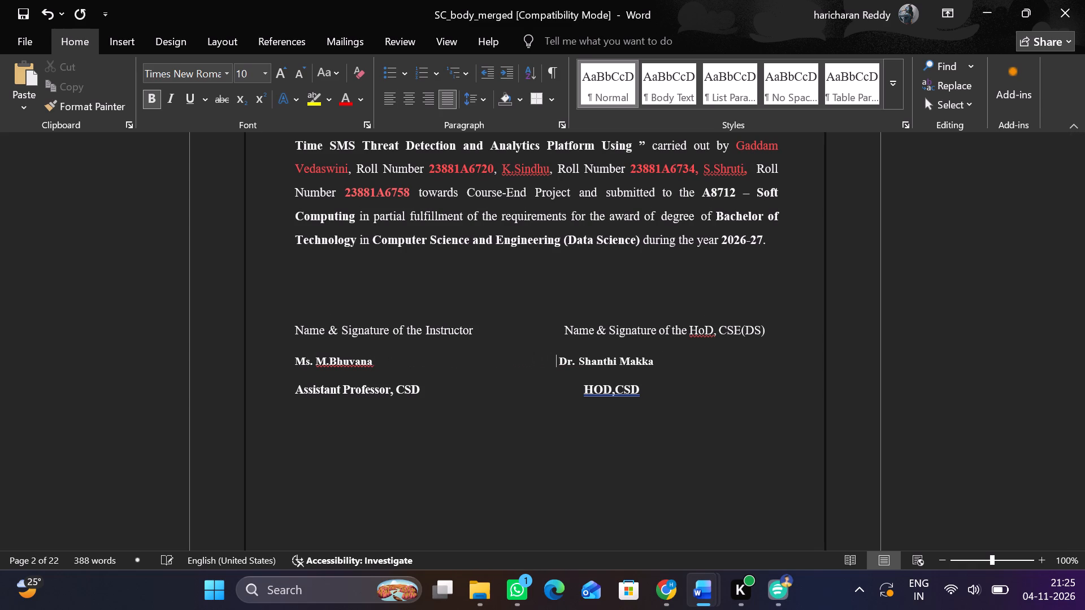
key("space")
Replace the gap before "Name & Signature of the HoD, CSE(DS)" with spaces, lining the heading up with the HoD's name below.
key("Up")
key("Up")
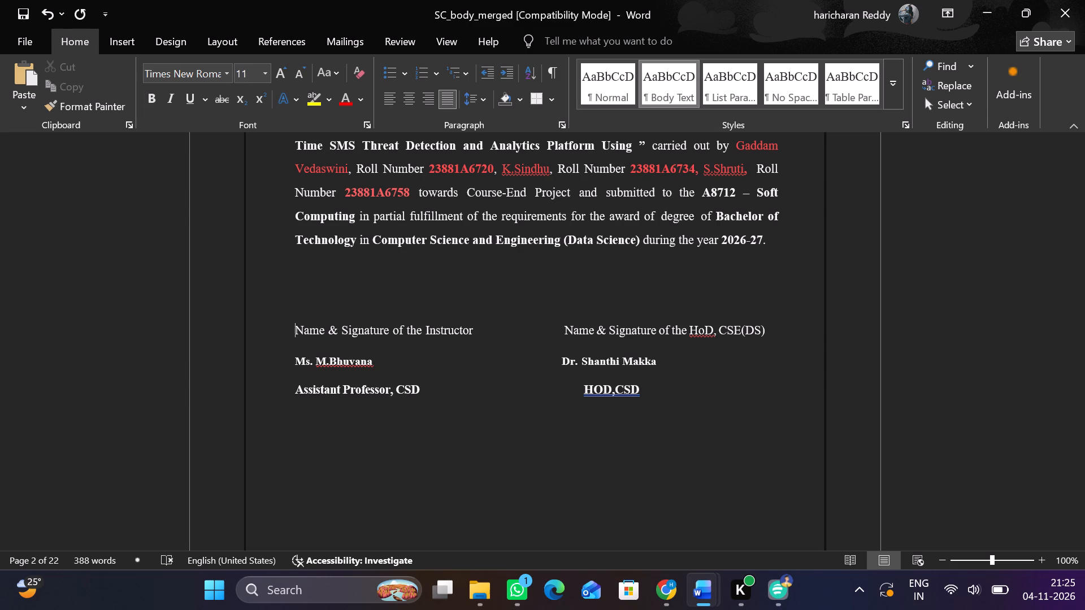
key("Right")
key("Right")
key("Right")
key("Right")
key("Right")
key("Right")
key("Right")
key("Right")
key("Right")
key("Right")
key("Right")
key("Right")
key("Right")
key("Right")
key("Right")
key("Right")
key("Right")
key("Right")
key("Right")
key("Right")
key("Right")
key("Left")
key("Left")
key("Left")
key("Left")
key("Left")
key("Left")
key("Left")
key("Left")
key("Left")
key("Left")
key("Left")
key("Left")
key("Left")
key("Left")
key("BackSpace")
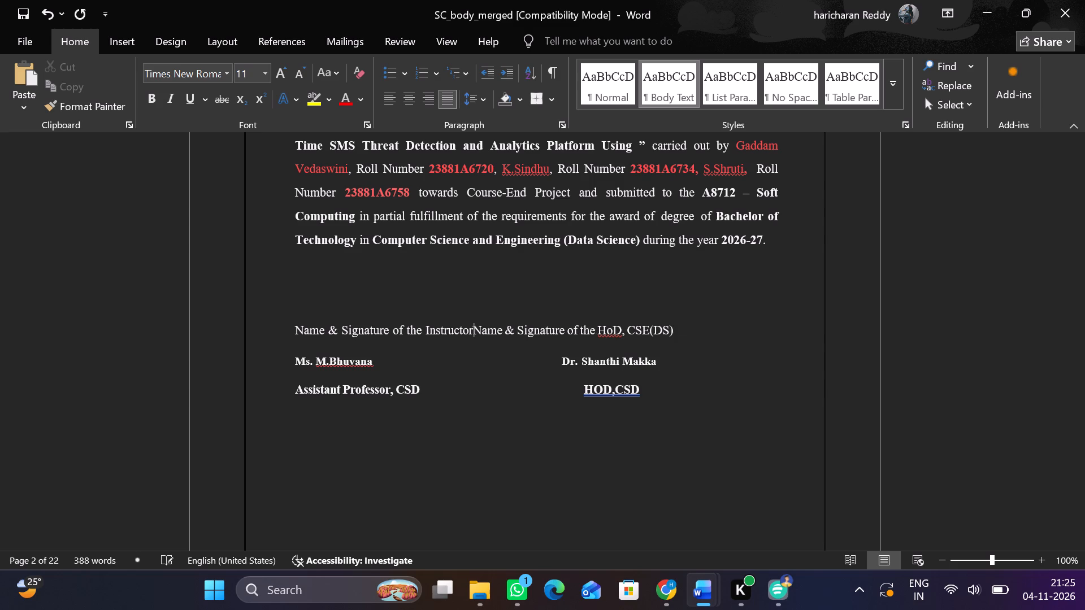
key("space")
key("space")
key("space")
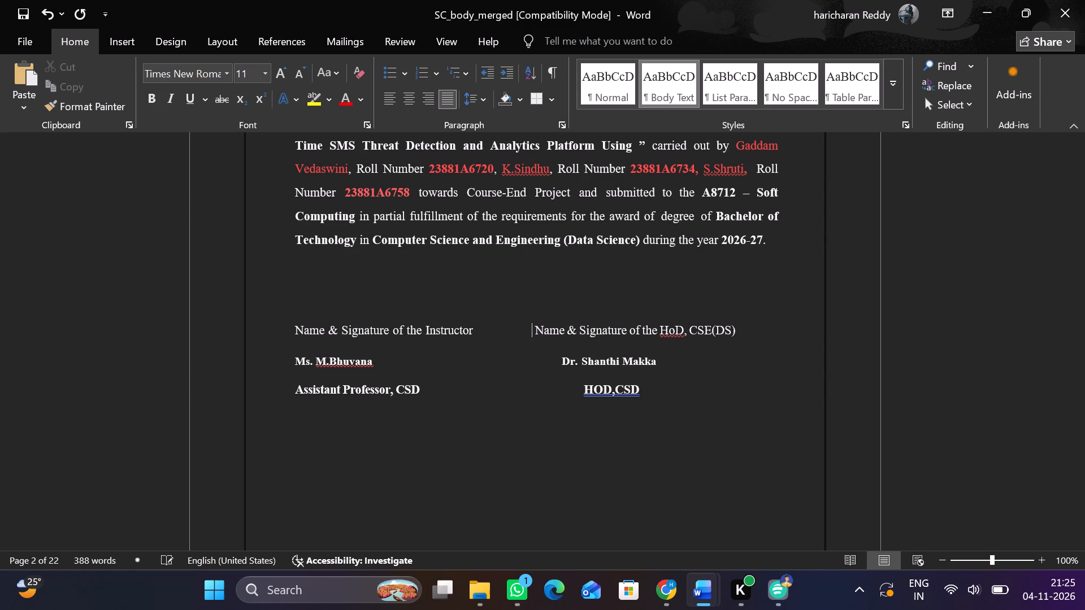
key("space")
key("space")
key("space")
key("space")
key("space")
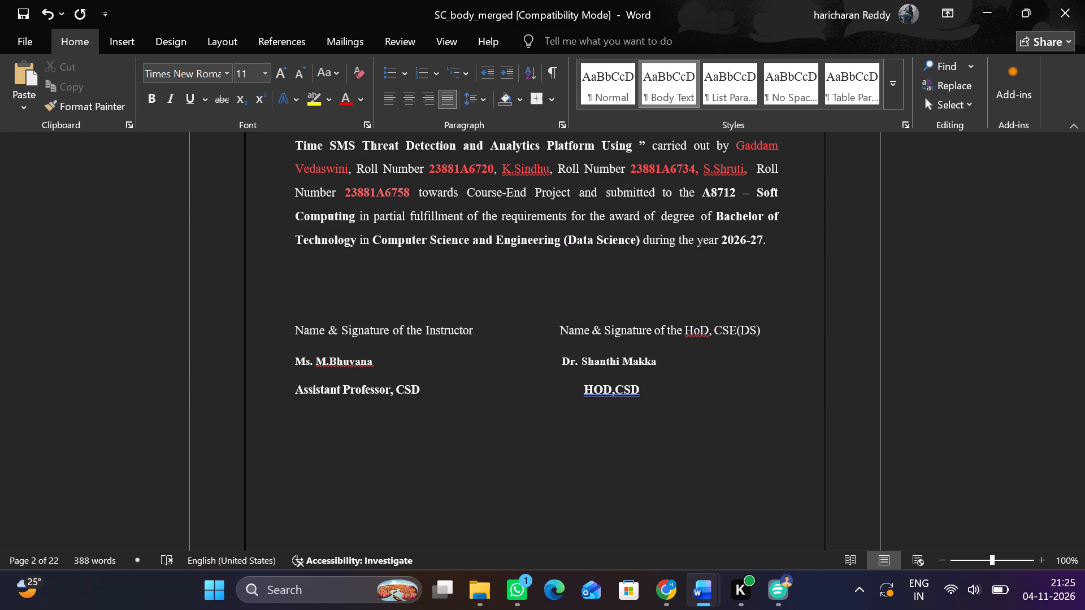
Replace the gap before "HOD,CSD" with spaces so the designation aligns with the HoD's name above it.
key("Down")
key("Down")
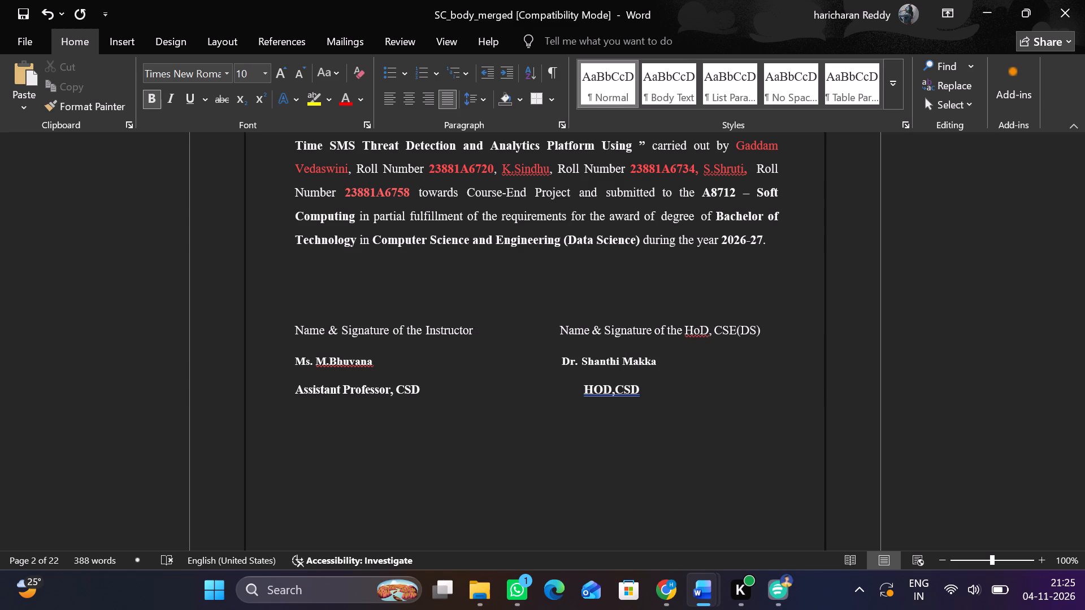
key("Down")
key("Down")
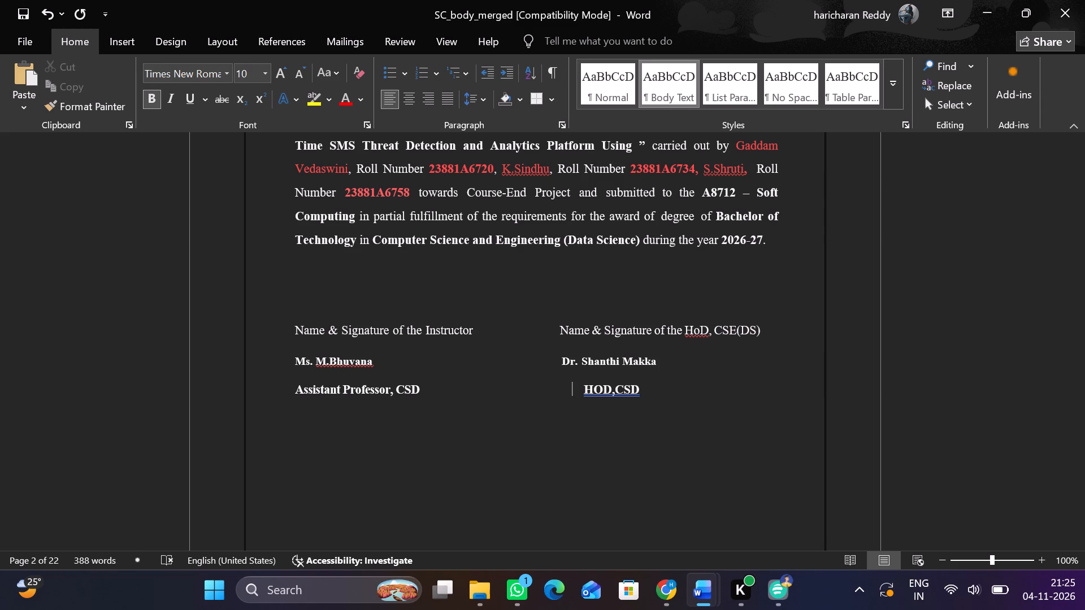
key("BackSpace")
key("space")
key("space")
key("space")
key("space")
key("space")
key("space")
key("space")
key("space")
key("space")
key("space")
key("space")
key("space")
key("space")
key("space")
key("space")
key("space")
key("space")
key("space")
key("space")
key("space")
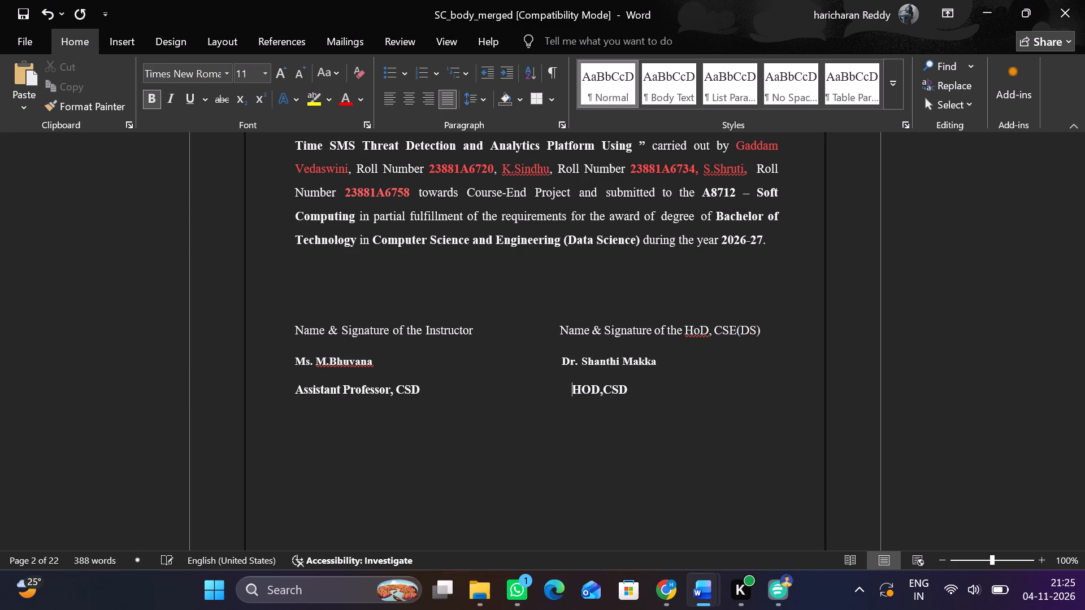
key("BackSpace")
key("BackSpace")
key("BackSpace")
Widen the gap before "Name & Signature of the HoD, CSE(DS)" with extra spaces, moving the heading farther from the instructor's heading.
left_click(557, 329)
key("space")
key("space")
key("space")
key("space")
key("space")
key("space")
key("space")
key("space")
key("space")
key("space")
key("space")
key("space")
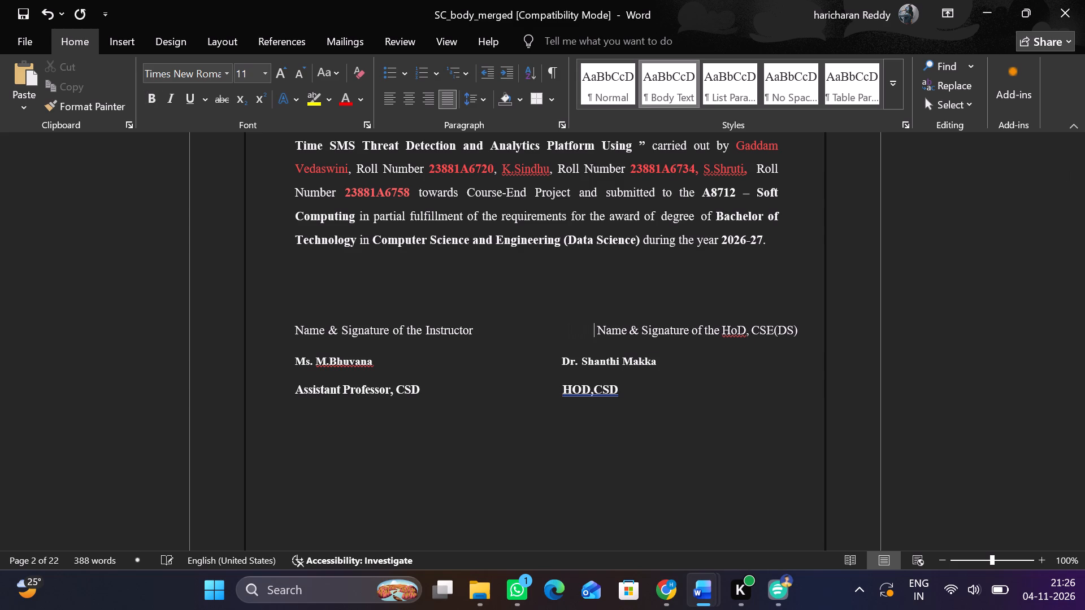
key("space")
key("space")
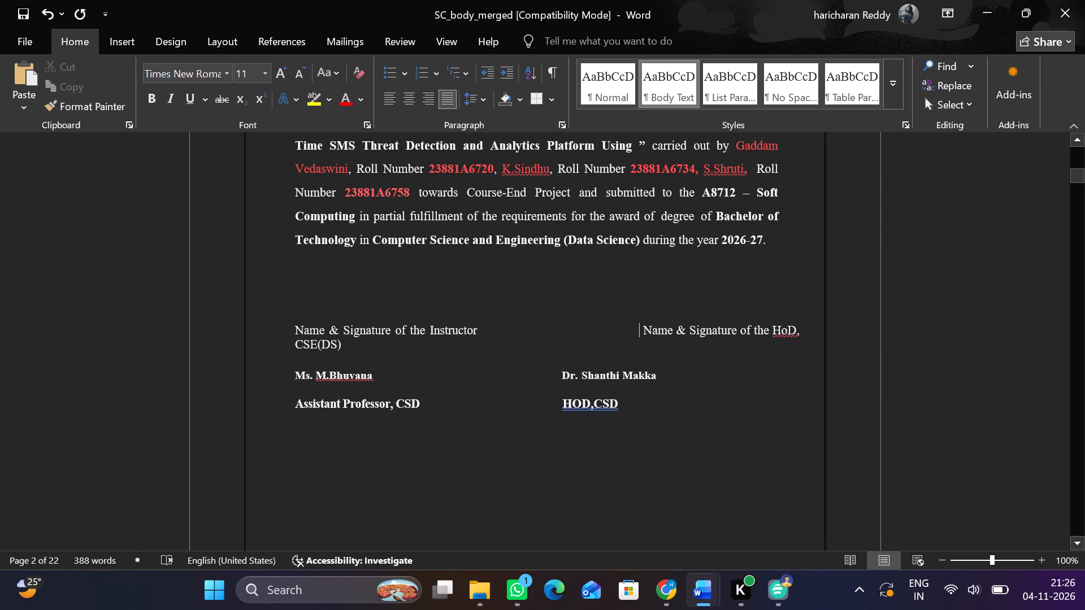
Add spaces before the HoD's name to move it out beneath the shifted HoD signature heading.
left_click(558, 376)
key("space")
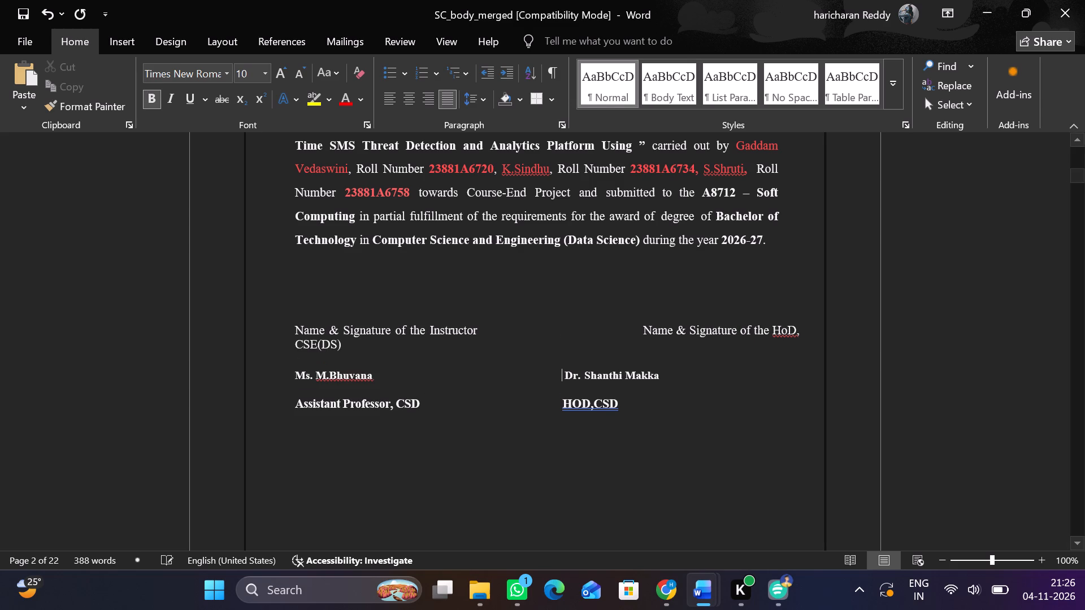
key("space")
key("space")
key("space")
key("space")
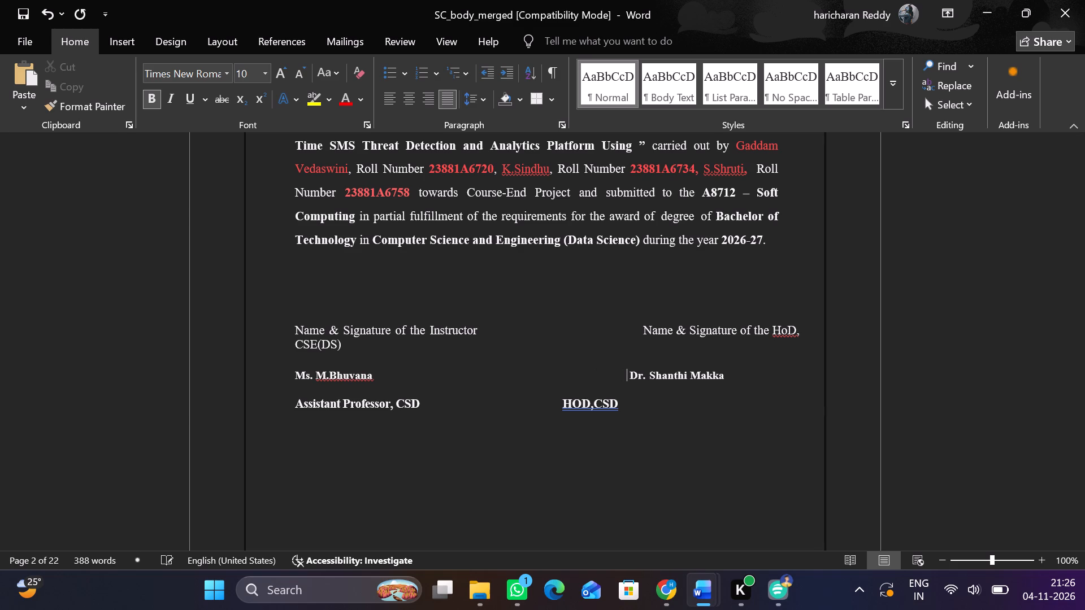
key("space")
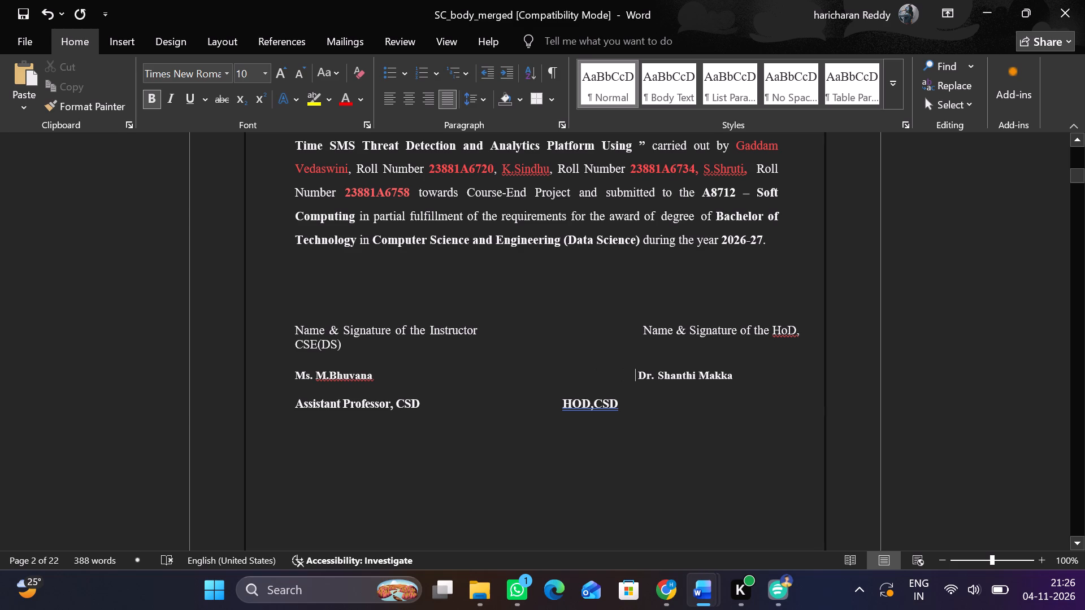
Add spaces before "HOD,CSD" to shift the designation toward the HoD's name above it.
left_click(560, 404)
key("space")
key("space")
key("space")
key("space")
key("space")
key("space")
key("space")
key("space")
key("space")
key("space")
key("space")
key("space")
key("space")
key("space")
key("space")
key("space")
key("space")
key("space")
key("space")
key("space")
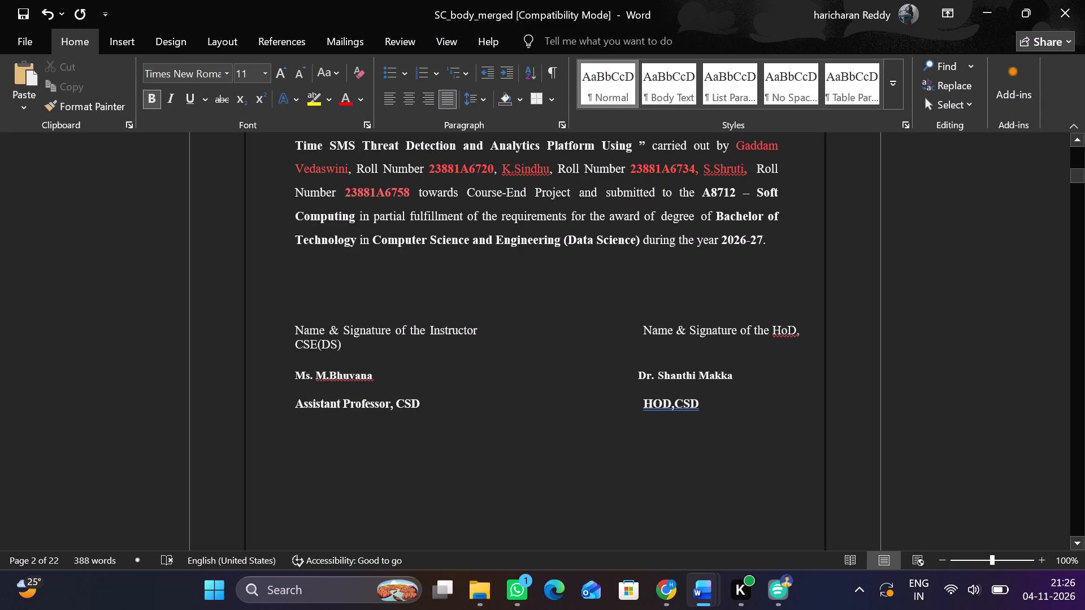
Clear the gap before the HoD's name and refill it with spaces, aligning the name with the "HOD,CSD" designation and signature heading.
left_click(624, 377)
key("Right")
key("Right")
key("Right")
key("Right")
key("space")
key("BackSpace")
key("BackSpace")
key("BackSpace")
key("BackSpace")
key("BackSpace")
key("BackSpace")
key("BackSpace")
key("BackSpace")
key("BackSpace")
key("BackSpace")
key("BackSpace")
key("BackSpace")
key("BackSpace")
key("BackSpace")
key("BackSpace")
key("BackSpace")
key("BackSpace")
key("BackSpace")
key("BackSpace")
key("BackSpace")
key("BackSpace")
key("BackSpace")
key("BackSpace")
key("BackSpace")
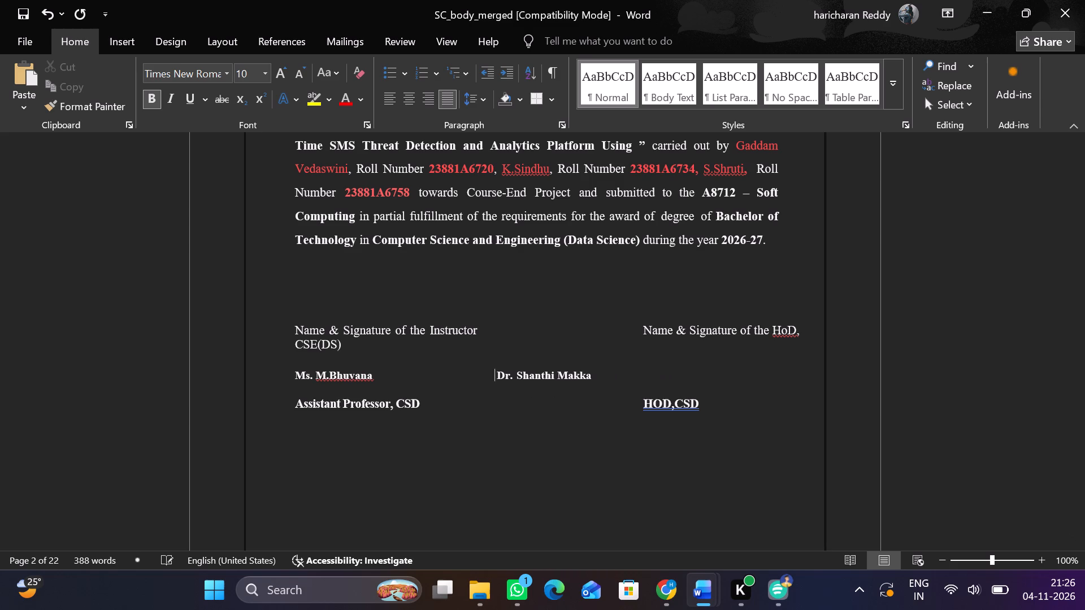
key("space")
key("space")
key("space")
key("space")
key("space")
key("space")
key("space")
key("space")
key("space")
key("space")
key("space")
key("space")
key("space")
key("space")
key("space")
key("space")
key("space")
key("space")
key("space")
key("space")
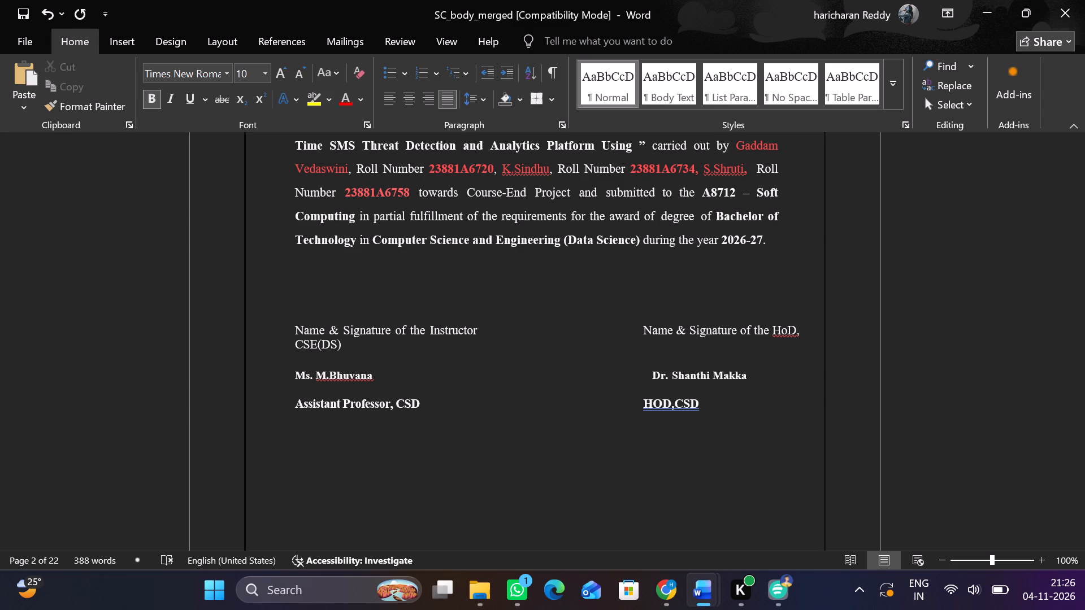
key("BackSpace")
key("BackSpace")
key("BackSpace")
key("BackSpace")
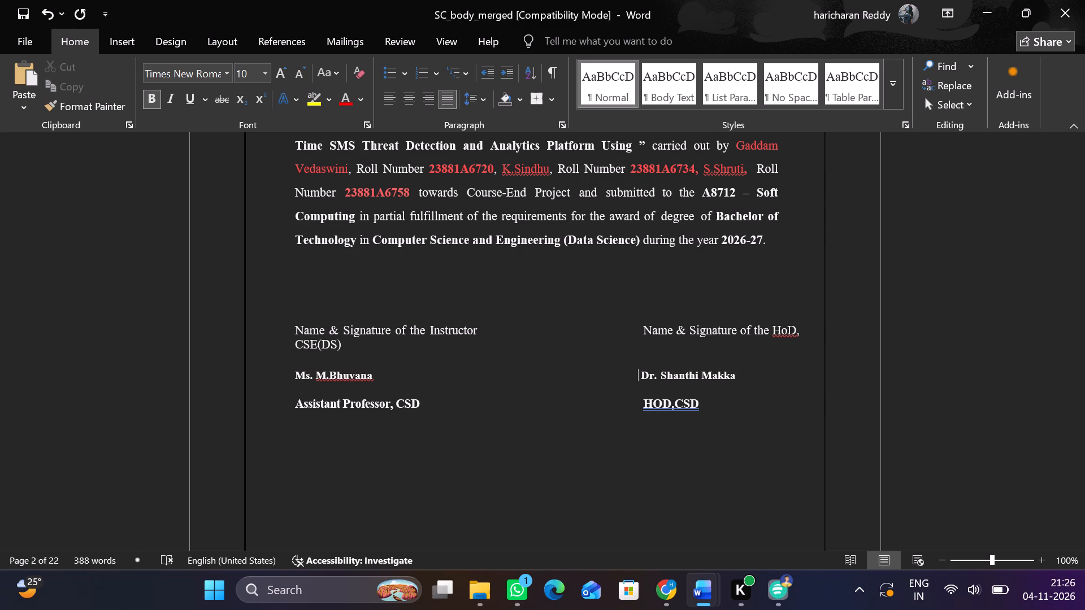
Look over the report's title page with the project title, submitting students and guide details.
scroll(624, 377, "up", 8)
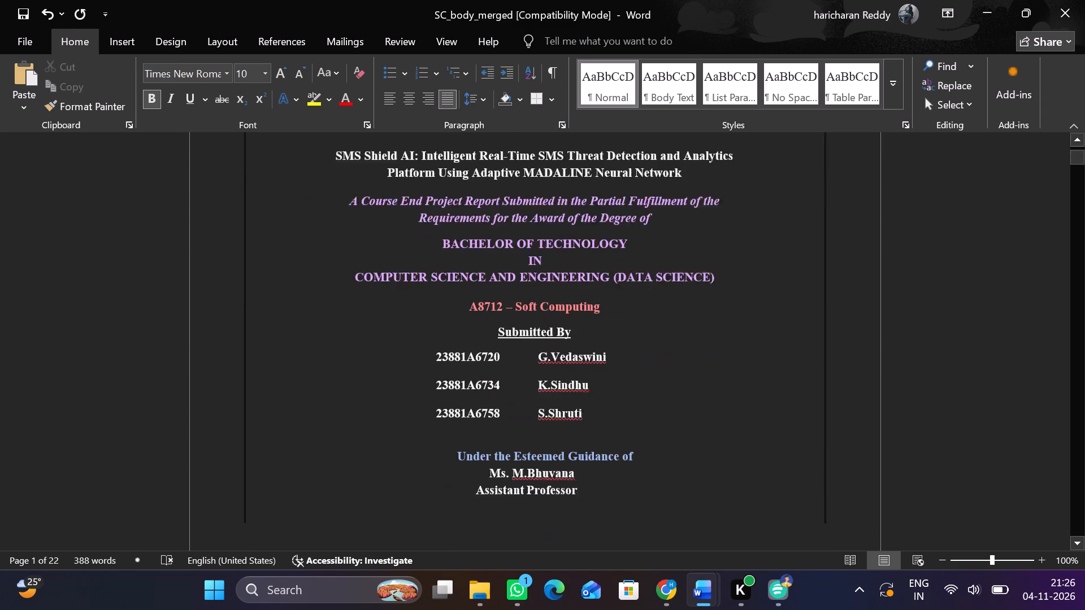
Correct the guide's name on the title page by replacing its final "a" with "eswari".
scroll(600, 483, "down", 1)
scroll(594, 401, "down", 1)
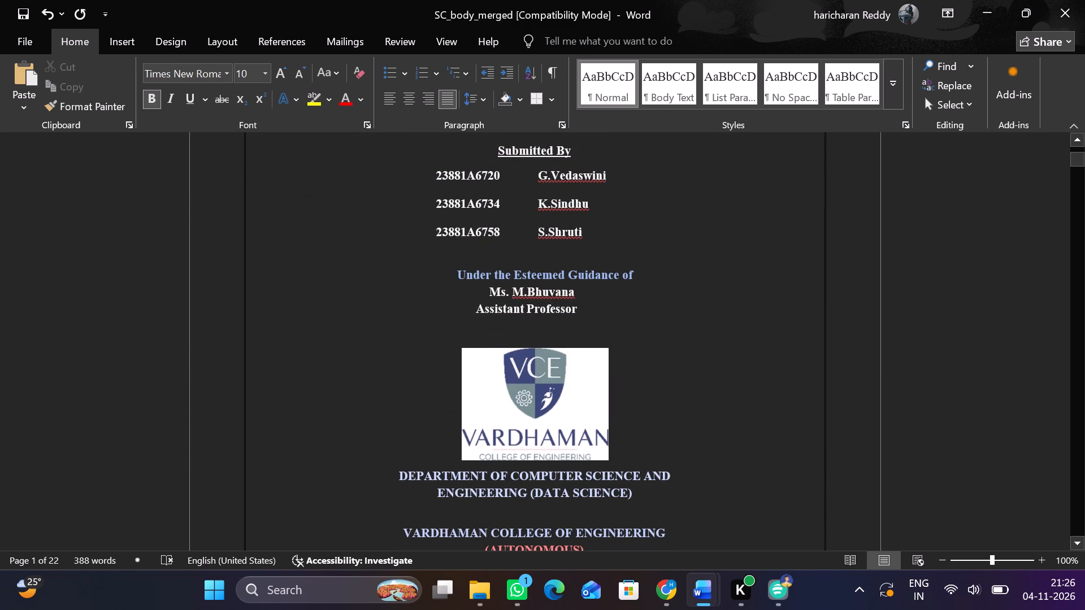
left_click(575, 294)
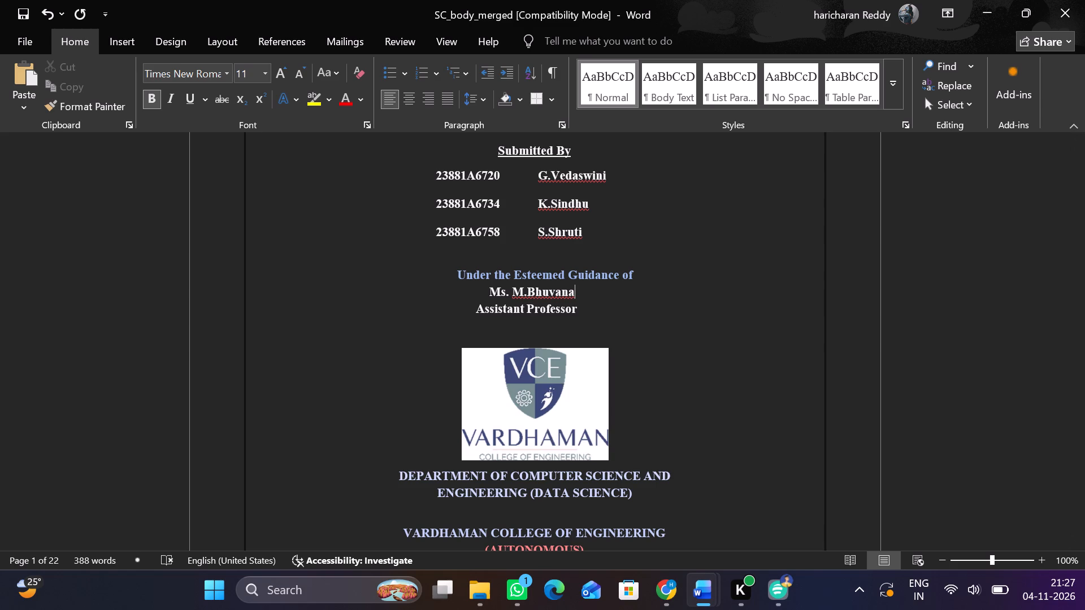
key("BackSpace")
type("es")
type("wari")
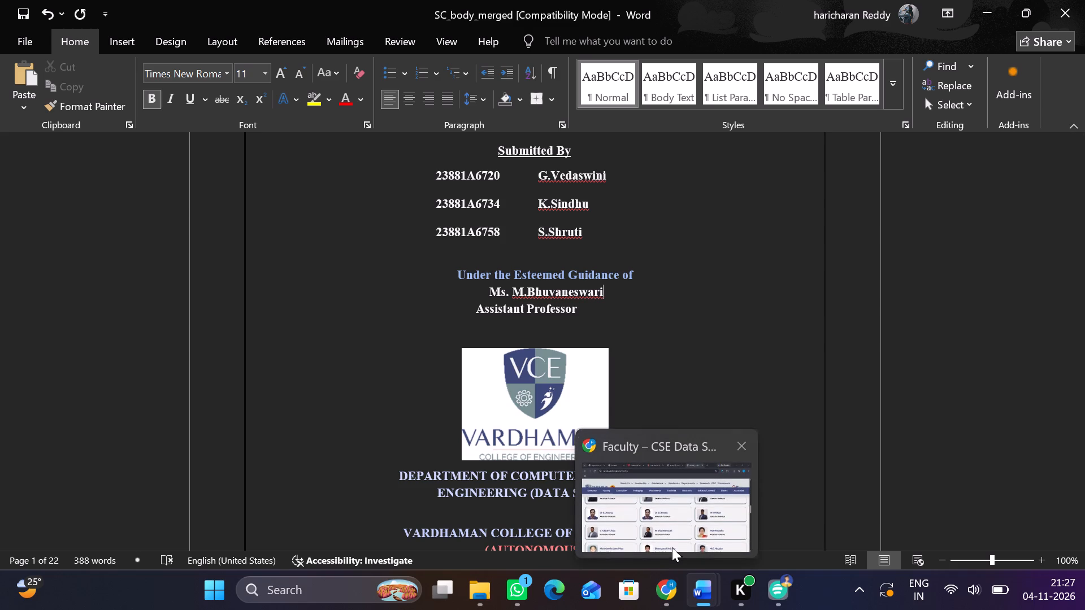
Arrange the report and Chrome's CSE Data Science faculty page side by side on the screen.
left_click(672, 546)
left_click(1012, 3)
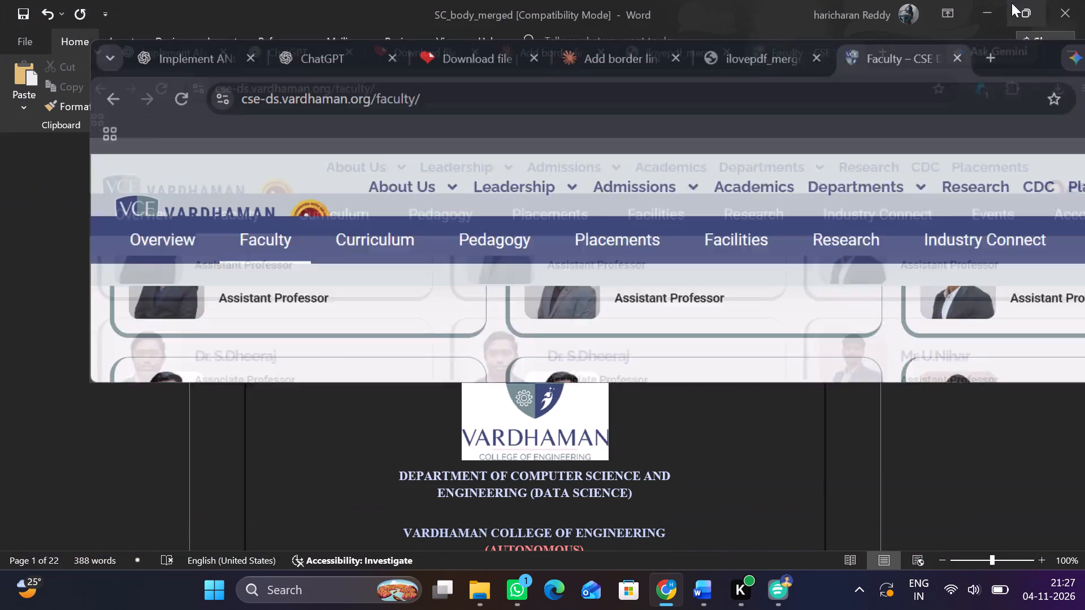
left_click(1019, 15)
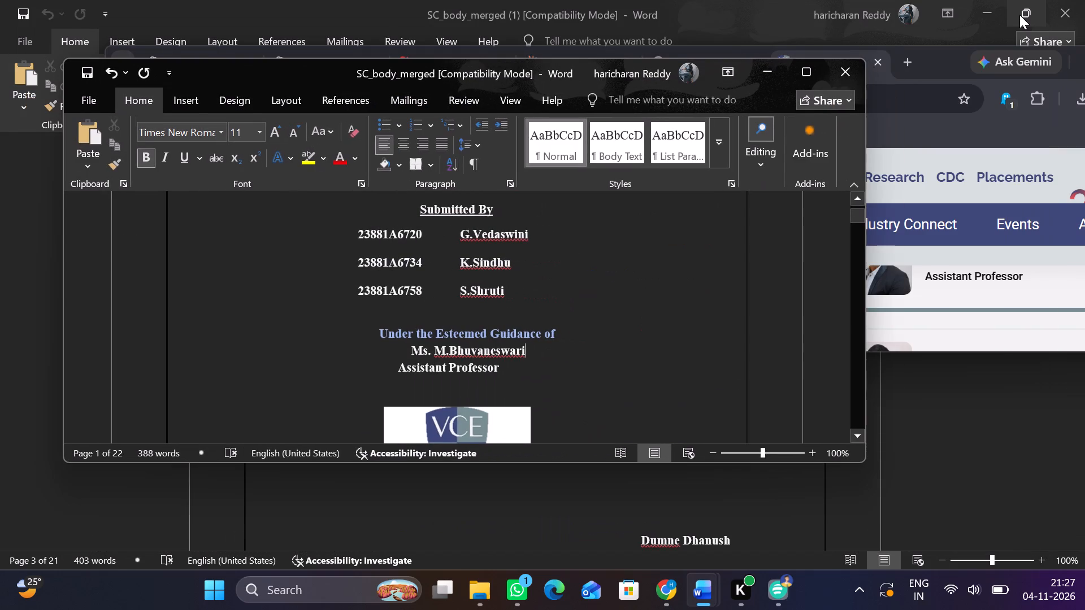
left_click(812, 75)
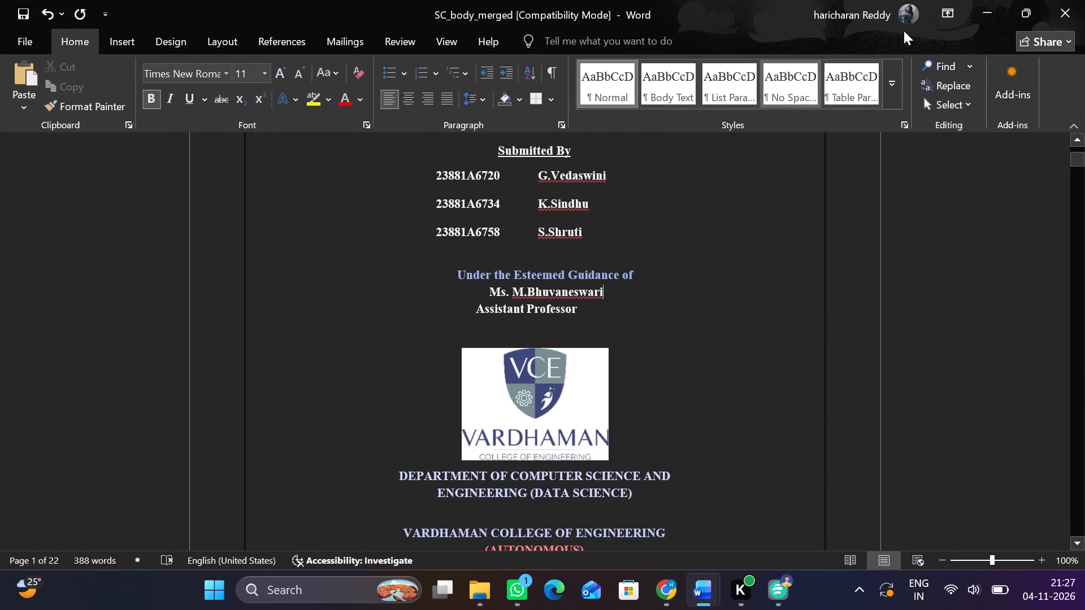
left_click(1029, 0)
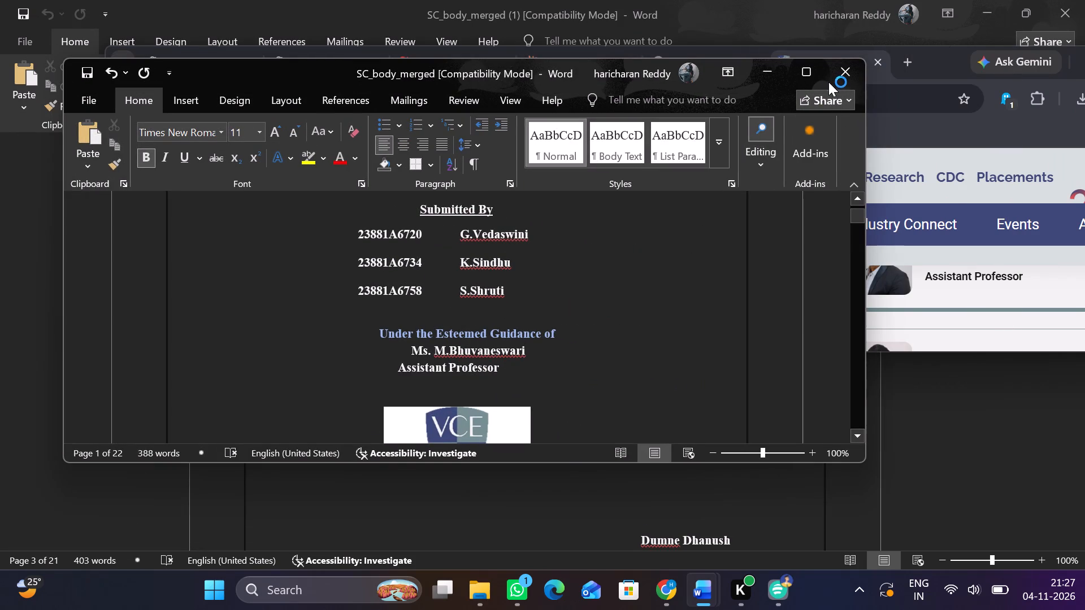
left_click(817, 77)
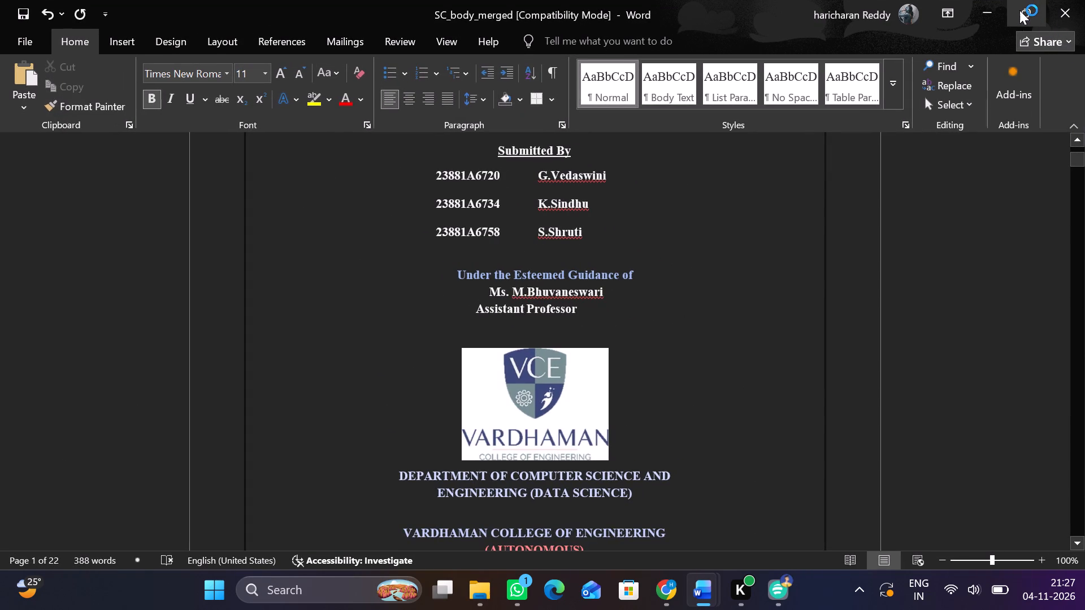
left_click(940, 58)
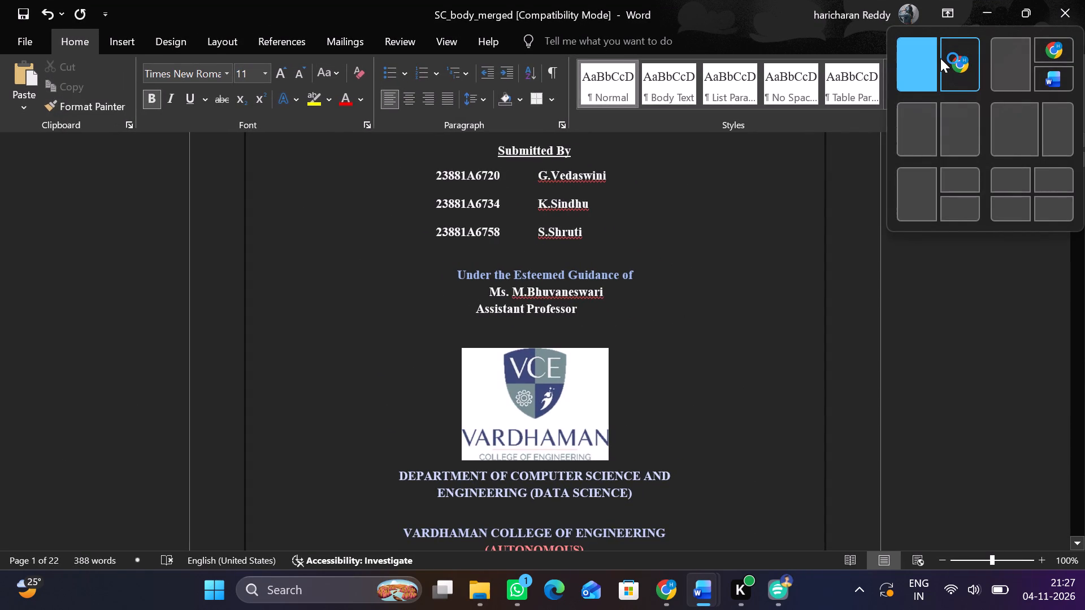
Look through the department's faculty listing to check the spelling of the guide's name, then close the browser.
scroll(805, 303, "down", 6)
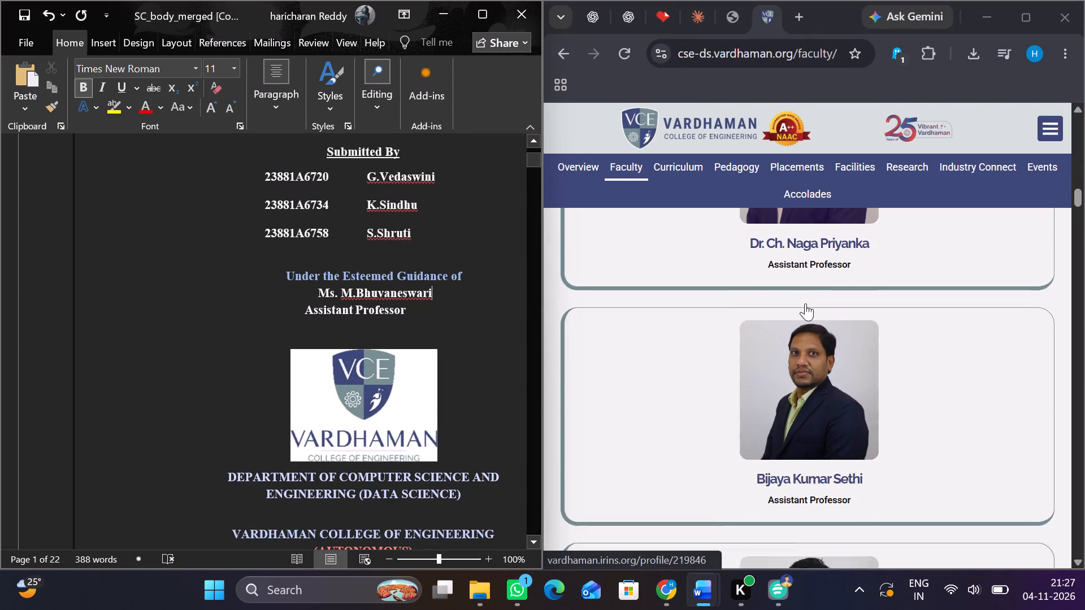
scroll(805, 303, "down", 9)
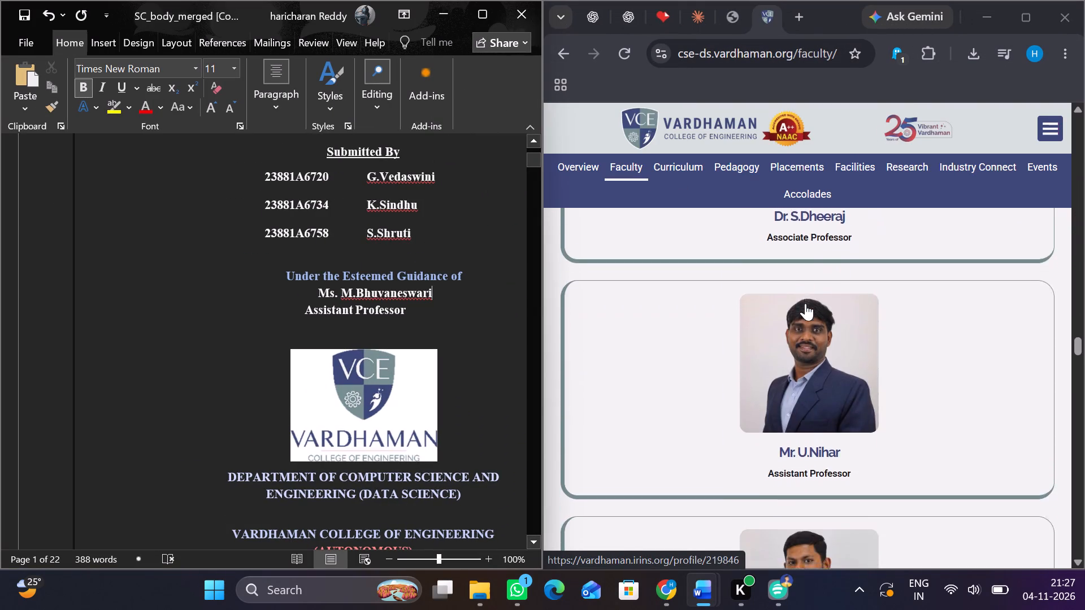
scroll(805, 303, "down", 3)
scroll(805, 303, "up", 1)
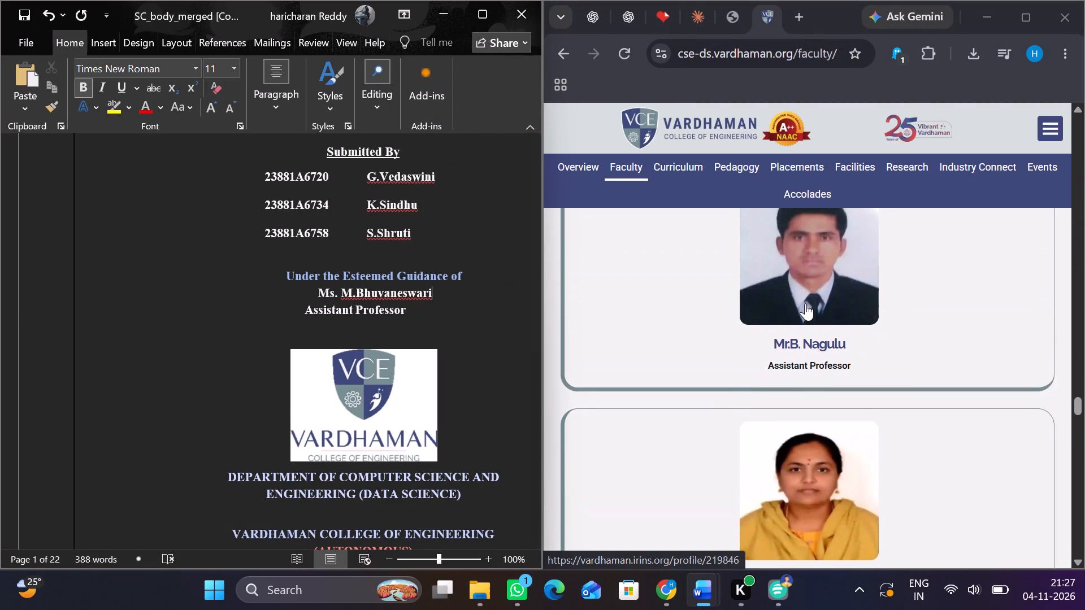
scroll(805, 303, "up", 7)
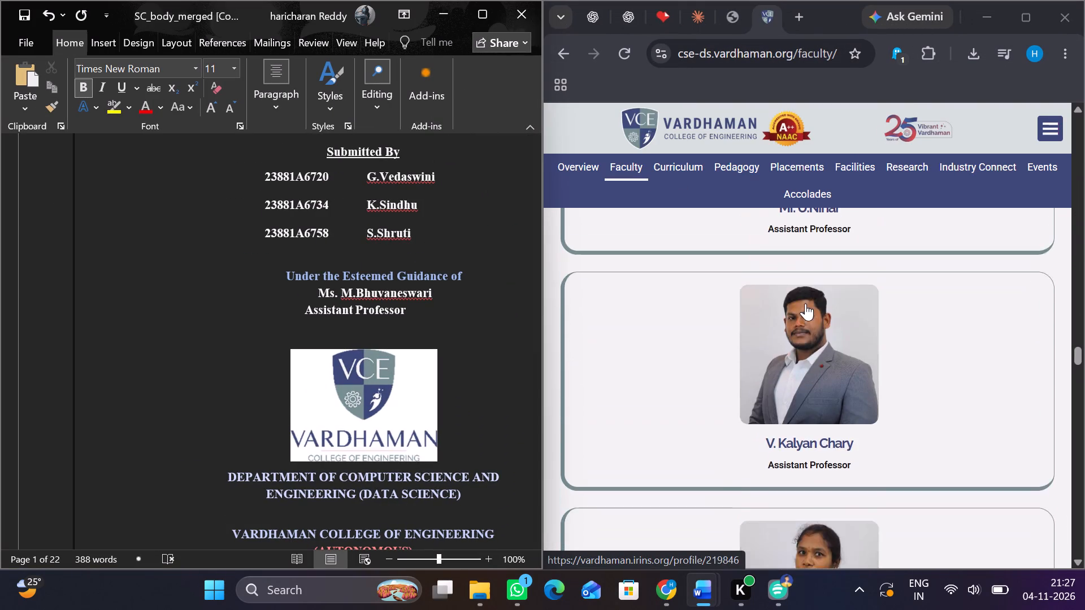
scroll(805, 303, "up", 3)
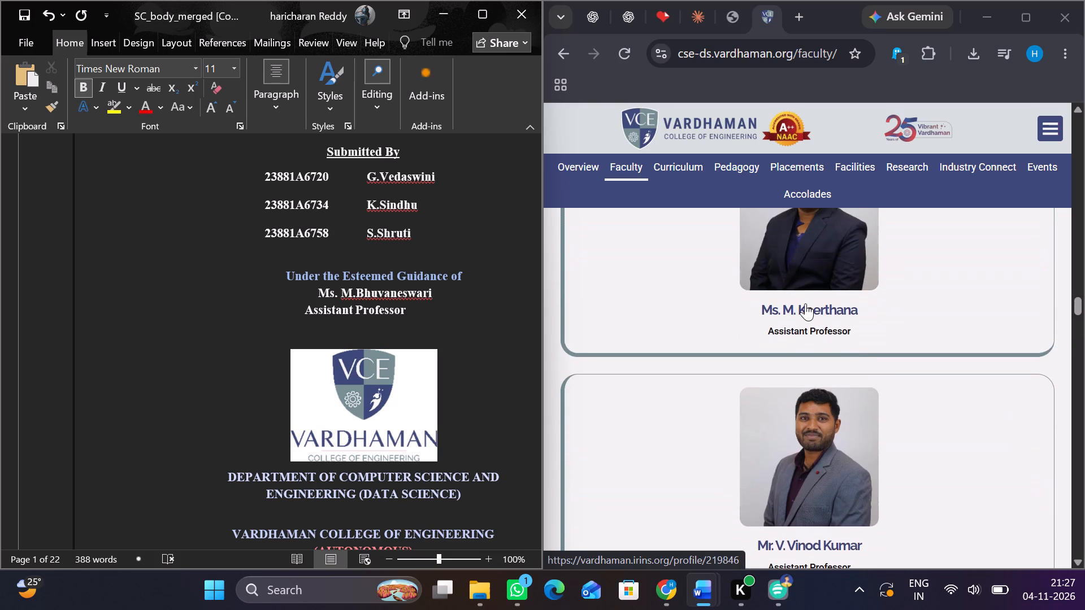
scroll(805, 303, "up", 5)
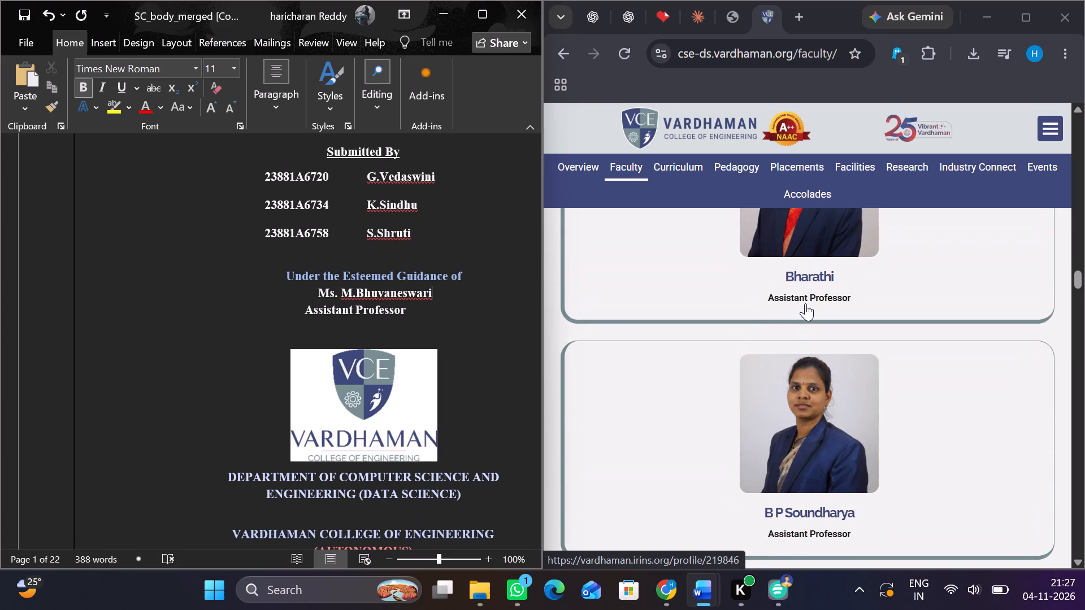
scroll(805, 303, "up", 3)
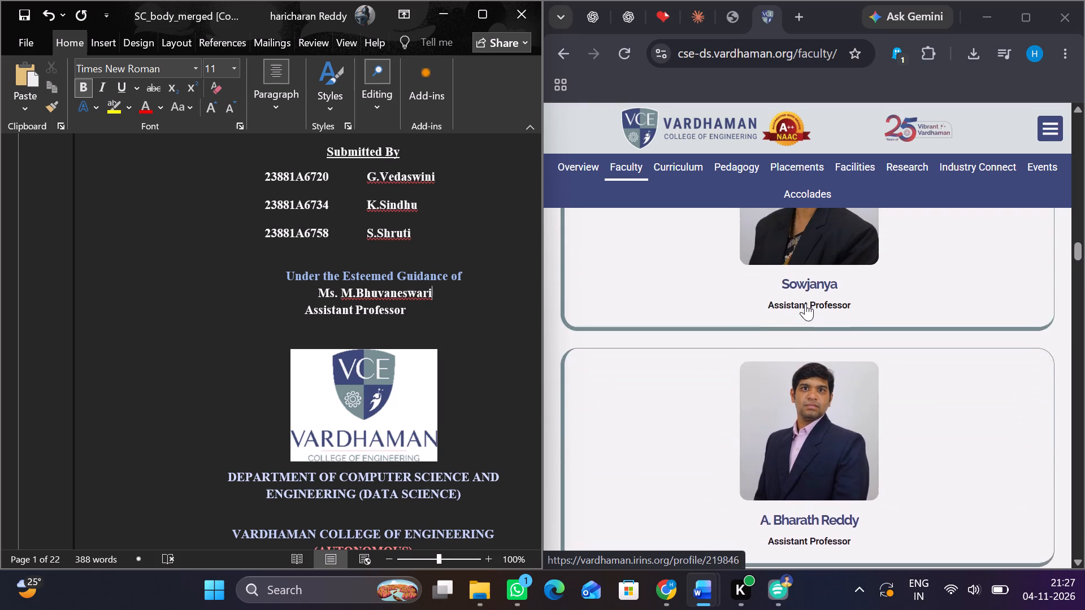
scroll(805, 303, "up", 4)
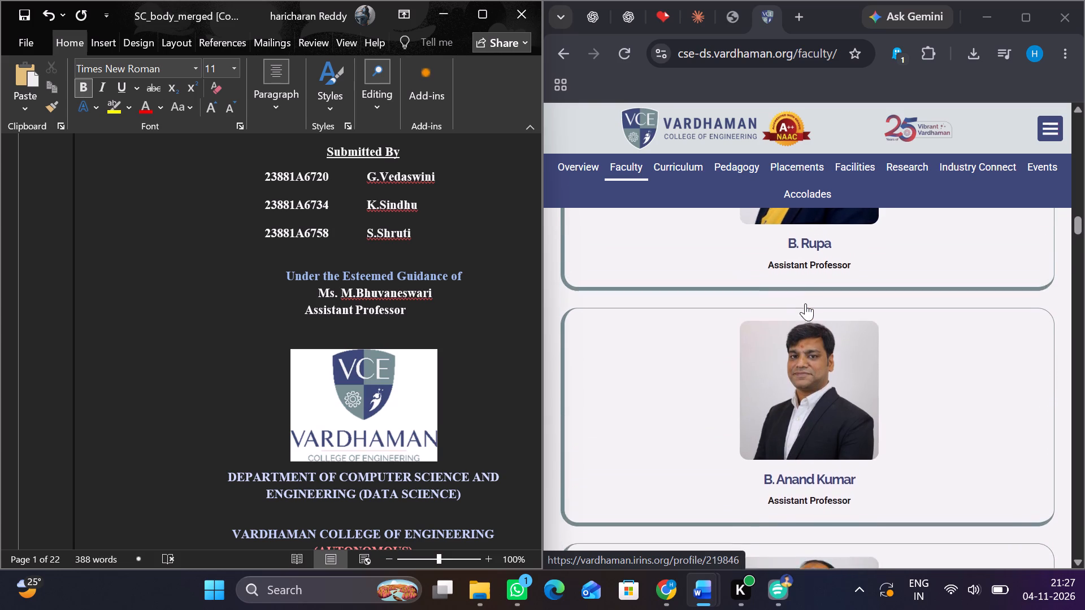
scroll(805, 303, "up", 2)
scroll(805, 303, "down", 5)
scroll(805, 303, "up", 7)
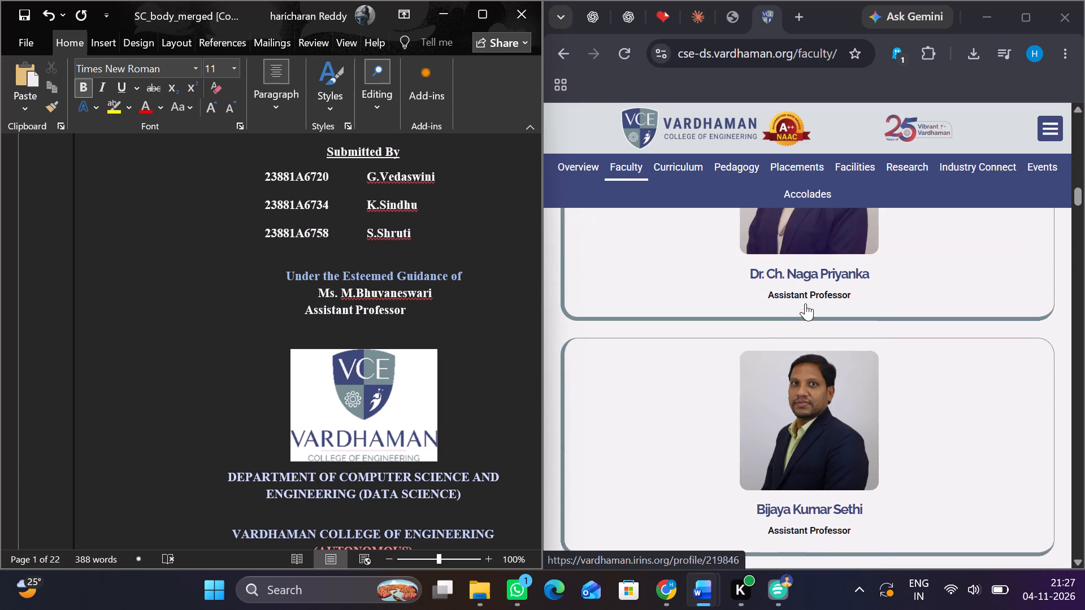
scroll(805, 303, "up", 3)
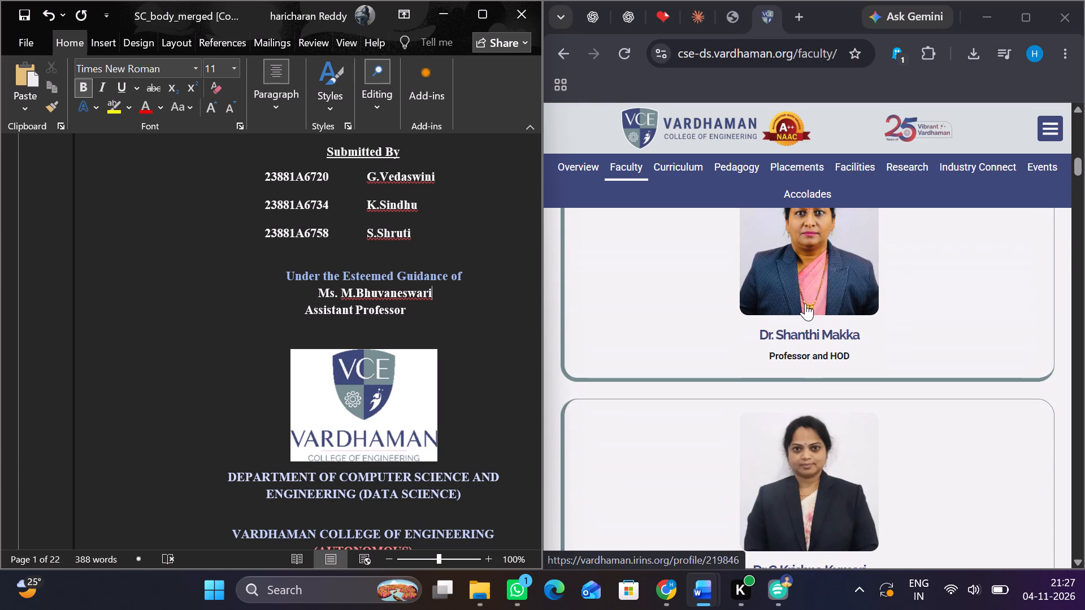
scroll(805, 303, "up", 1)
scroll(805, 303, "down", 4)
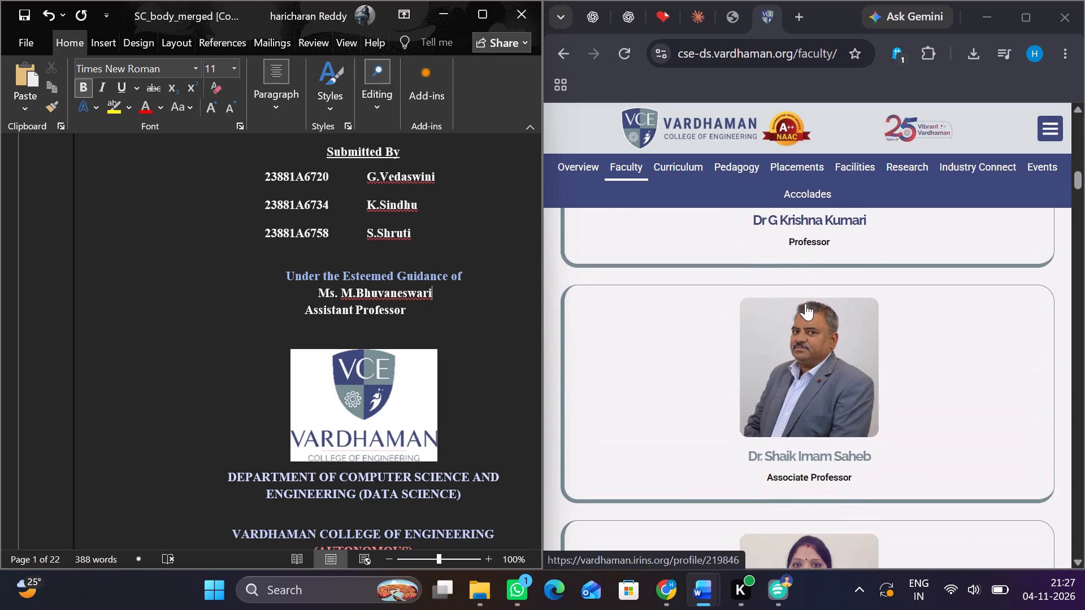
scroll(805, 303, "down", 5)
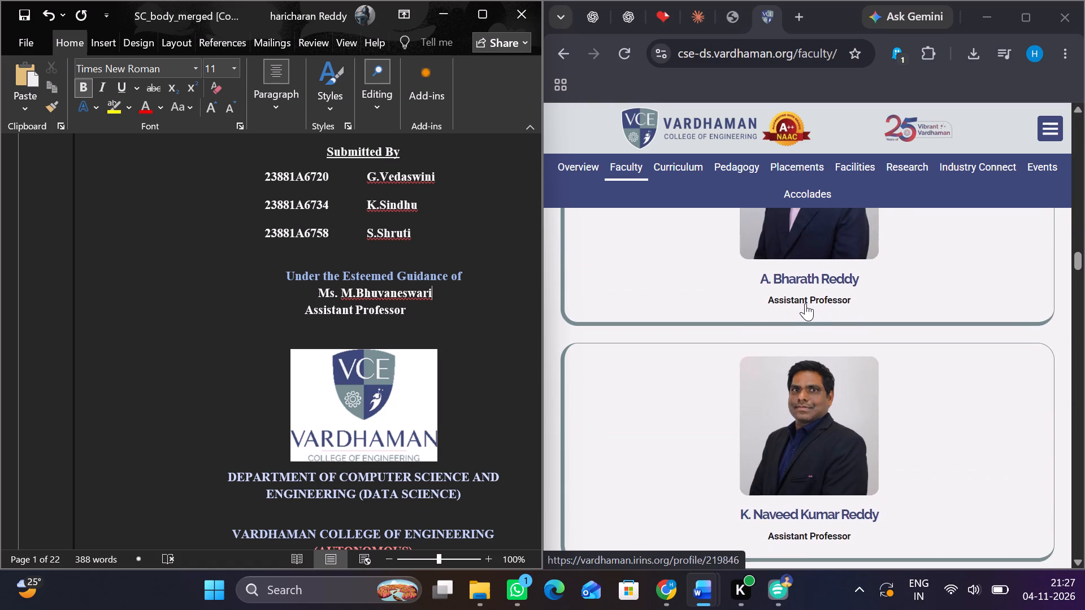
scroll(805, 303, "down", 8)
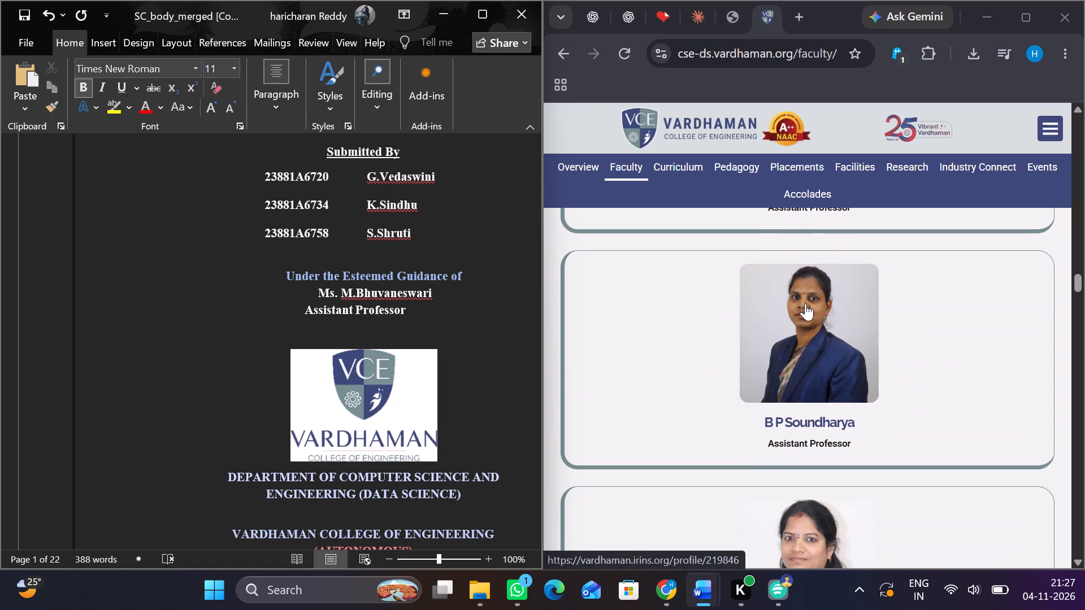
scroll(805, 303, "down", 8)
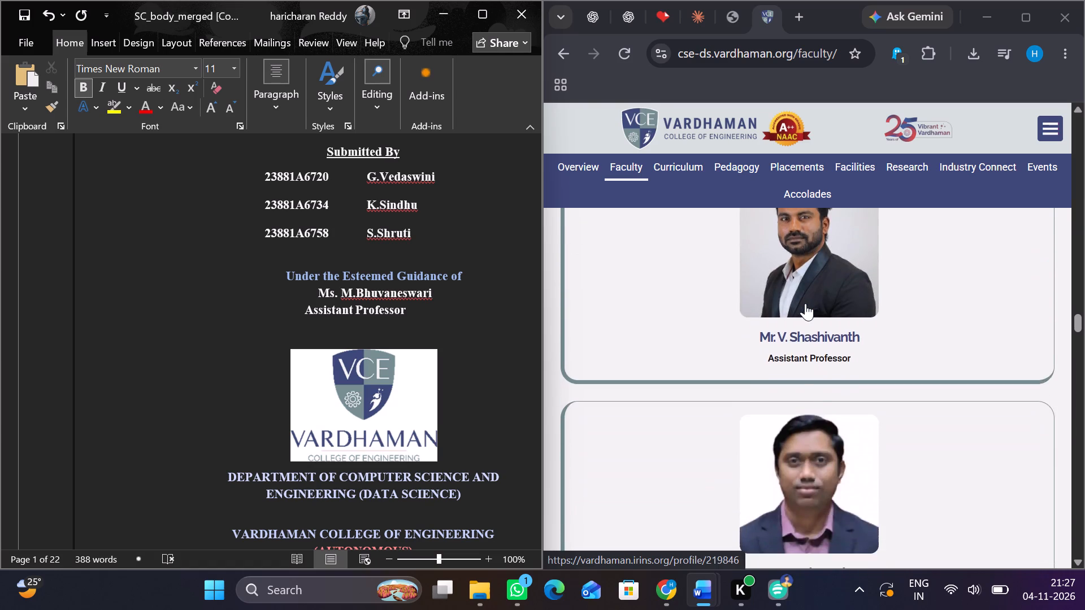
scroll(805, 303, "down", 5)
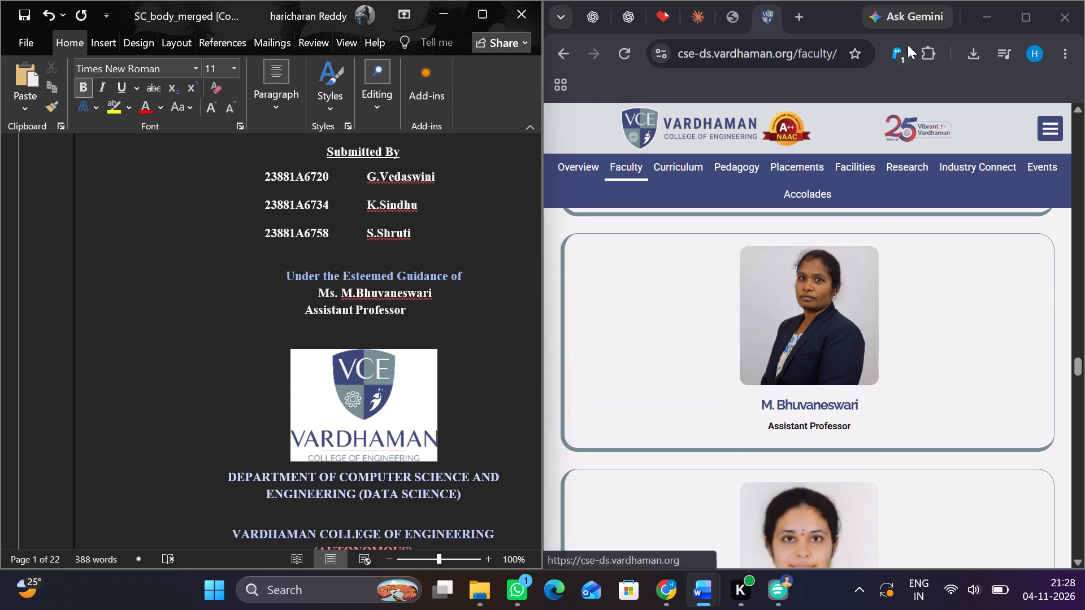
left_click(1069, 10)
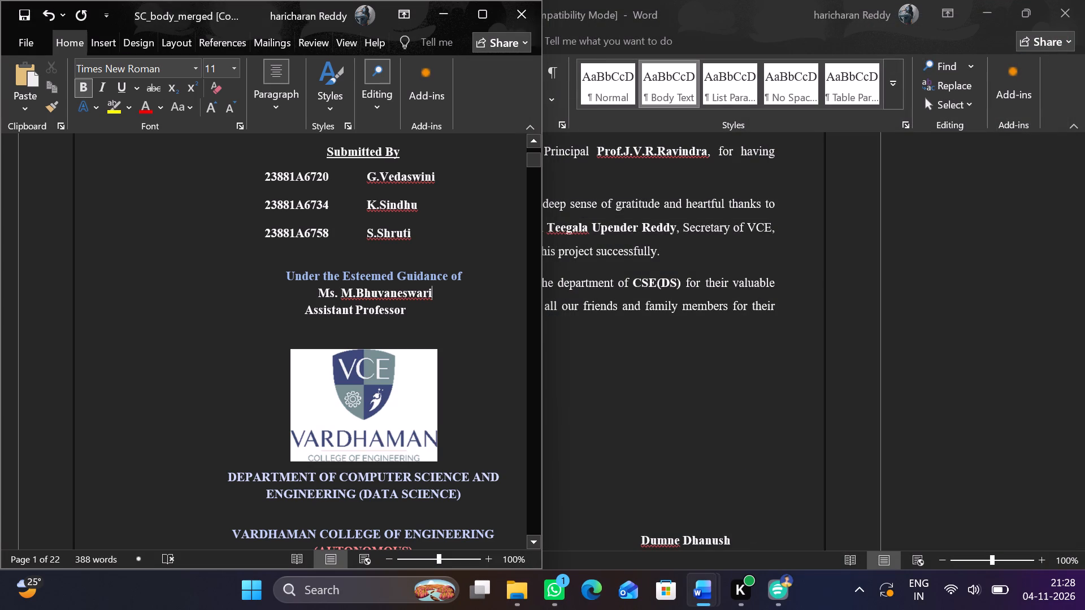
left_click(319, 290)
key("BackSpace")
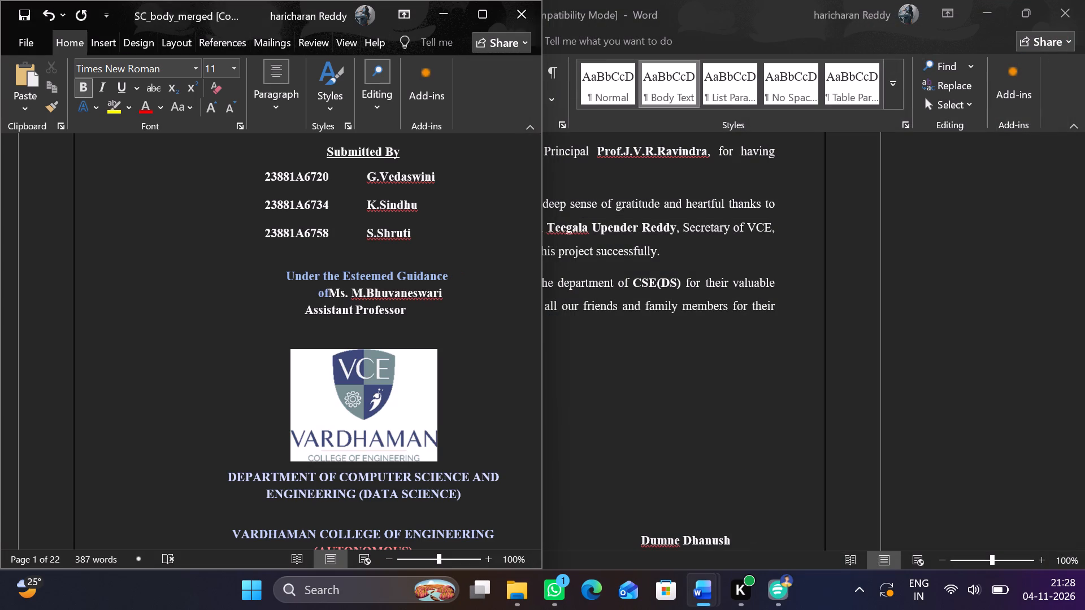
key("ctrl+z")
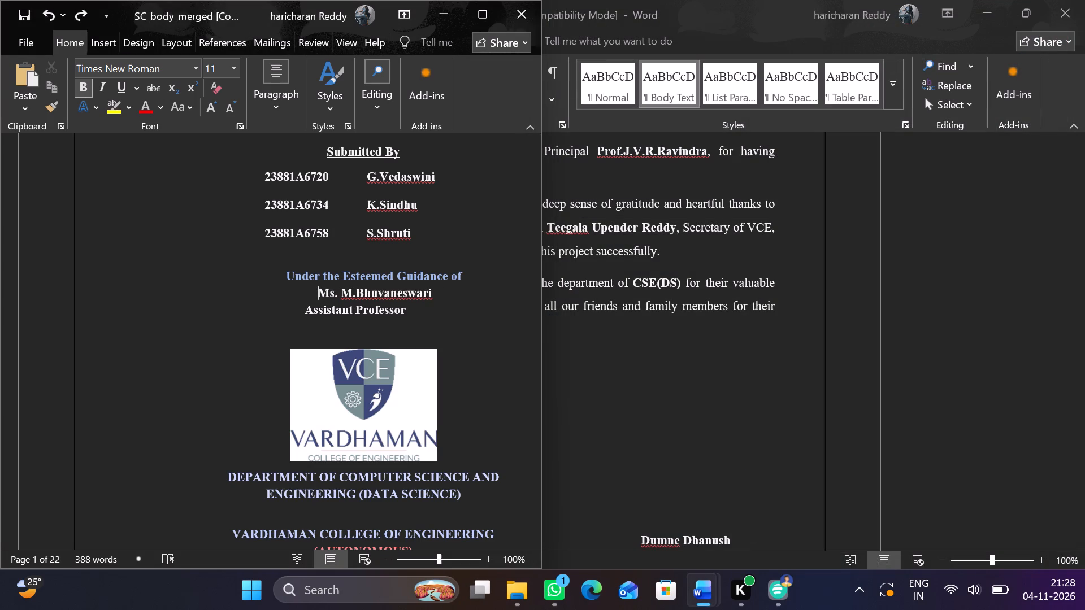
Add four spaces before "Assistant Professor" on the title page to line it up under the guide's name.
left_click(307, 306)
key("space")
key("space")
key("space")
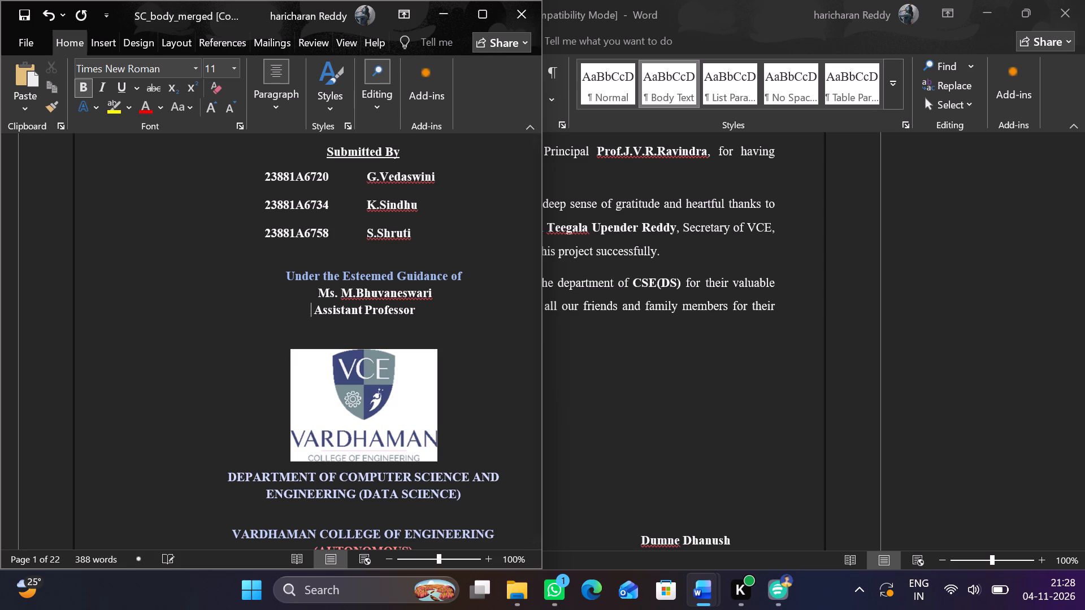
key("Up")
key("Down")
key("space")
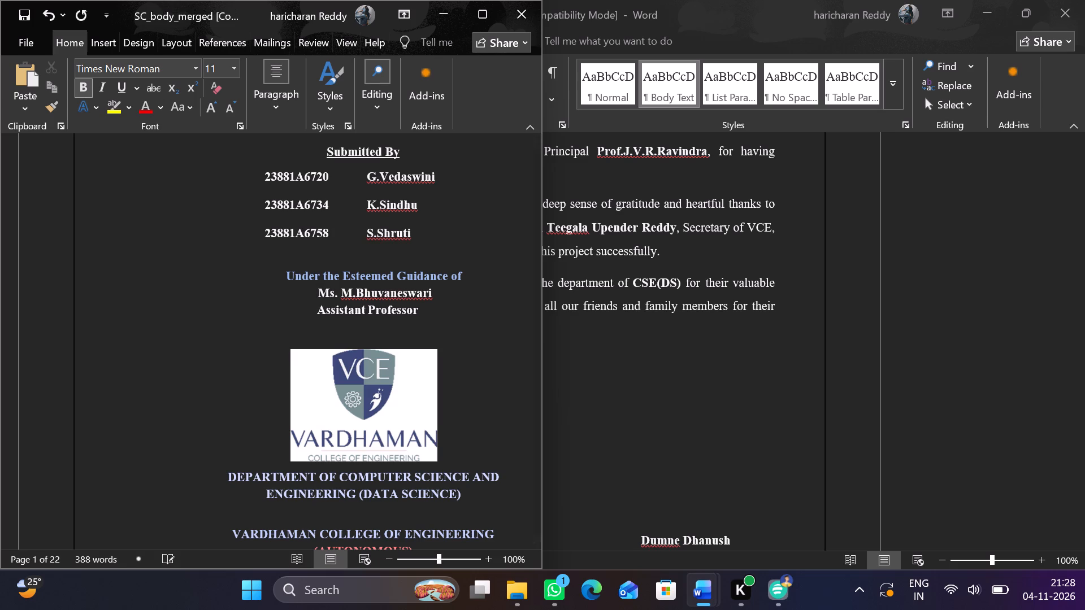
key("Up")
key("Down")
Correct the instructor's name on the Certificate page by replacing its final "a" with "eswari".
scroll(307, 306, "down", 1)
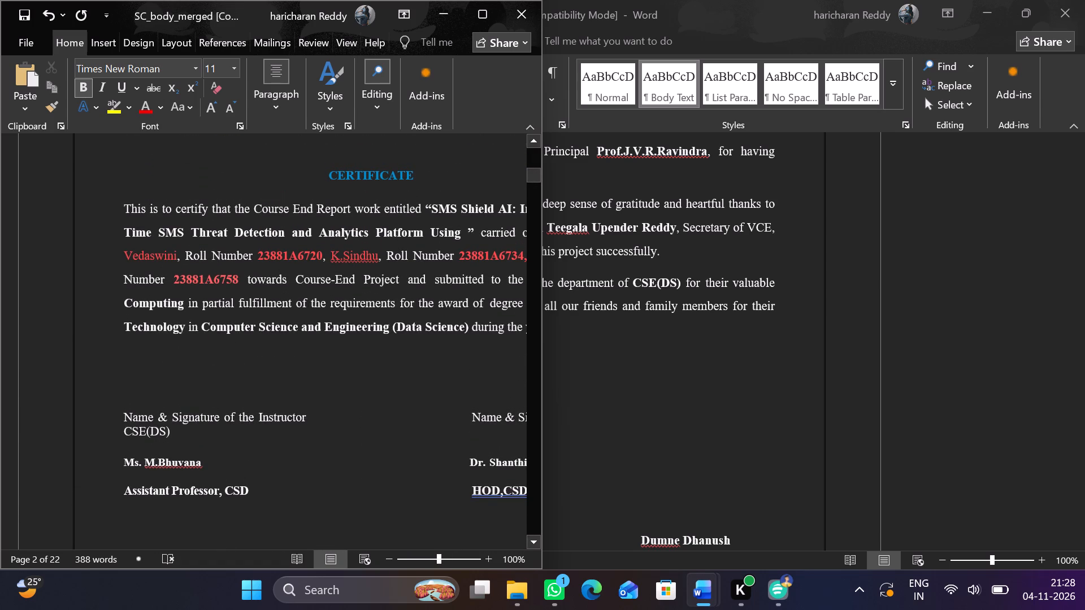
left_click(208, 461)
key("BackSpace")
key("BackSpace")
key("BackSpace")
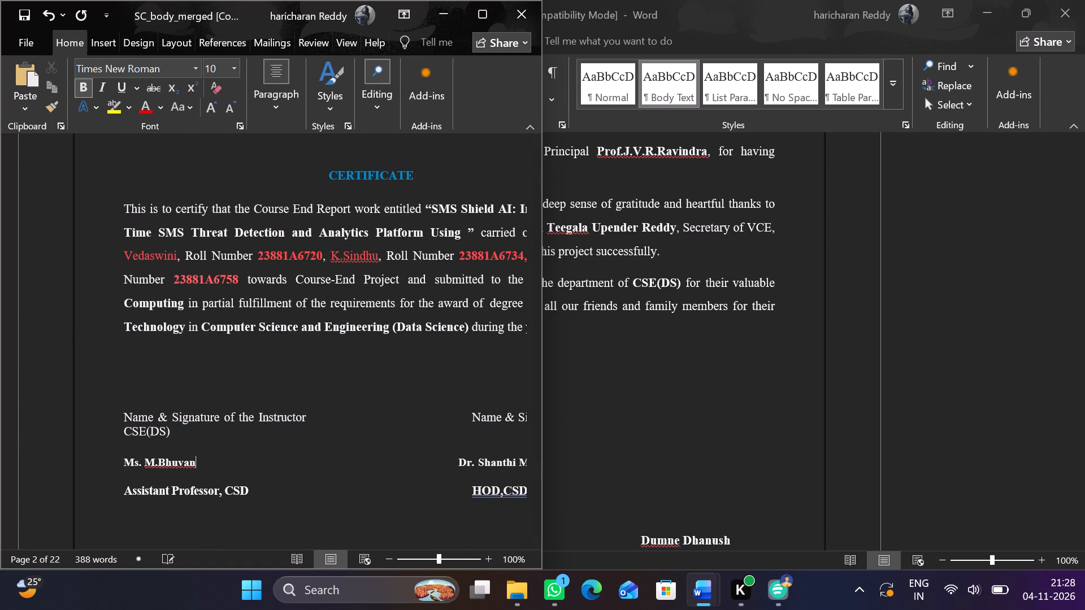
type("es")
type("wari")
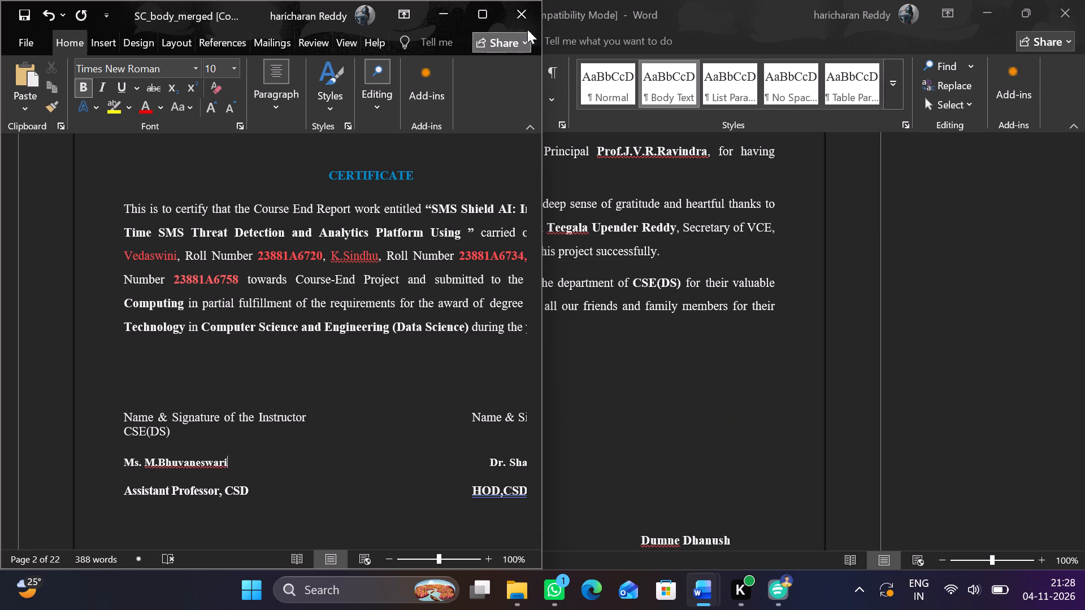
Maximize the report window and correct the guide's name in the Acknowledgement by replacing its final "a" with "eswari".
left_click(485, 15)
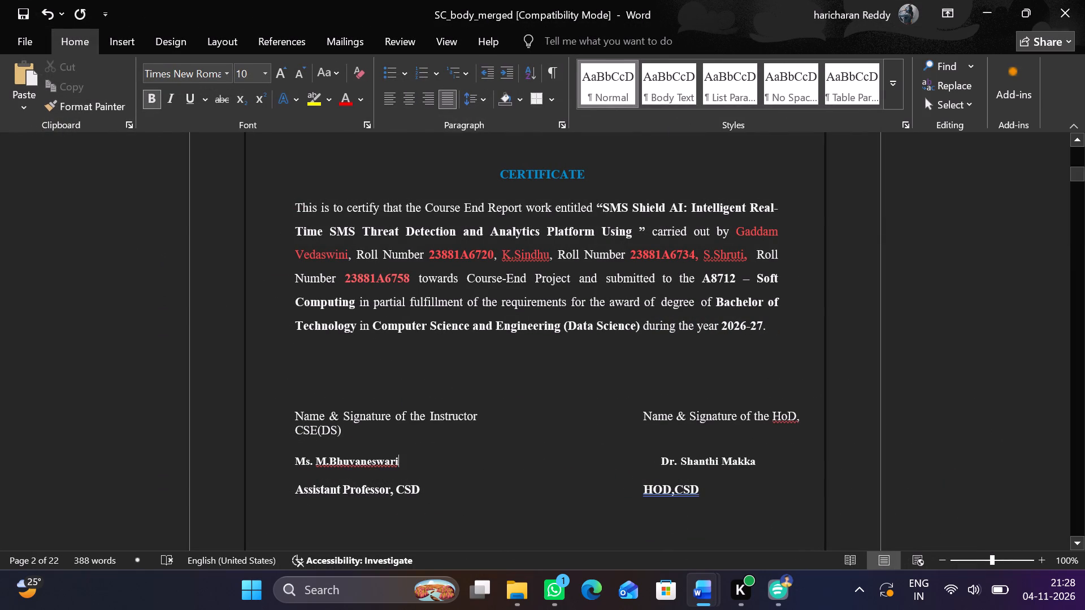
scroll(643, 440, "up", 1)
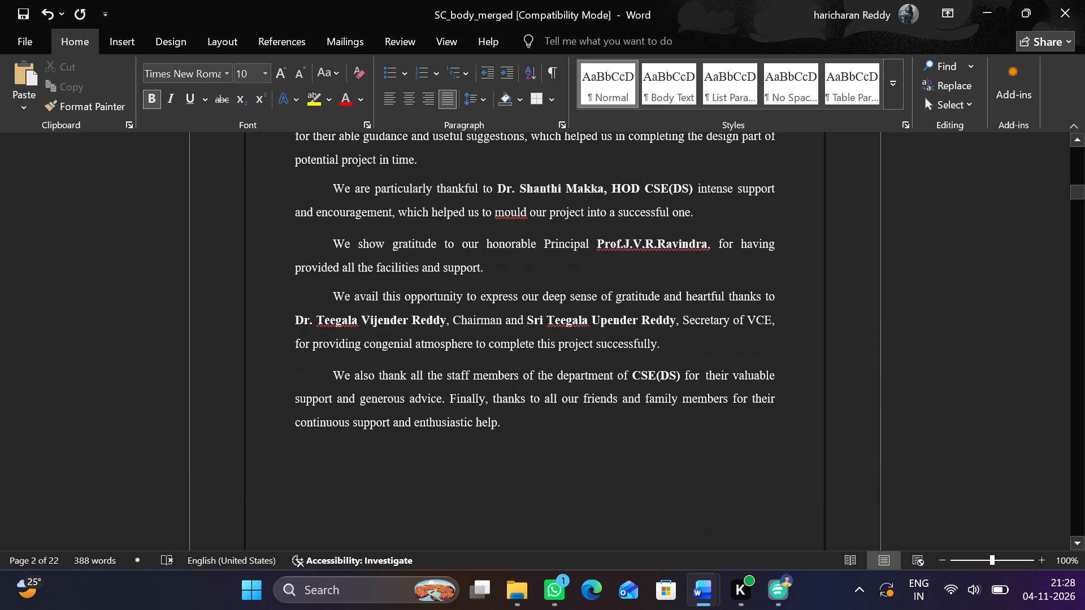
scroll(643, 440, "up", 1)
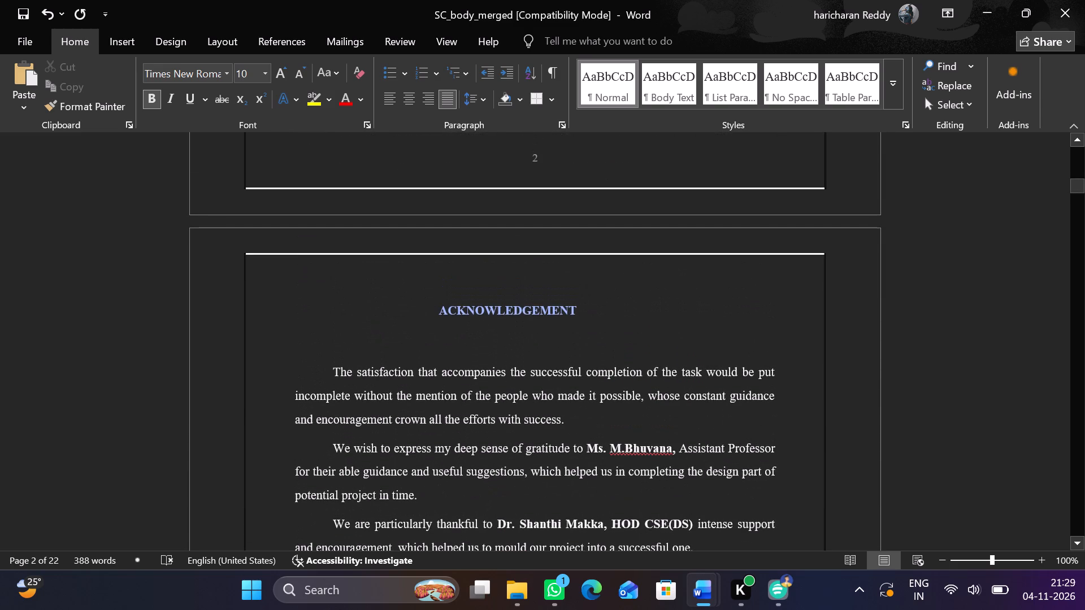
left_click(673, 448)
key("BackSpace")
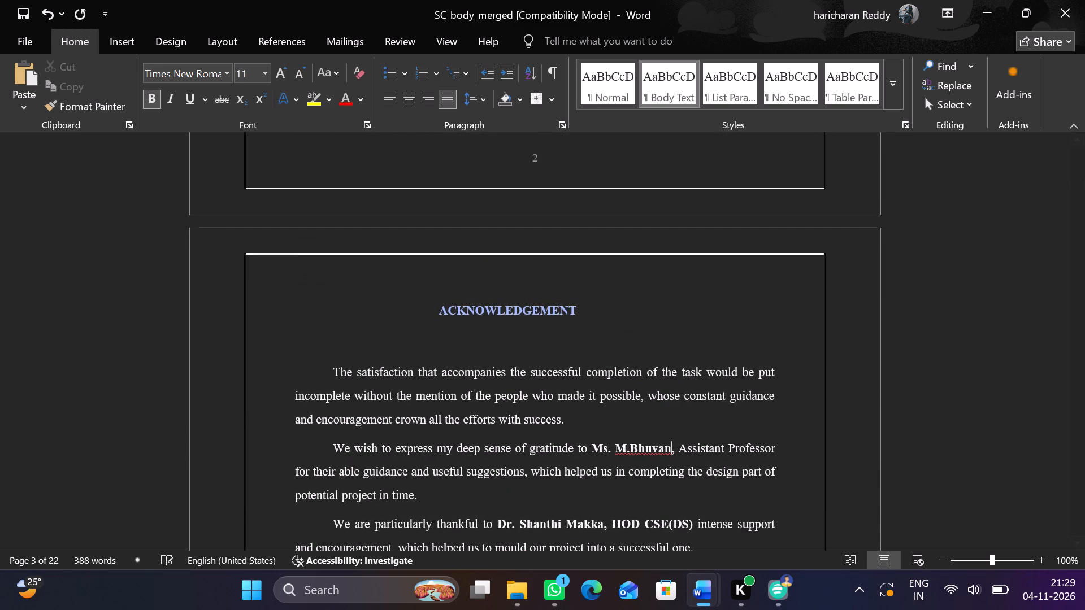
type("eswari")
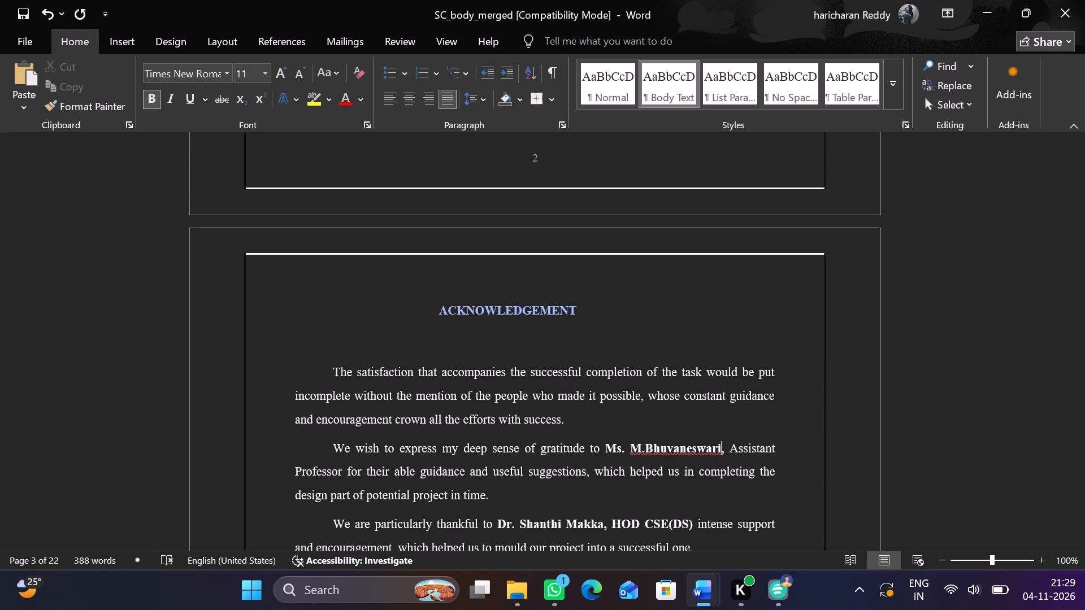
Add "CSE(DS)" after "HoD," in the Certificate's signature caption and trim the gap before the caption to keep it on one line.
scroll(673, 448, "up", 1)
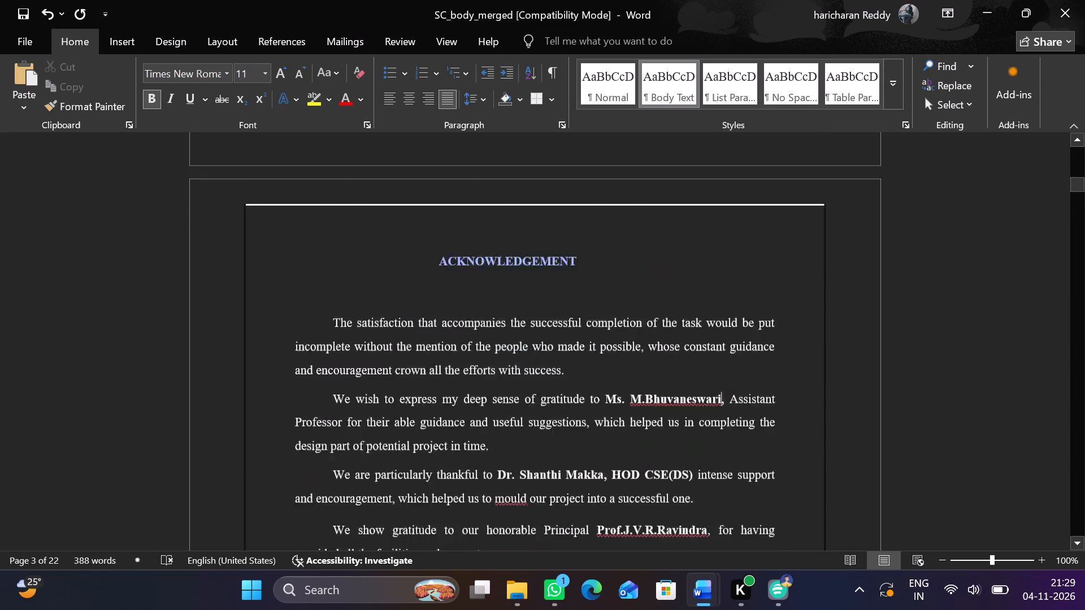
scroll(673, 448, "up", 1)
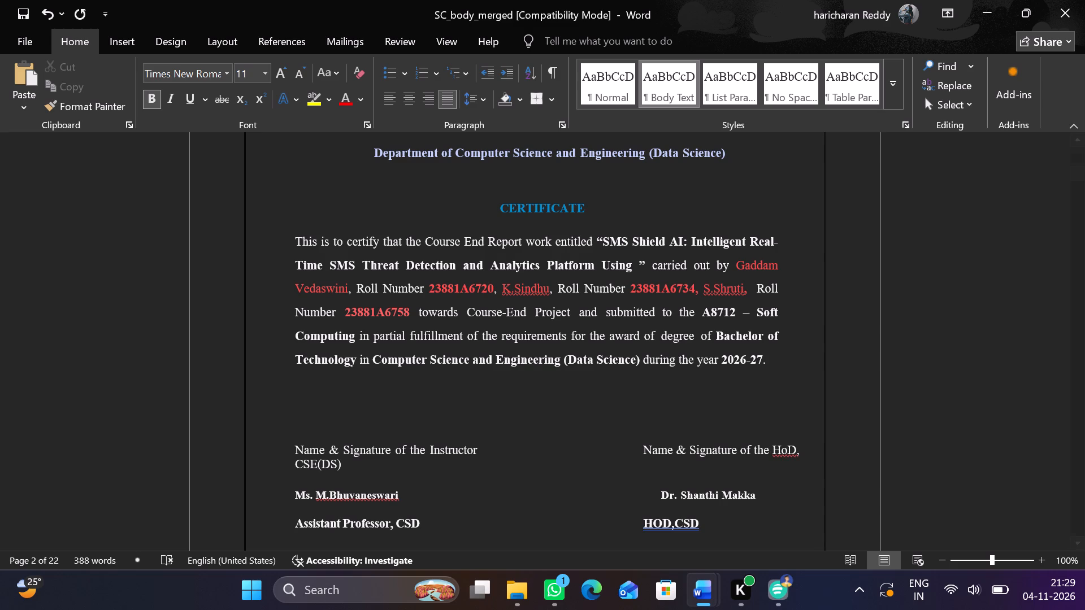
left_click(800, 453)
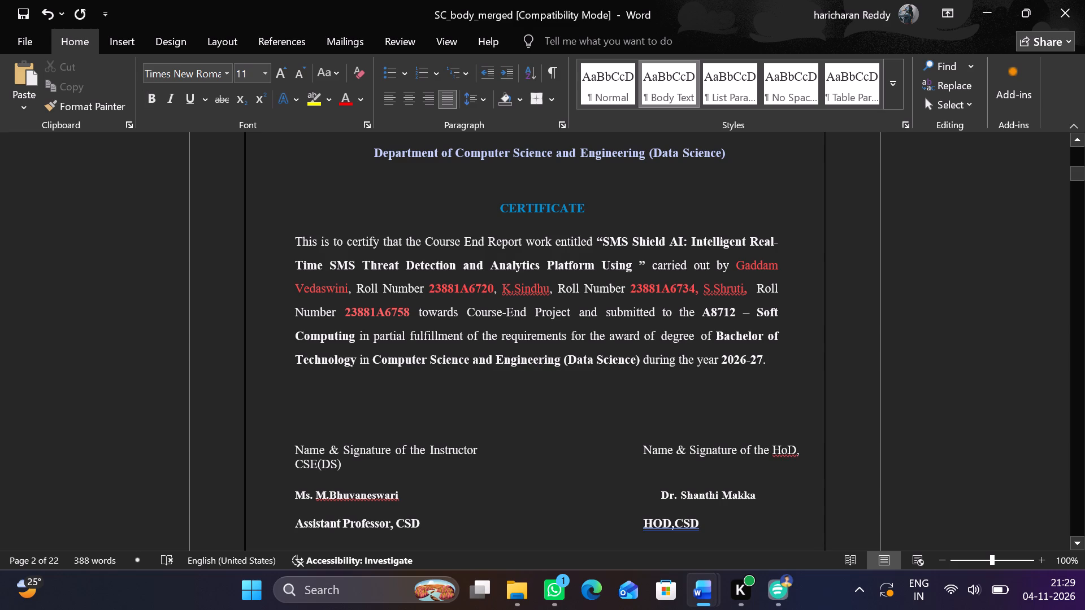
type("CS")
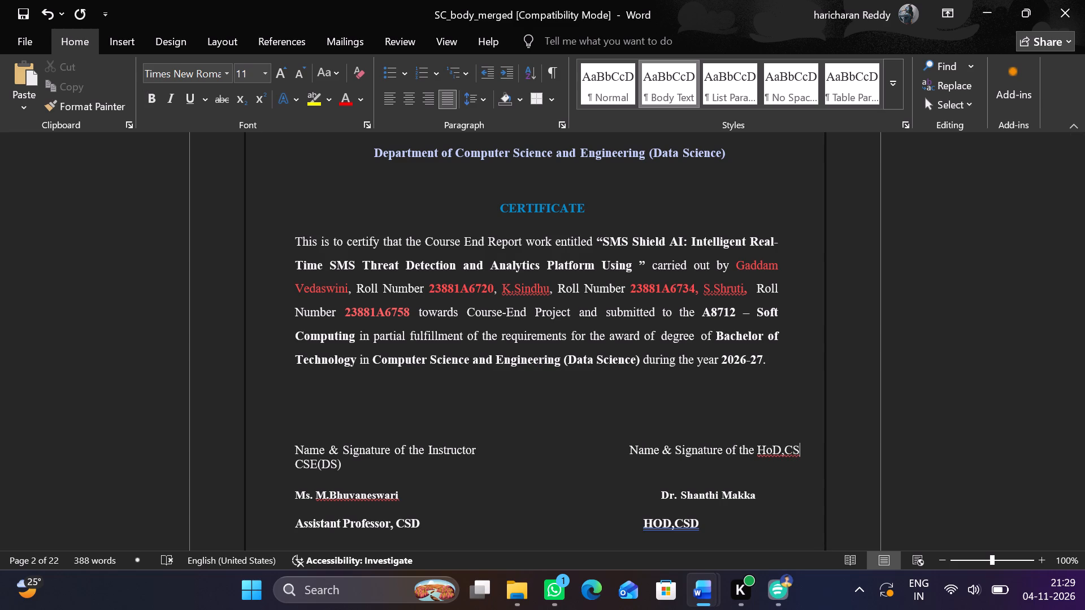
key("e")
type("(DS")
key("shift+parenright")
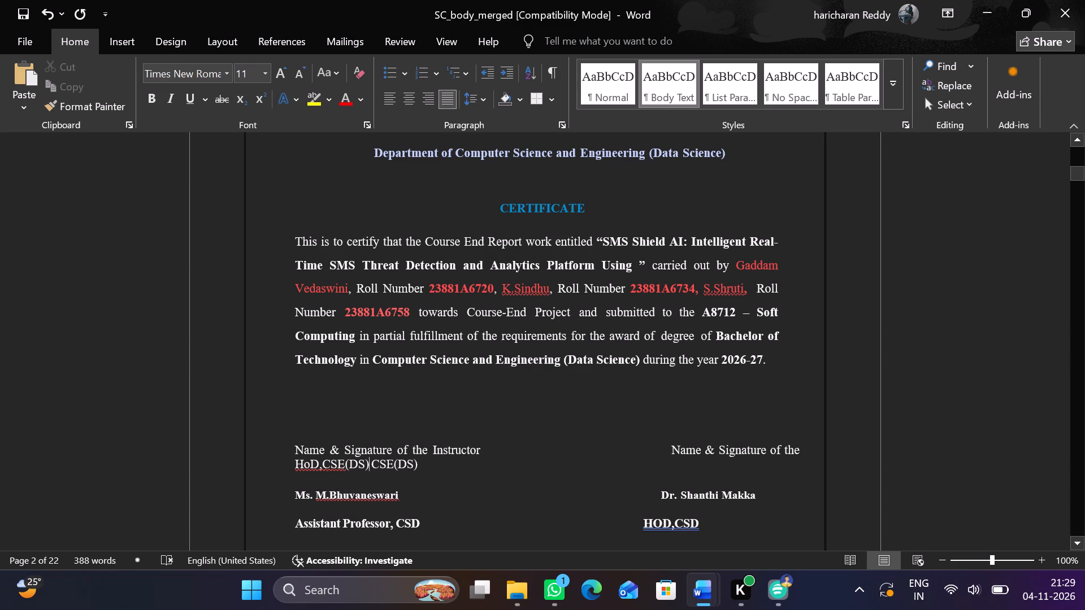
left_click(295, 463)
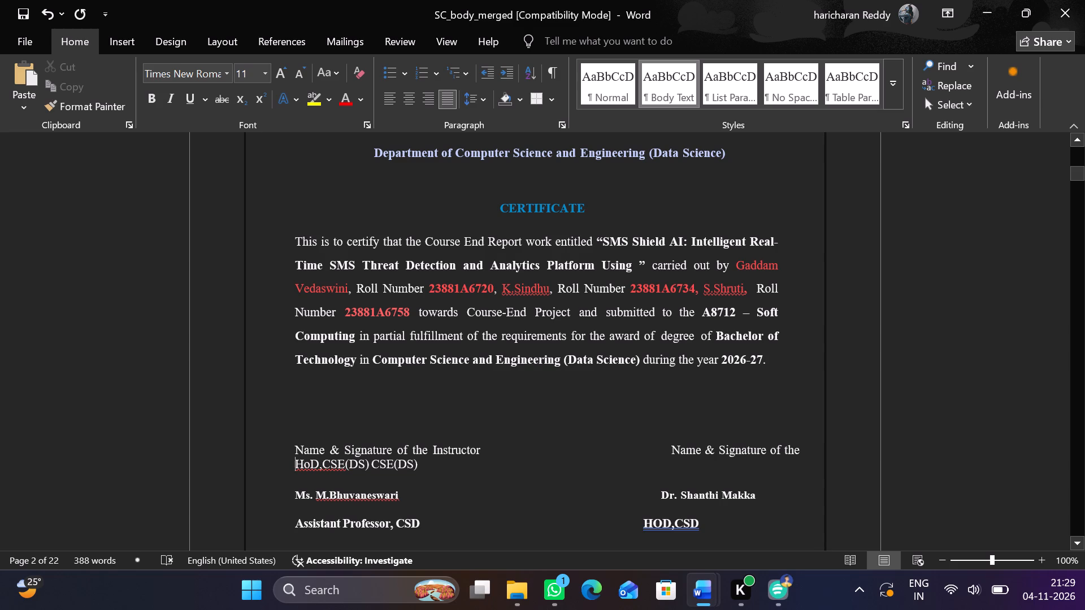
left_click(671, 446)
key("BackSpace")
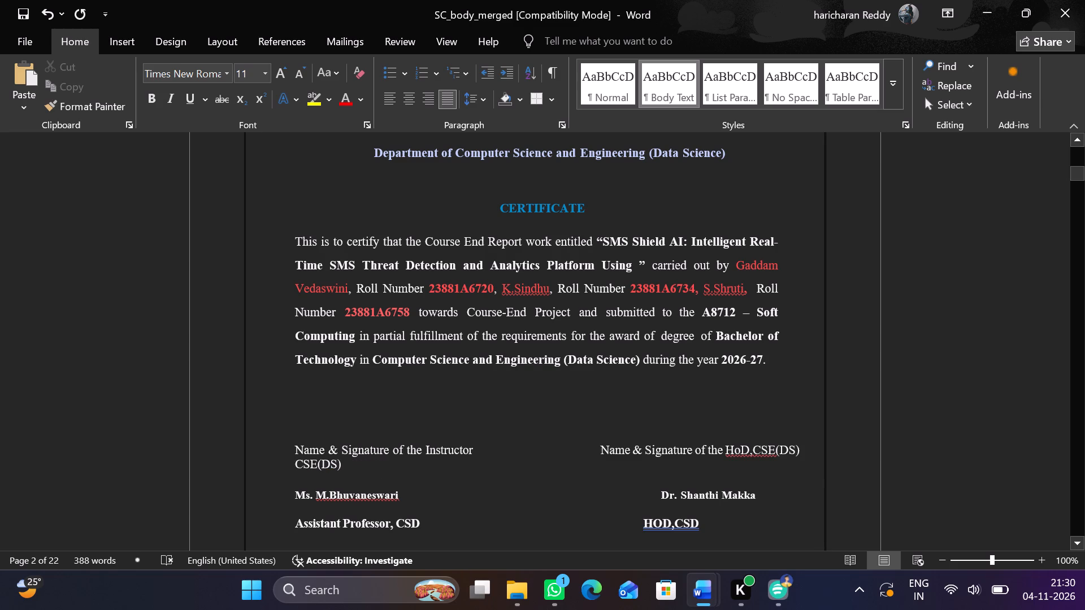
Delete the "CSE(DS)" text beneath "Name & Signature of the Instructor" on the Certificate page.
left_click(370, 464)
key("BackSpace")
key("BackSpace")
key("BackSpace")
key("BackSpace")
key("BackSpace")
key("BackSpace")
key("BackSpace")
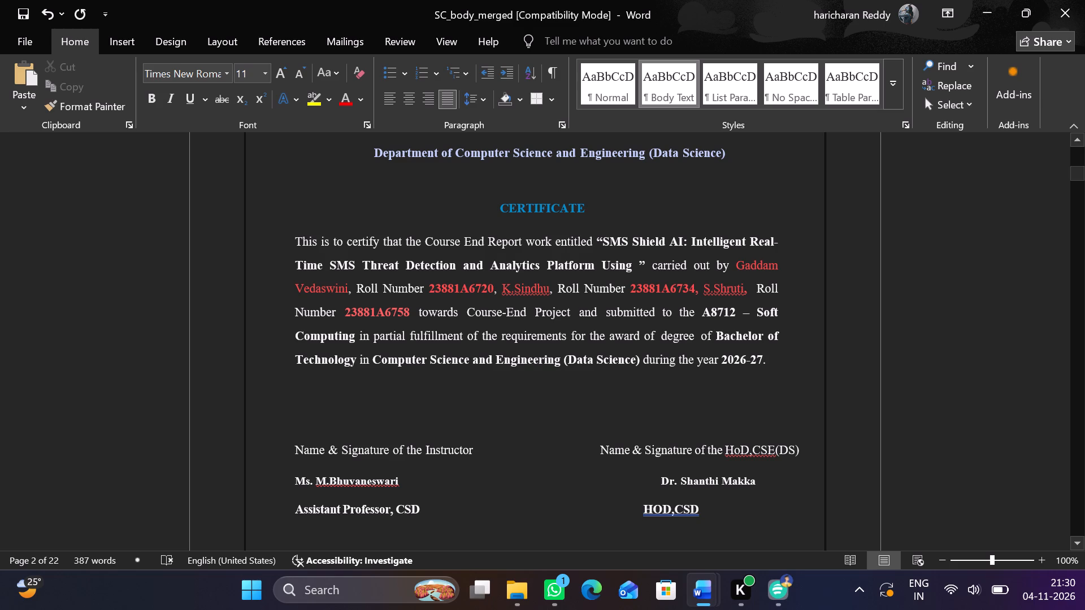
Change the department after "Assistant Professor," in the Certificate's signature block to "CSE(DS)".
left_click(426, 506)
key("BackSpace")
key("BackSpace")
key("BackSpace")
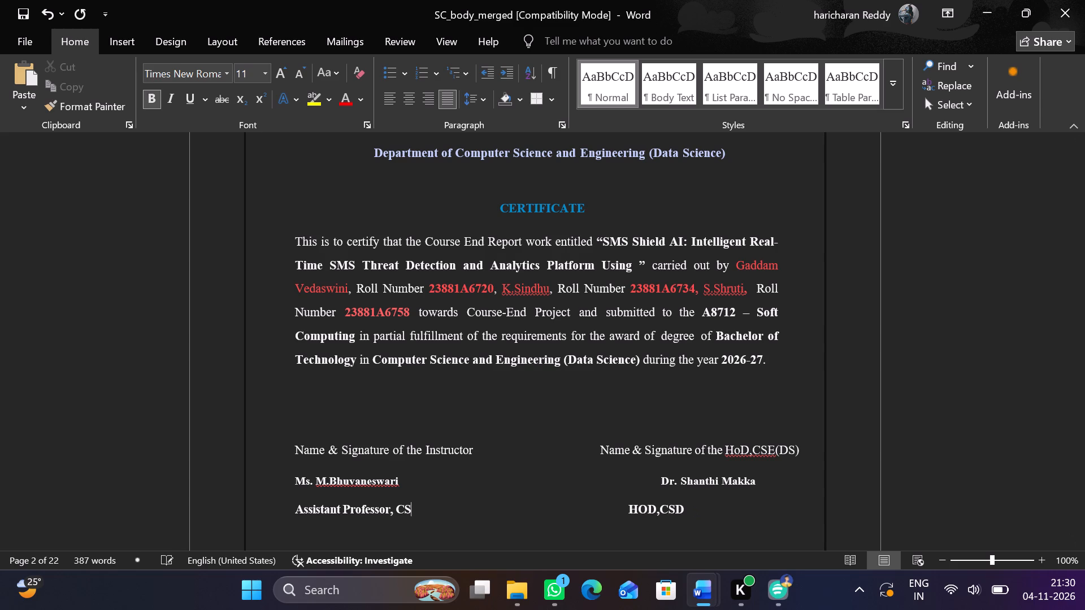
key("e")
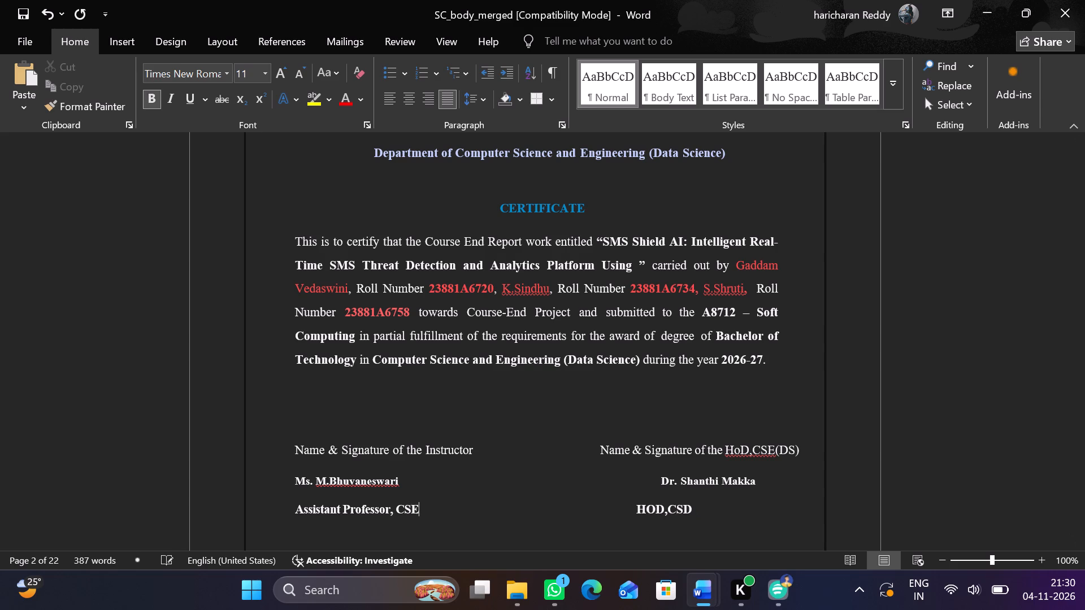
key("shift+parenleft")
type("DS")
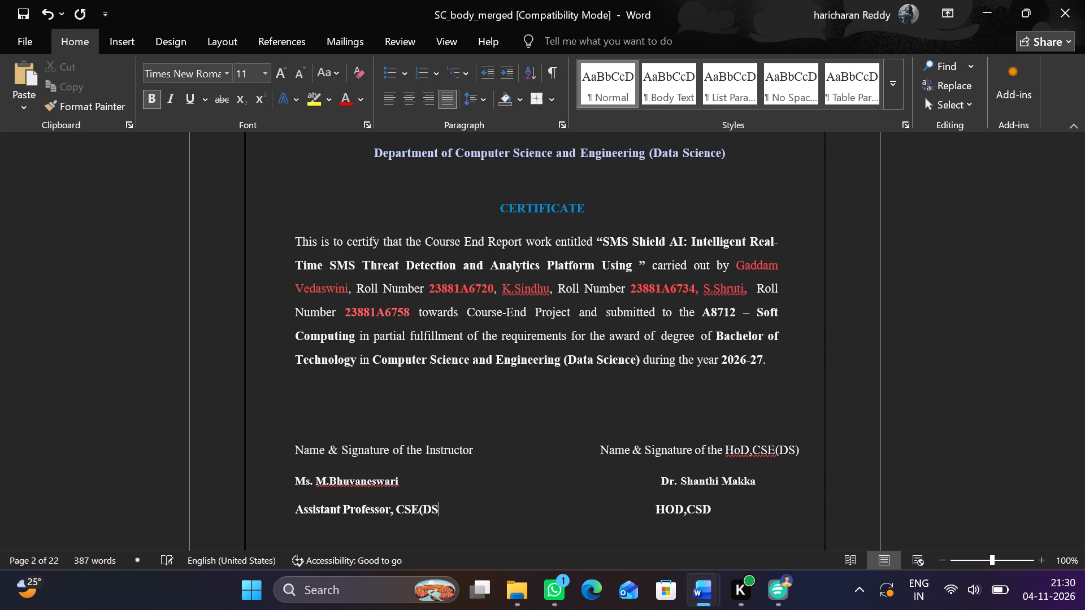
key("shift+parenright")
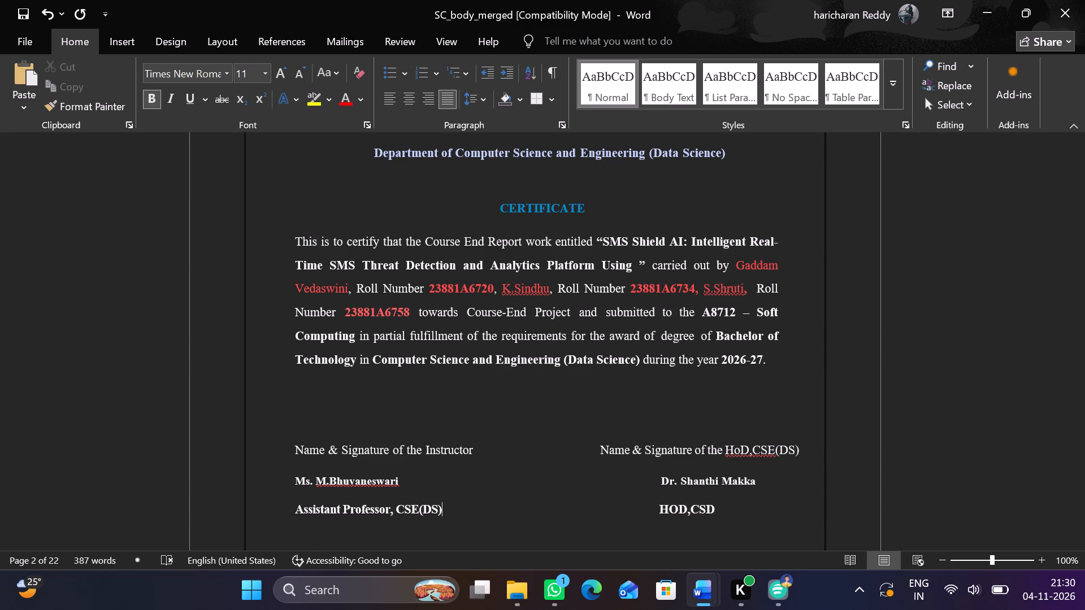
Change the department after "HOD," in the Certificate's signature block to "CSE(DS)".
left_click(717, 508)
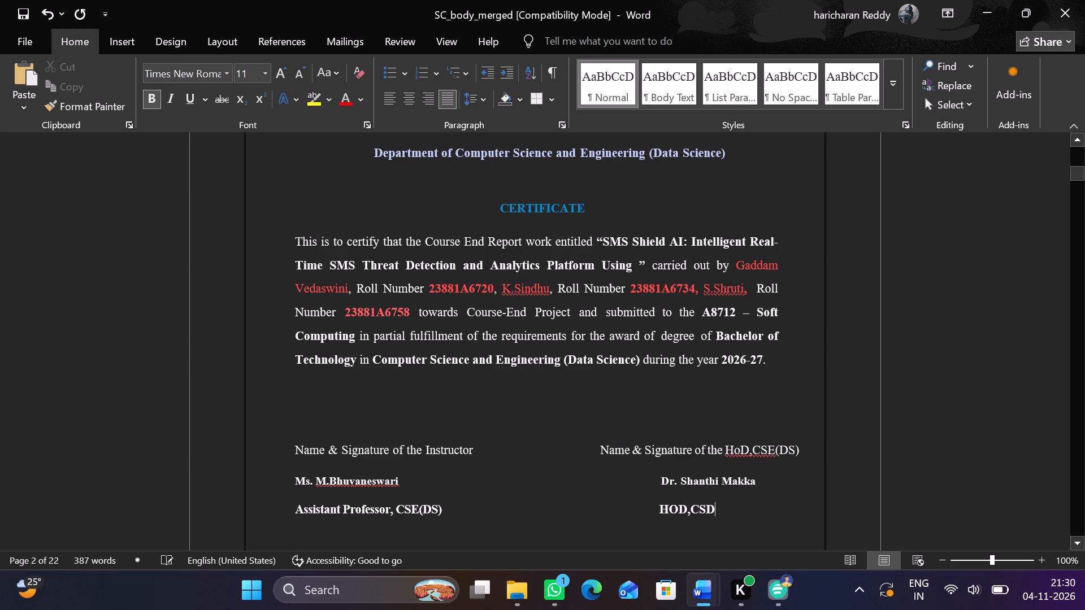
key("BackSpace")
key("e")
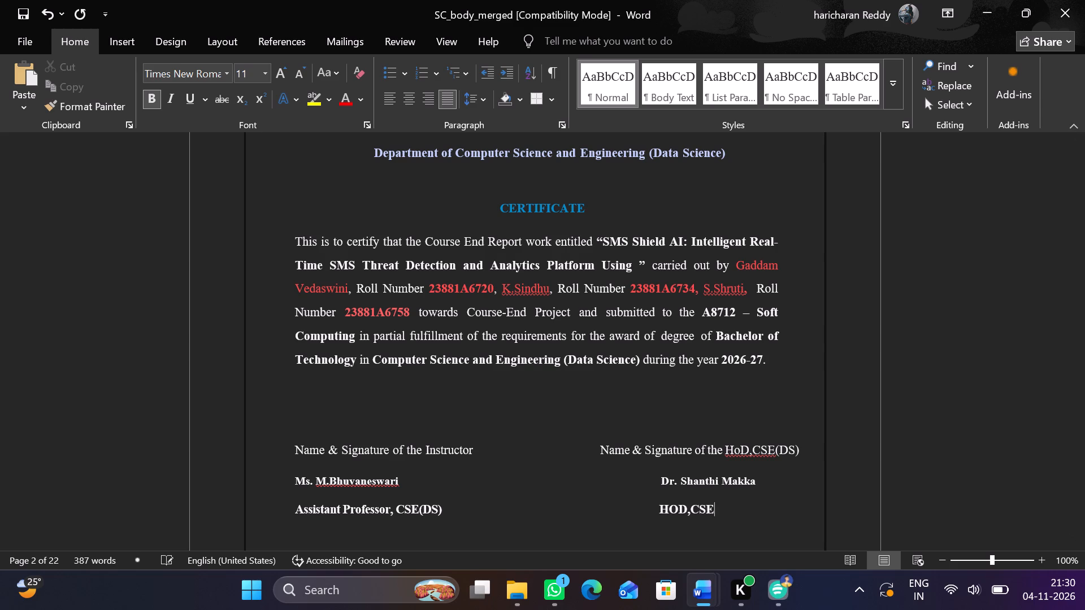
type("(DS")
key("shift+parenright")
Remove the extra spaces before the HoD's name so it lines up with the start of the "Name & Signature of the HoD" caption.
left_click(659, 479)
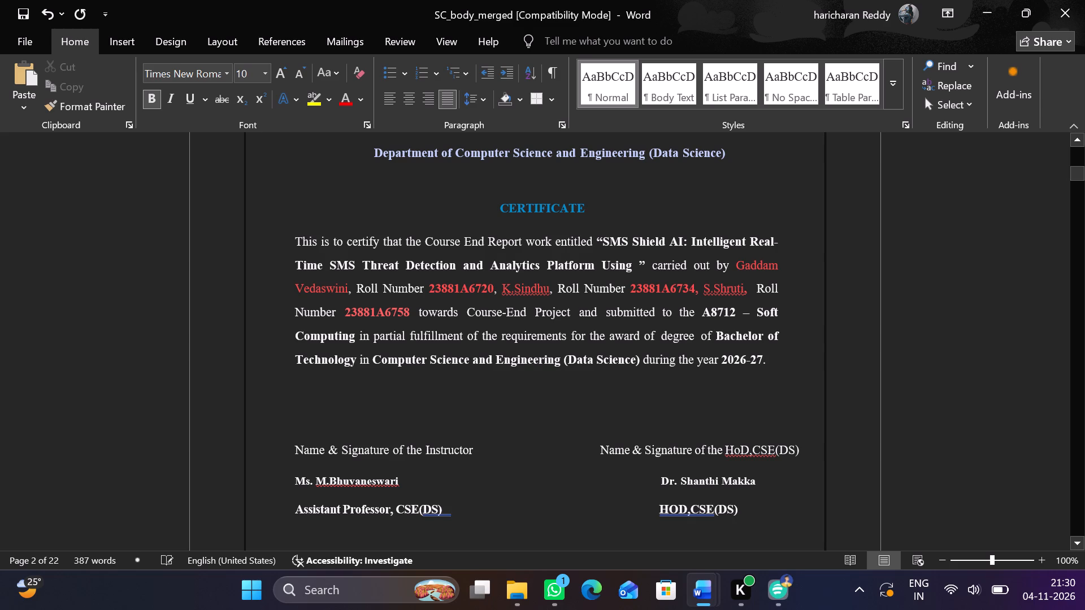
key("BackSpace")
key("BackSpace")
key("BackSpace")
key("BackSpace")
key("BackSpace")
key("BackSpace")
key("BackSpace")
key("BackSpace")
key("BackSpace")
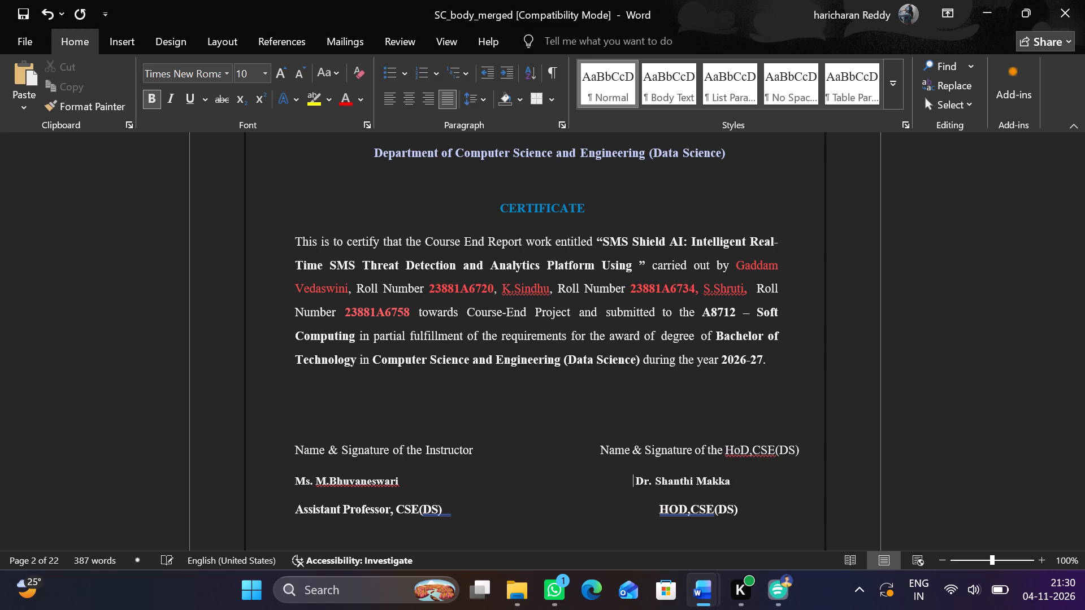
key("BackSpace")
key("BackSpace")
key("BackSpace")
key("BackSpace")
key("BackSpace")
key("BackSpace")
key("BackSpace")
key("BackSpace")
key("BackSpace")
key("BackSpace")
key("BackSpace")
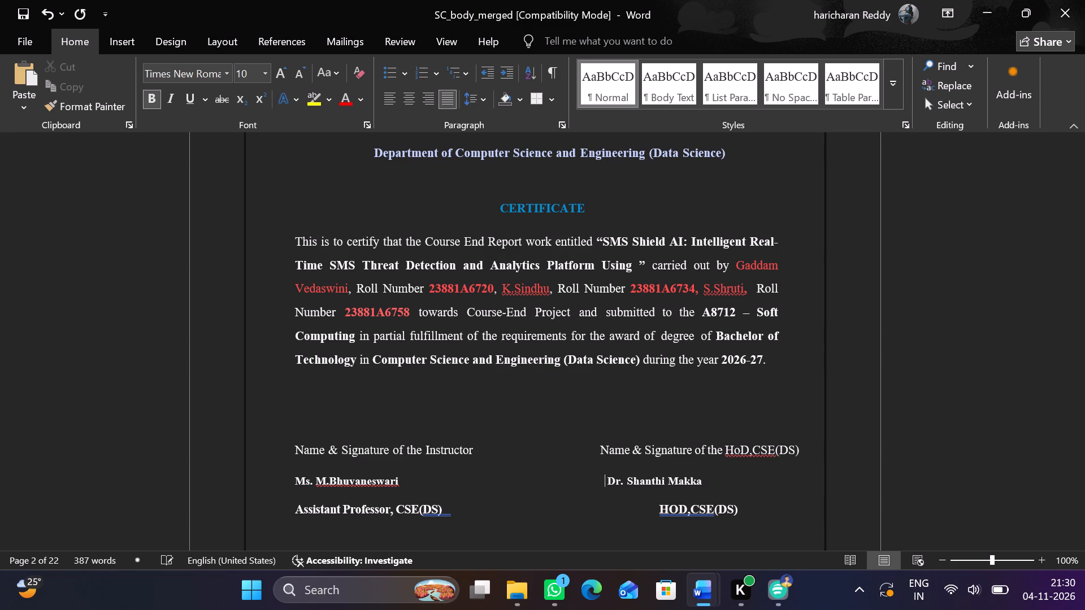
key("BackSpace")
key("Up")
key("Up")
key("Up")
key("Up")
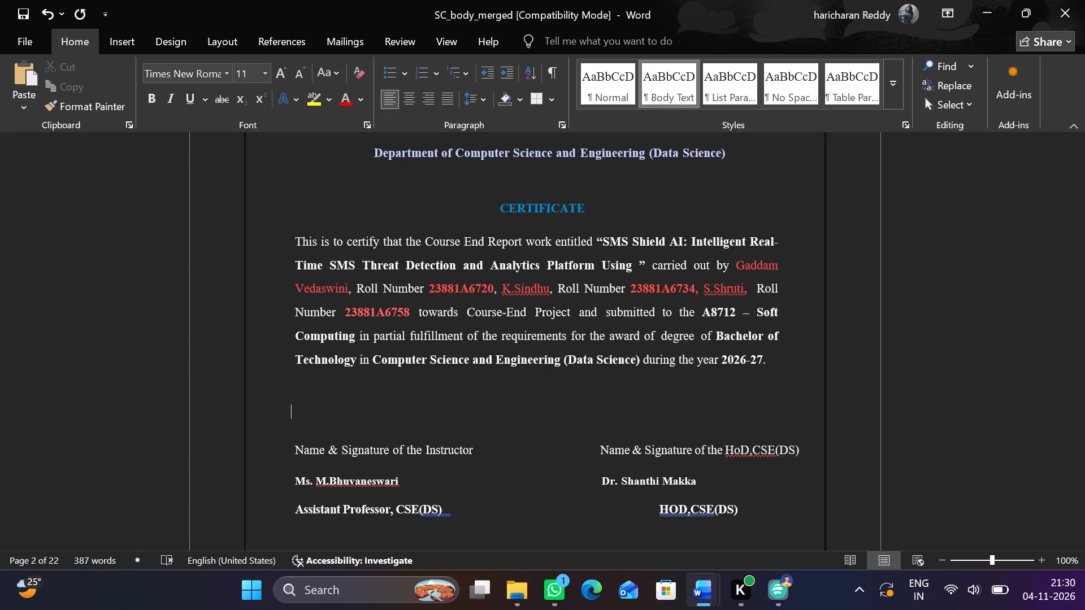
Remove the extra spaces before "HOD,CSE(DS)" so it lines up with the start of the HoD's name and signature caption.
left_click(662, 508)
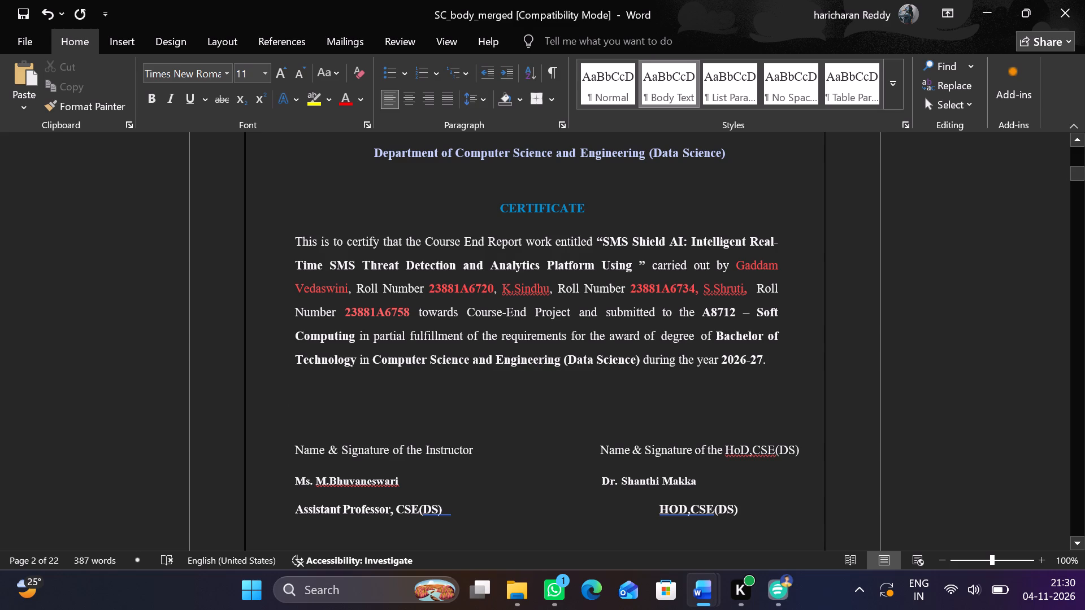
key("Left")
key("BackSpace")
key("BackSpace")
key("BackSpace")
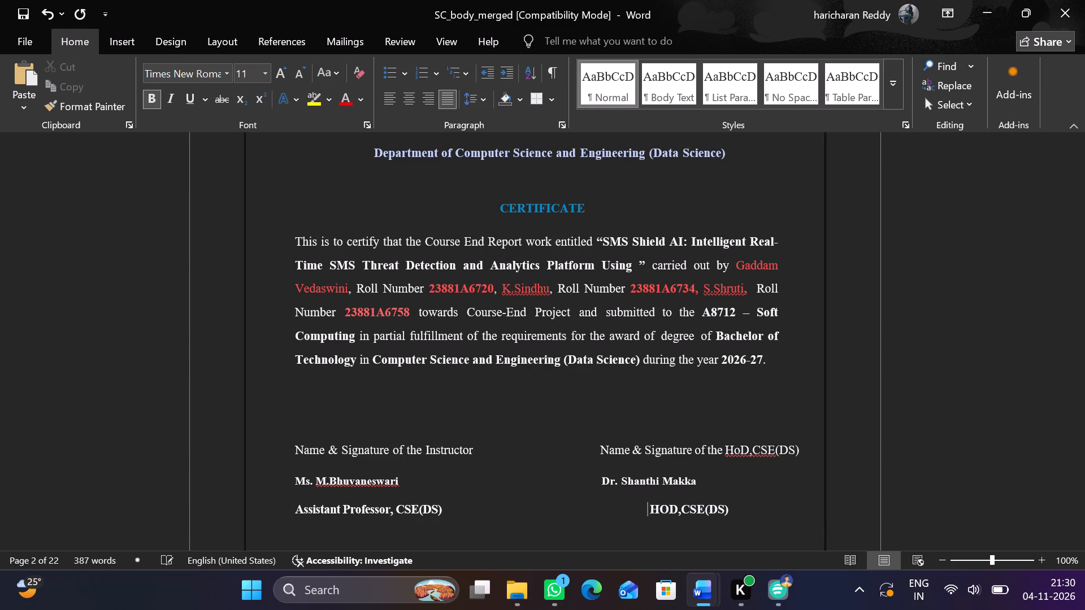
key("BackSpace")
key("BackSpace")
key("BackSpace")
key("BackSpace")
key("BackSpace")
key("BackSpace")
key("BackSpace")
key("BackSpace")
key("BackSpace")
key("BackSpace")
key("BackSpace")
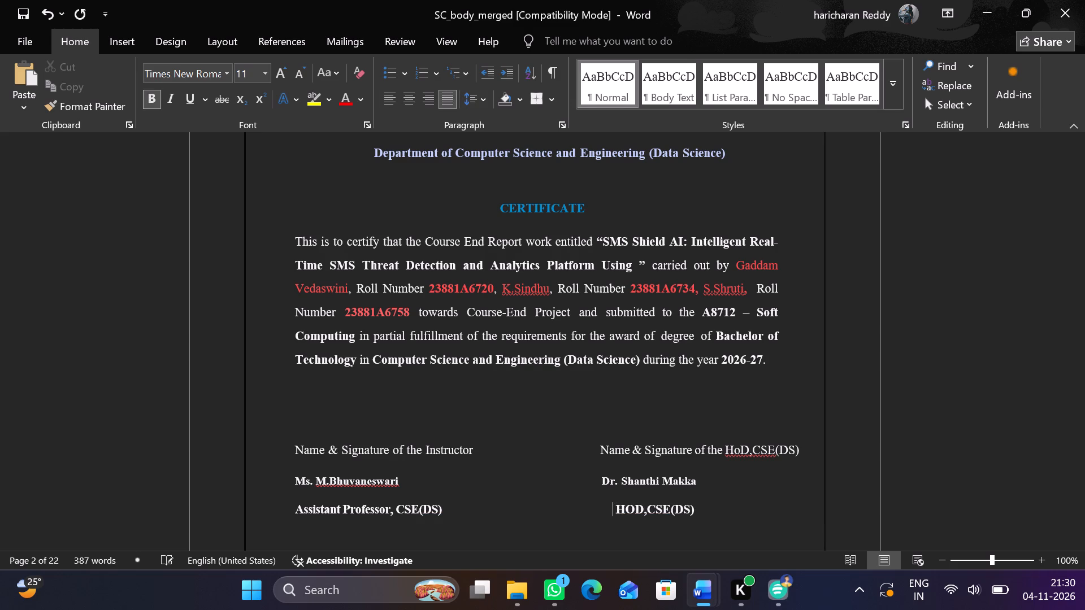
key("BackSpace")
key("BackSpace")
key("BackSpace")
key("BackSpace")
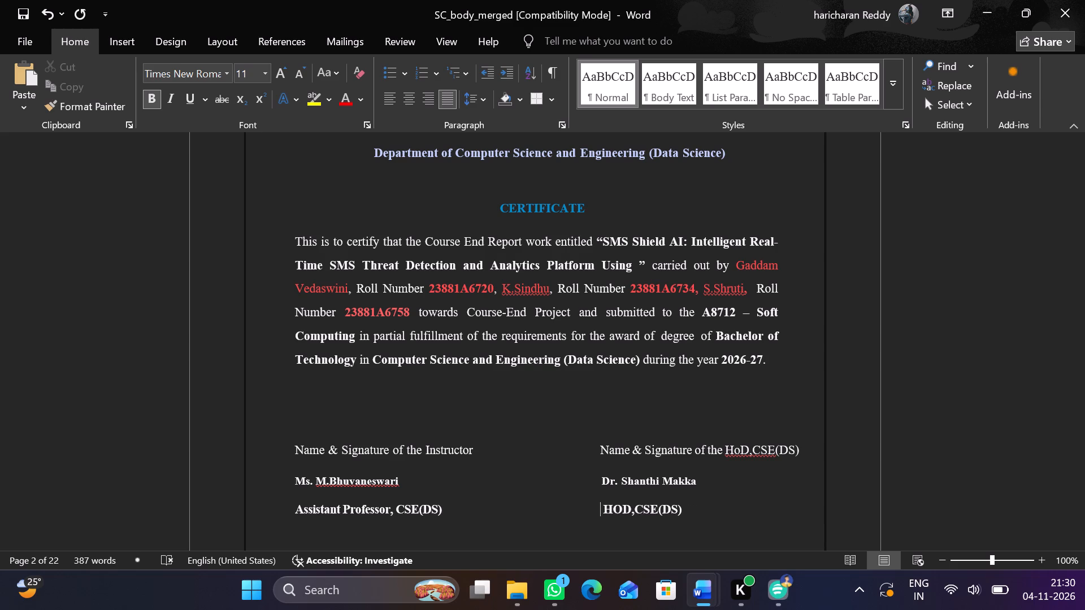
key("BackSpace")
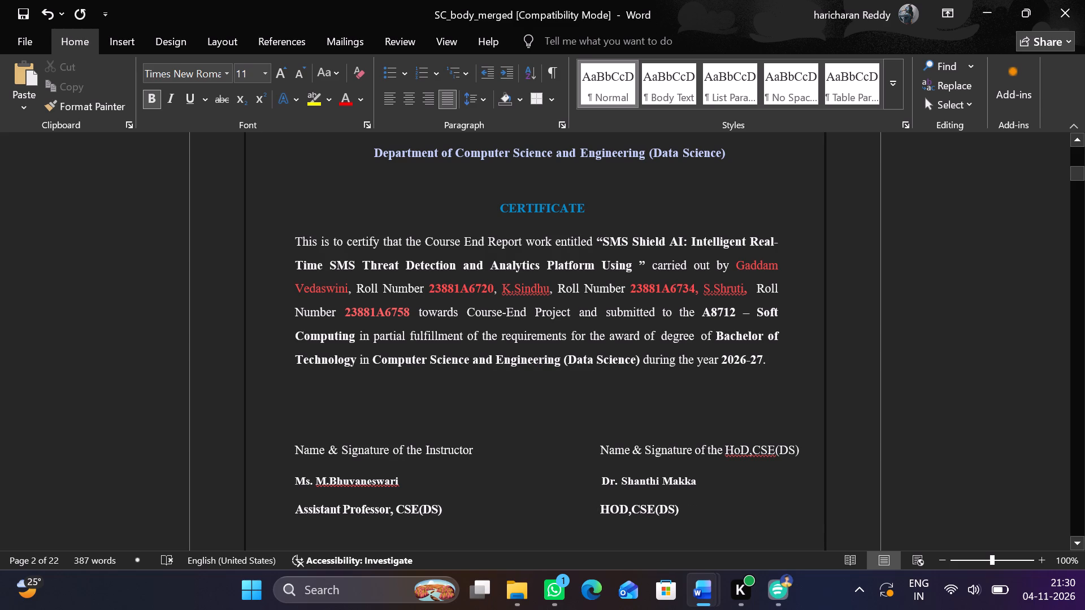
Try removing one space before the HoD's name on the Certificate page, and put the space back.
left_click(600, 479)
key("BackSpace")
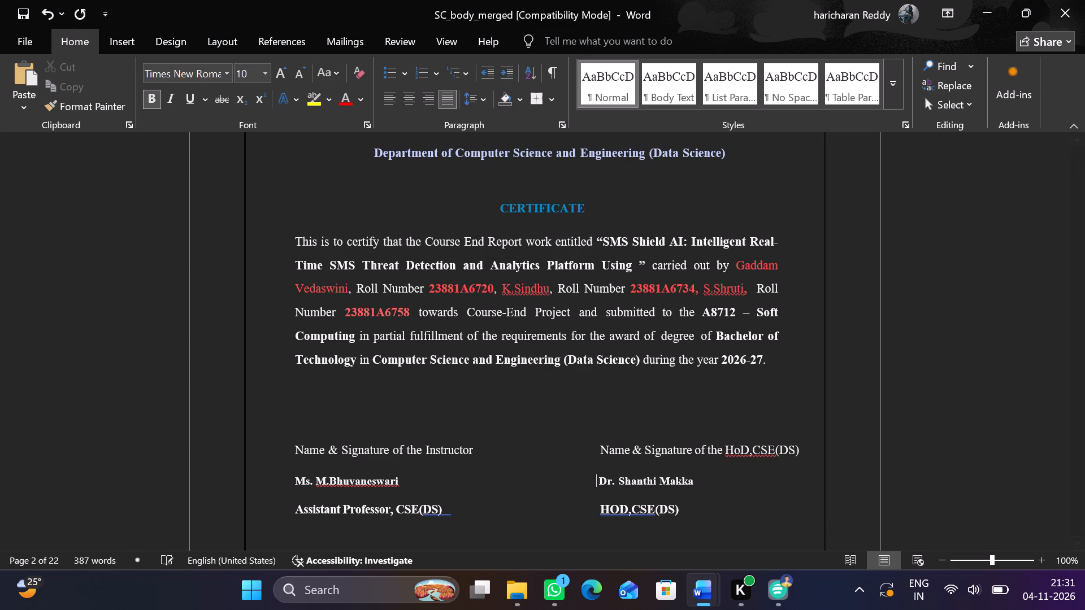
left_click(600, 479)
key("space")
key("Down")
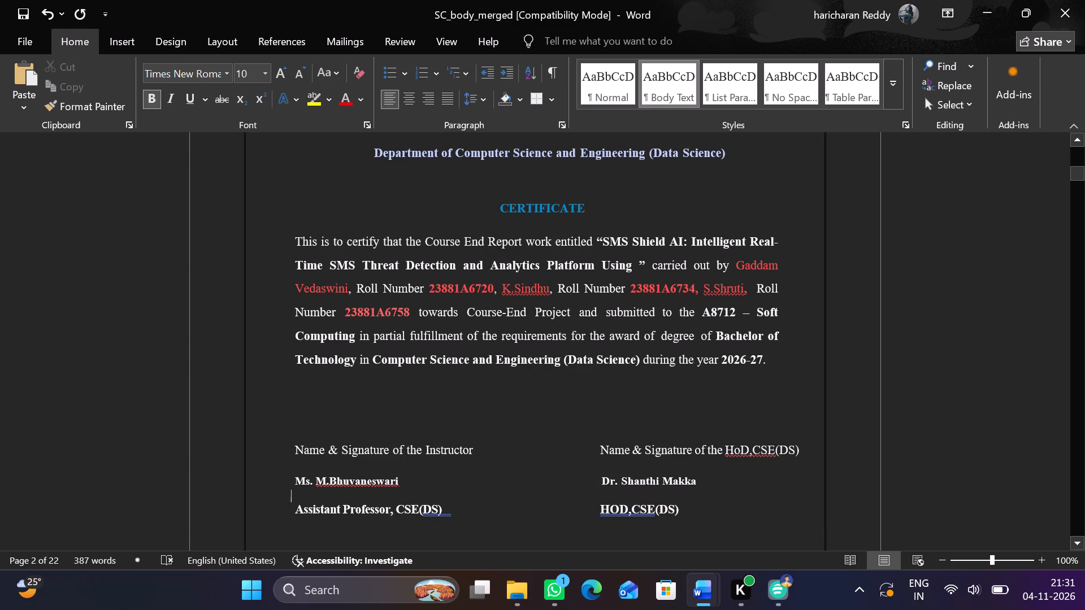
Look over the title, Certificate and Acknowledgement pages to check the corrected names and layout.
scroll(598, 448, "up", 1)
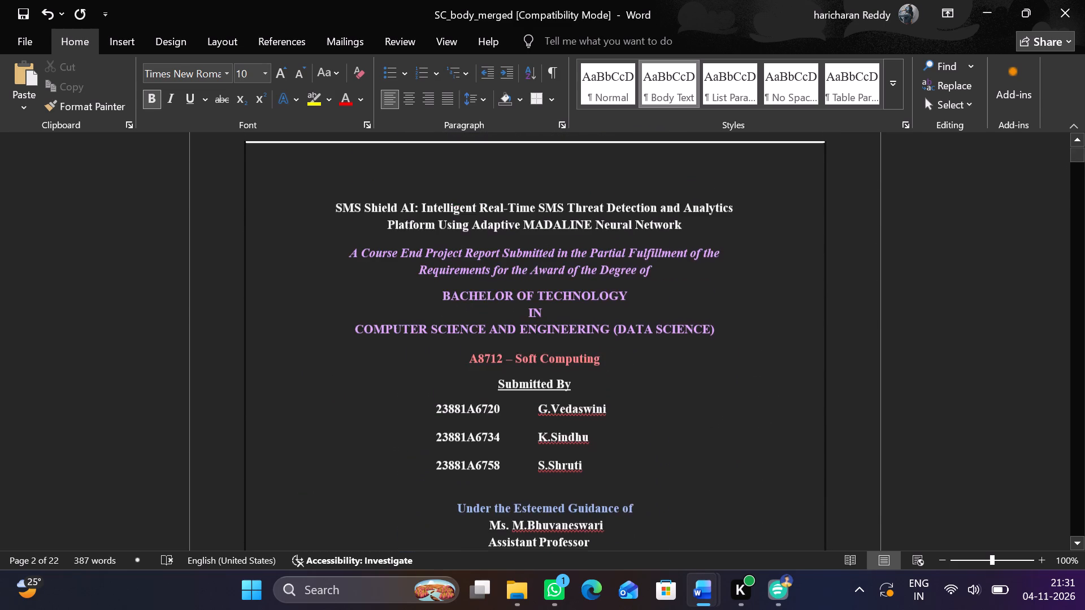
scroll(598, 448, "up", 1)
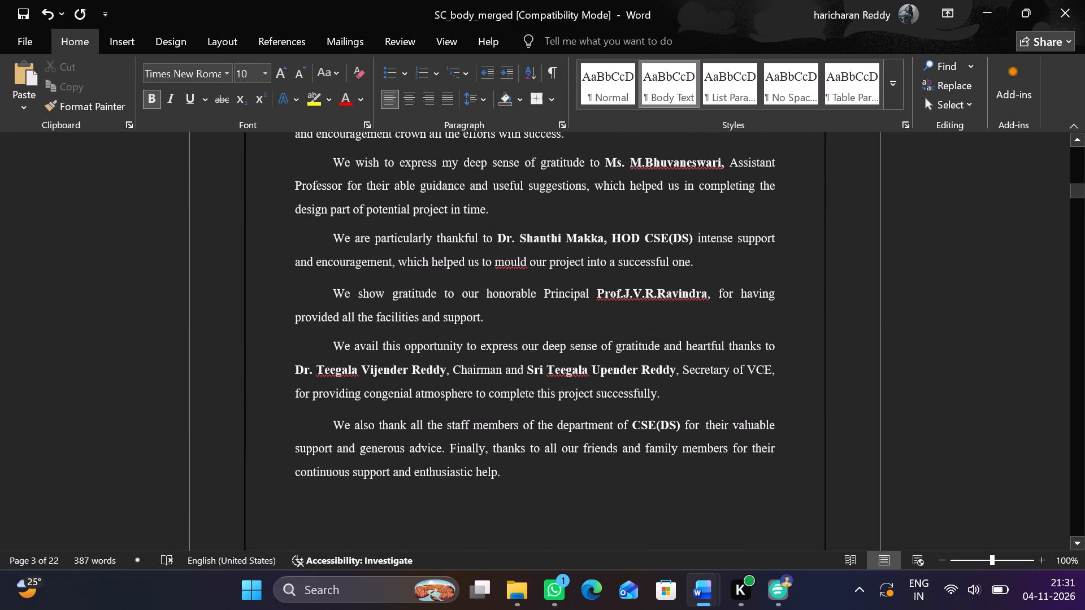
scroll(598, 448, "down", 1)
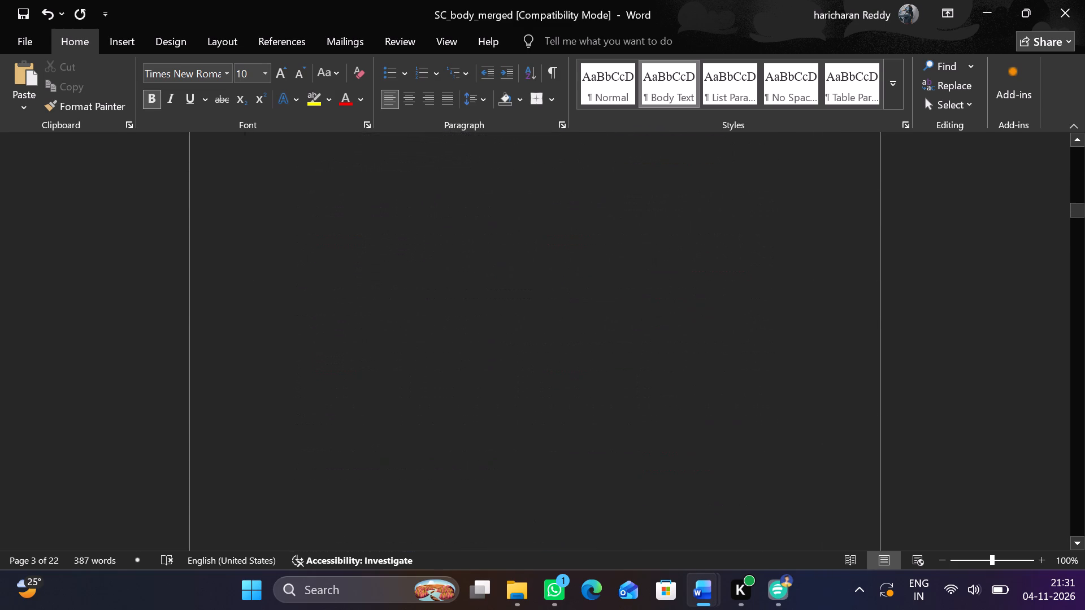
scroll(598, 448, "down", 1)
scroll(598, 448, "up", 4)
scroll(593, 360, "down", 1)
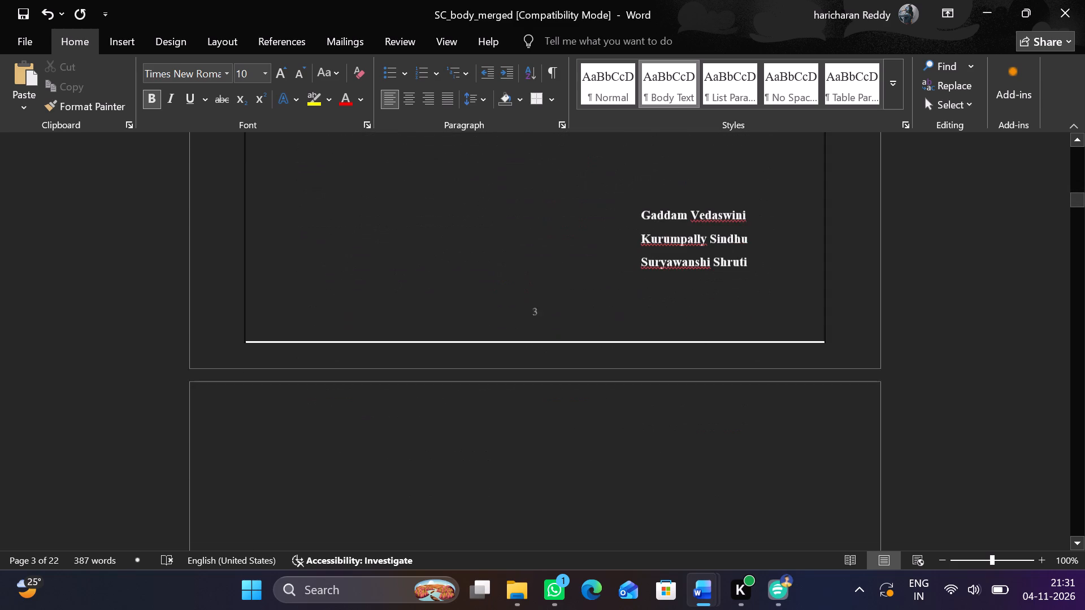
scroll(593, 360, "down", 1)
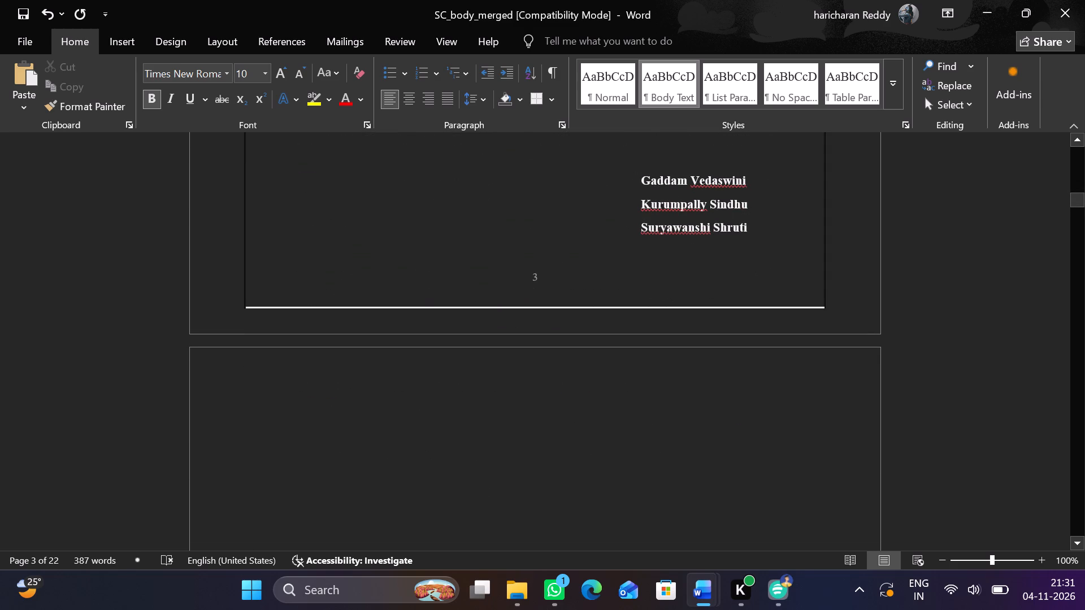
scroll(624, 219, "up", 1)
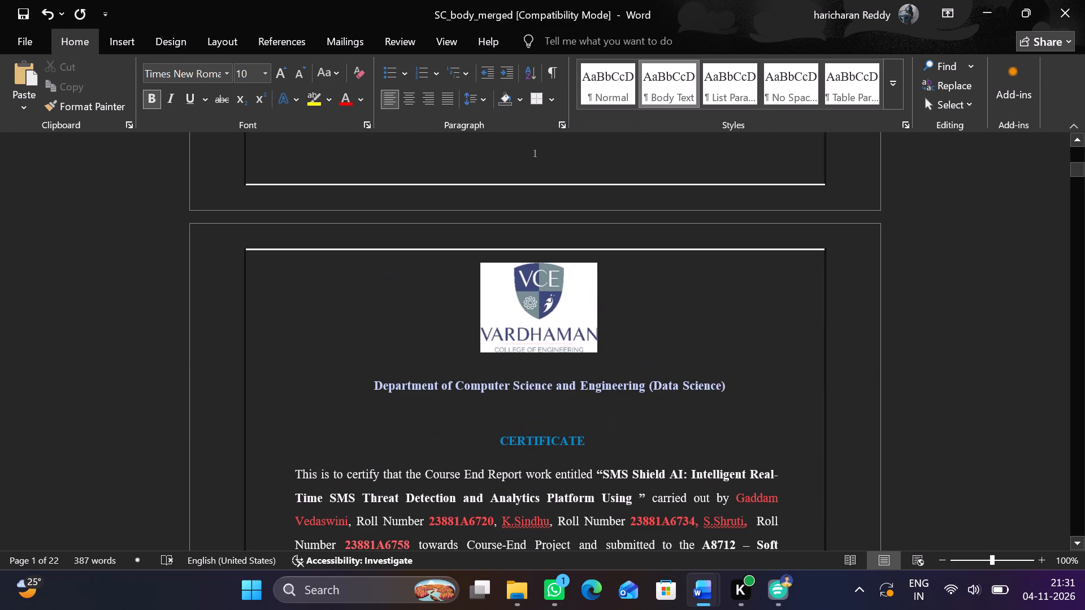
scroll(624, 219, "up", 1)
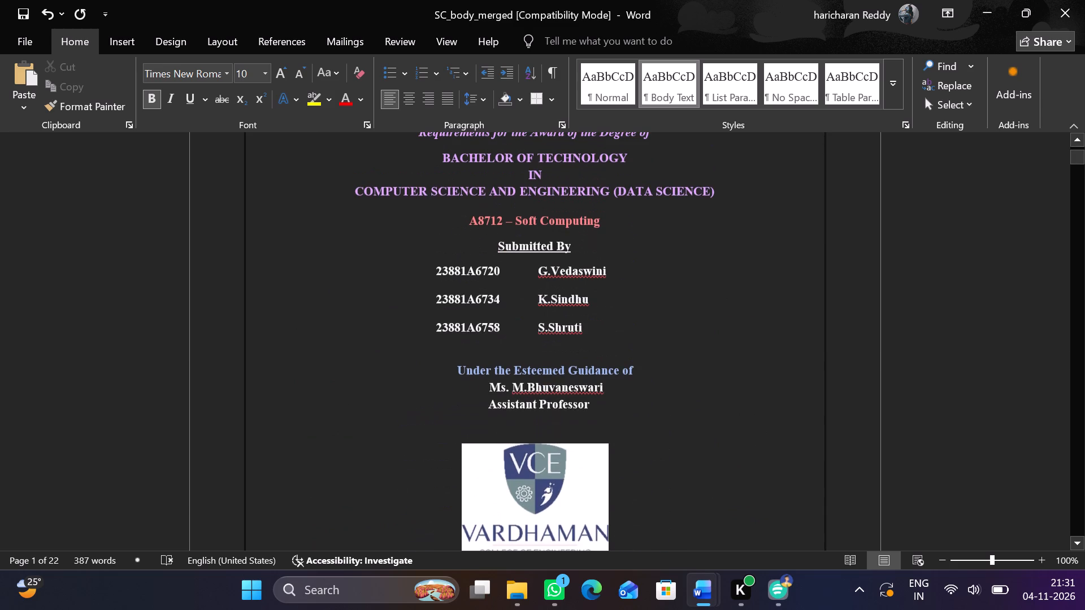
Place the text cursor in the guide's name line on the title page.
scroll(624, 219, "down", 2)
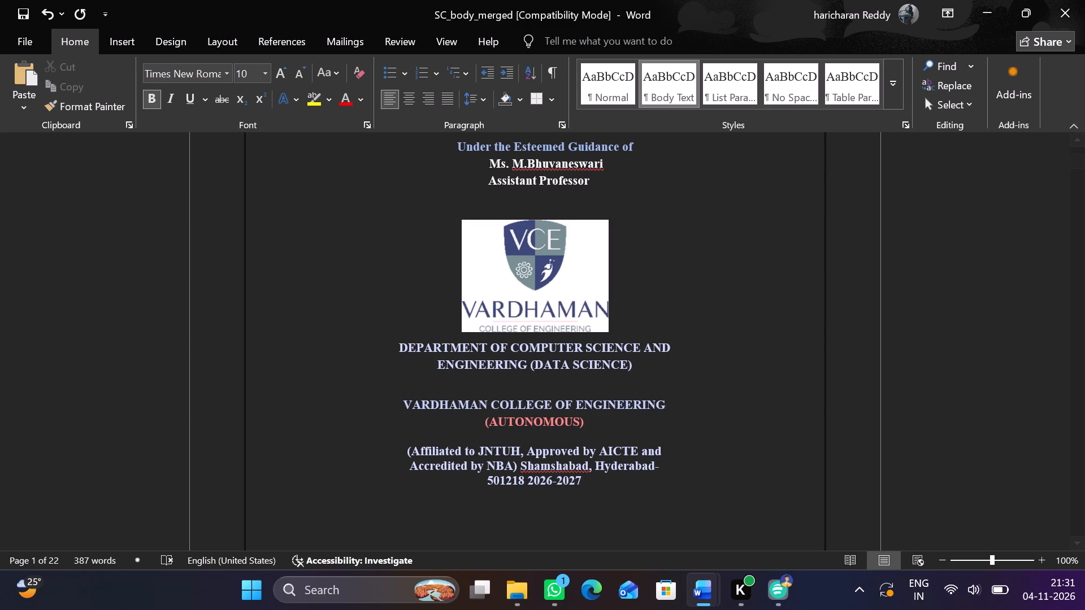
left_click(498, 159)
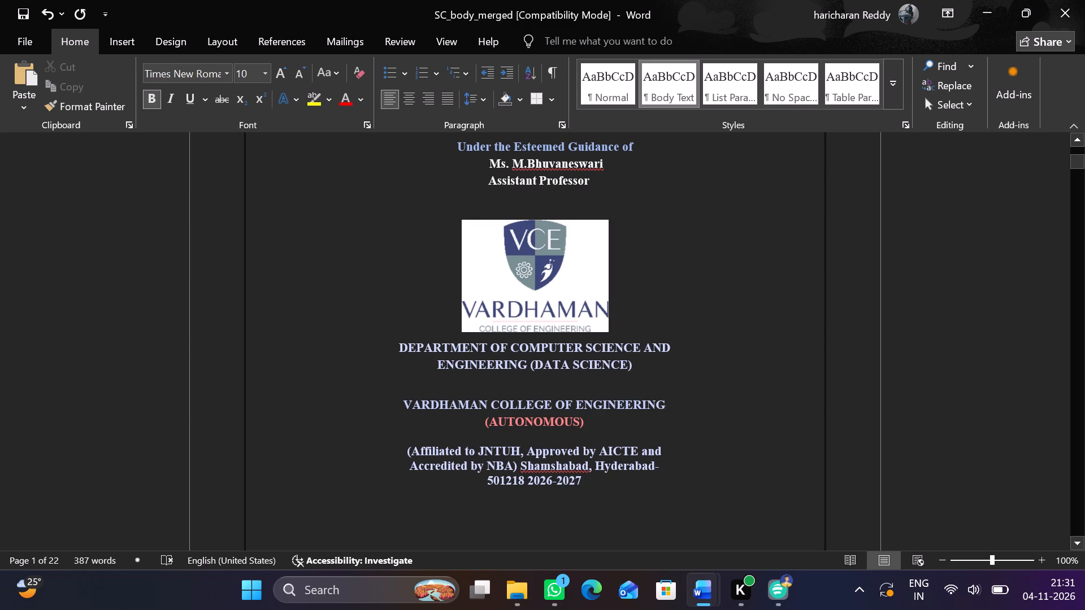
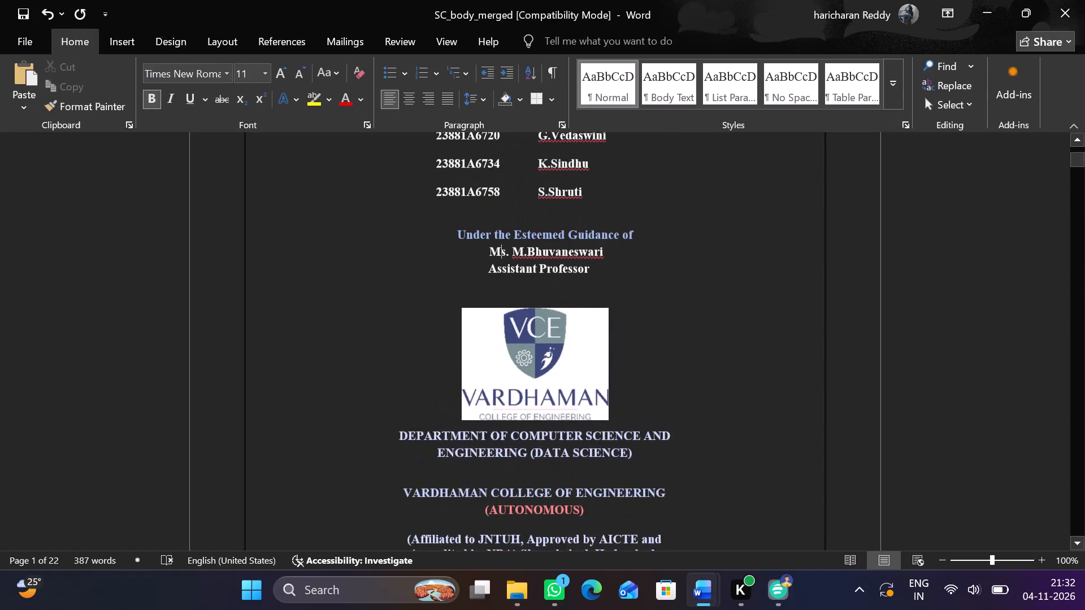
Review the title, Certificate and Acknowledgement pages for correct names, departments and alignment.
scroll(498, 159, "up", 1)
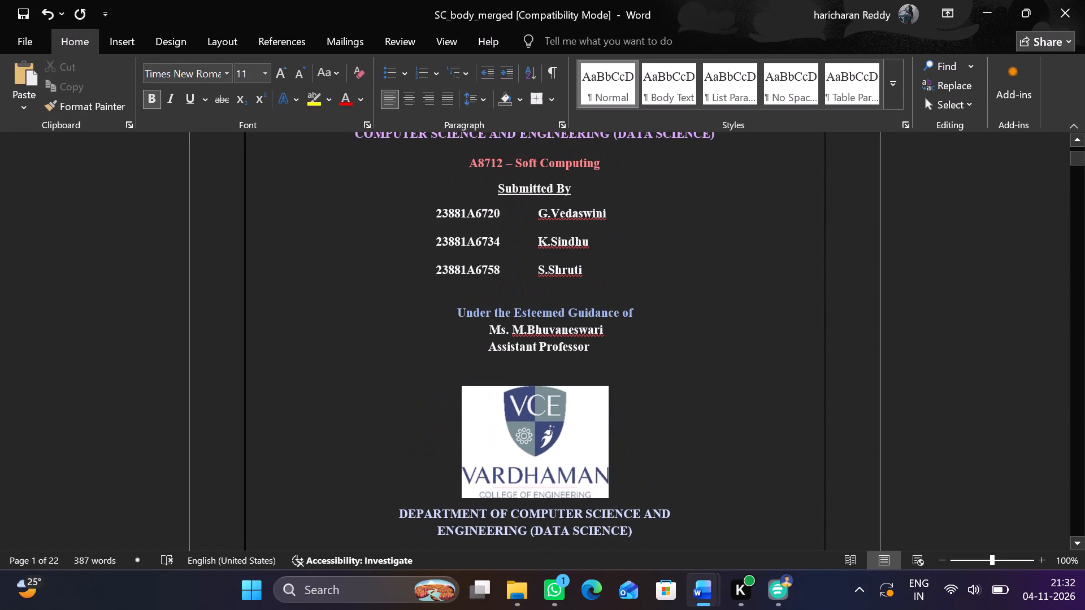
scroll(498, 159, "up", 2)
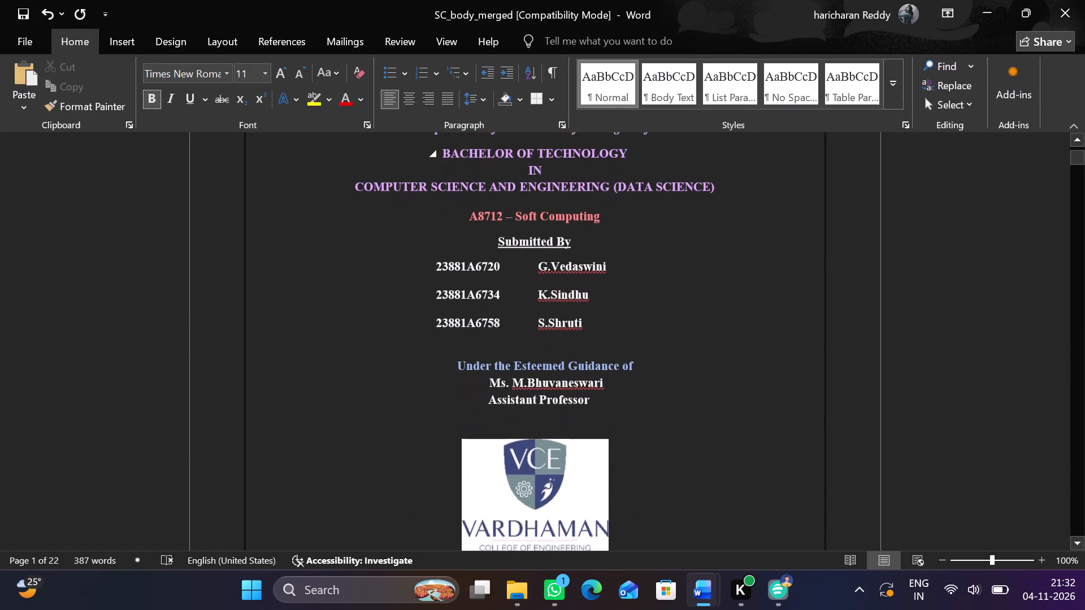
scroll(498, 159, "up", 1)
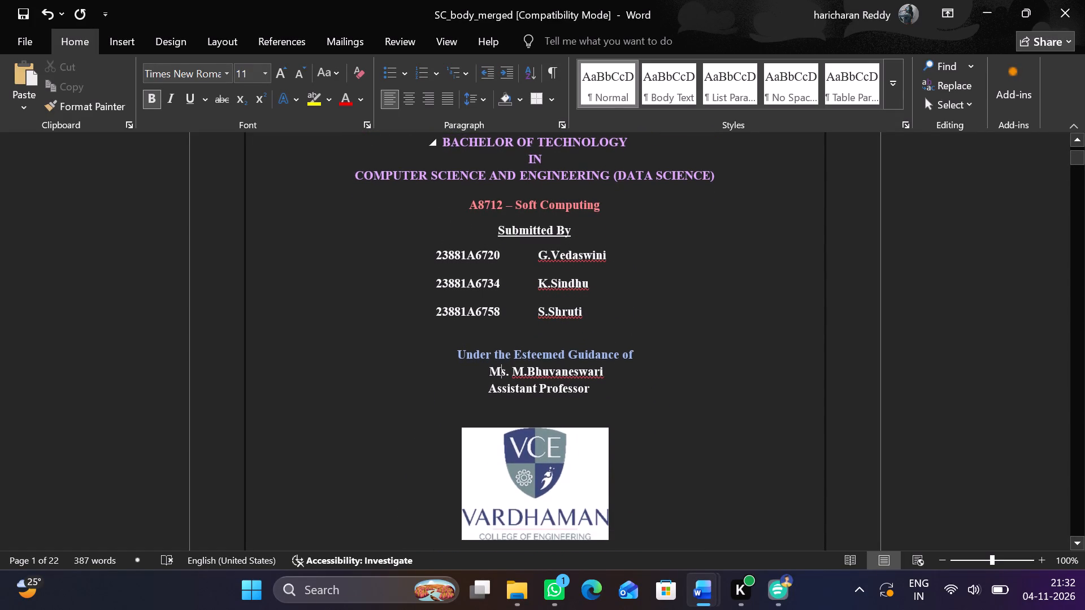
scroll(498, 159, "down", 1)
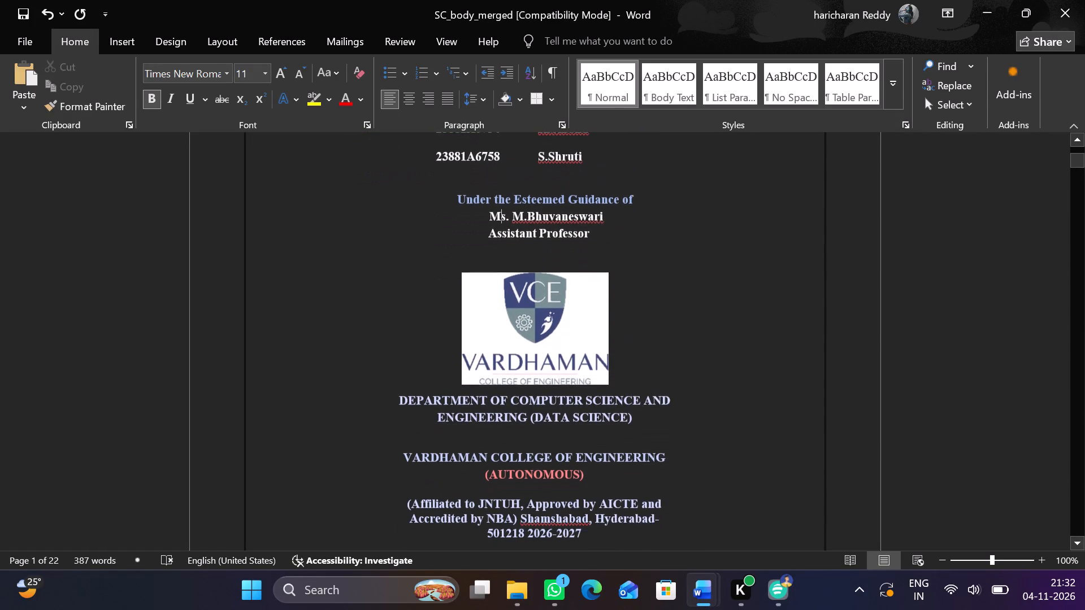
scroll(498, 159, "down", 2)
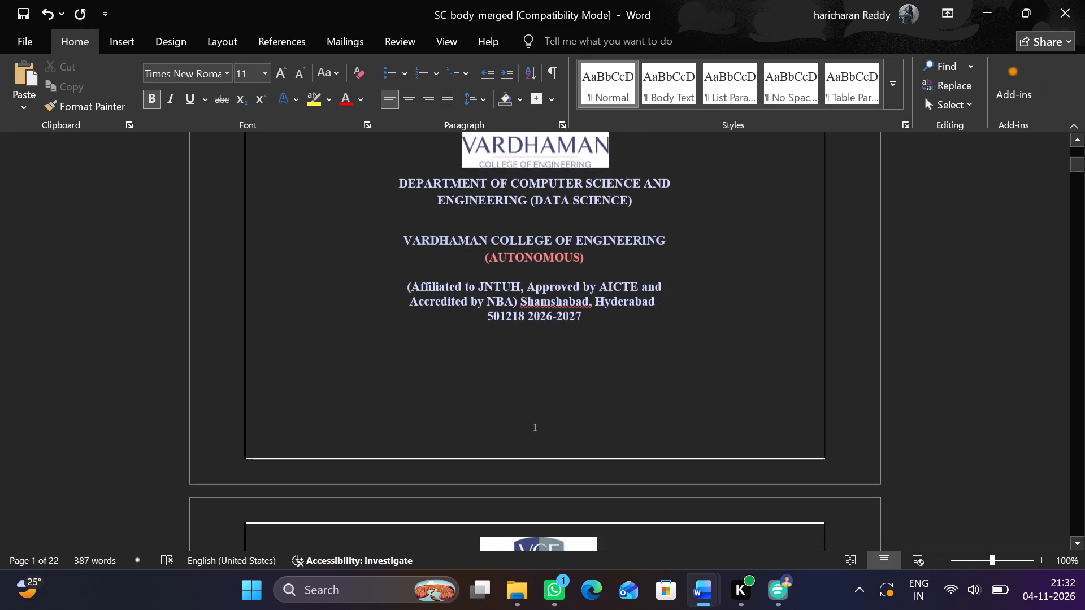
scroll(498, 159, "down", 1)
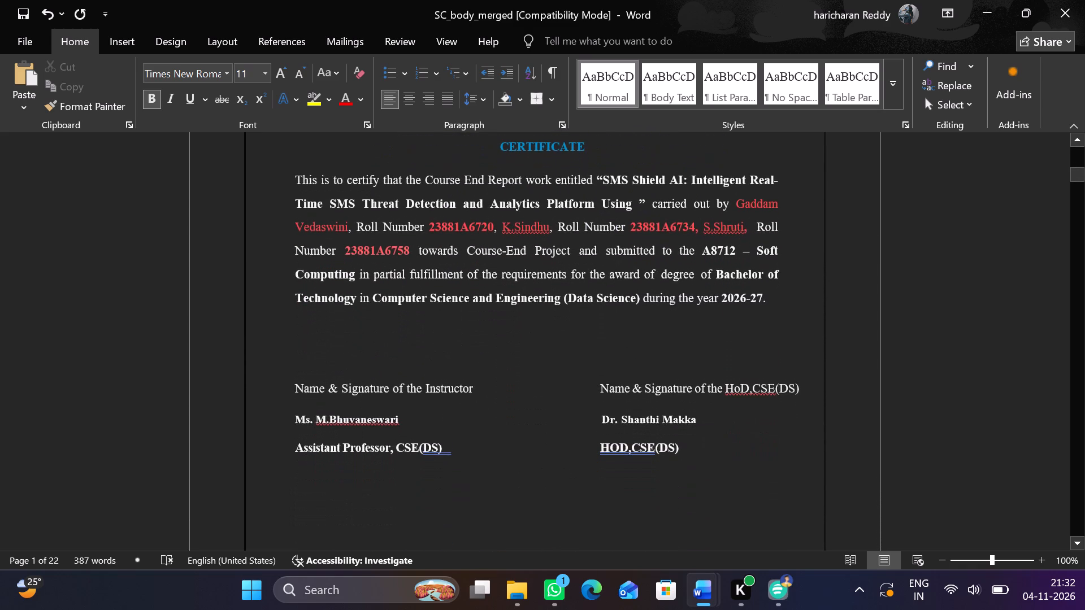
scroll(498, 159, "down", 2)
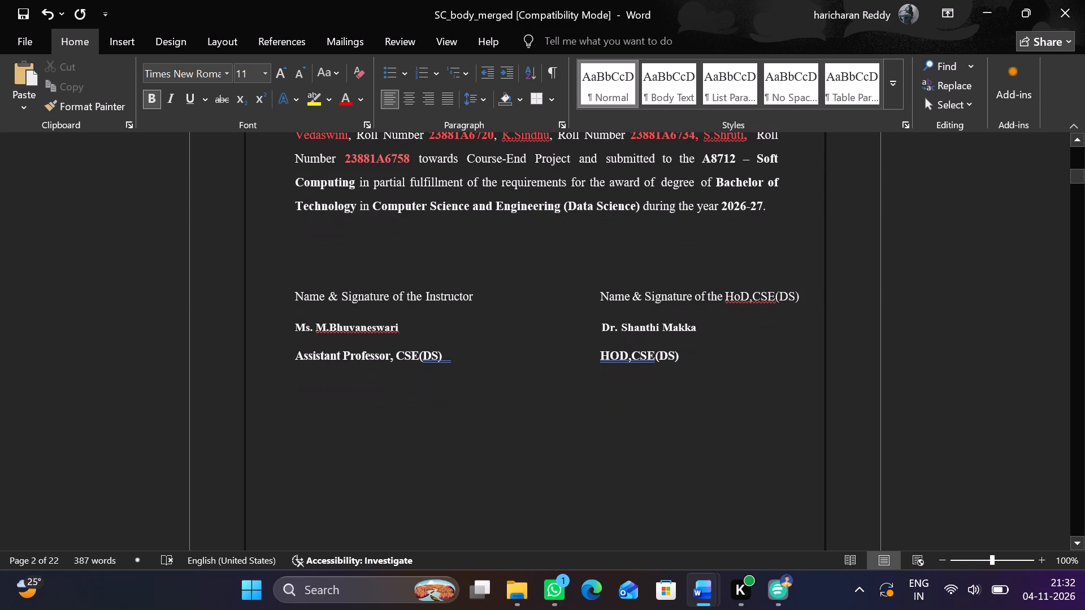
scroll(498, 159, "down", 1)
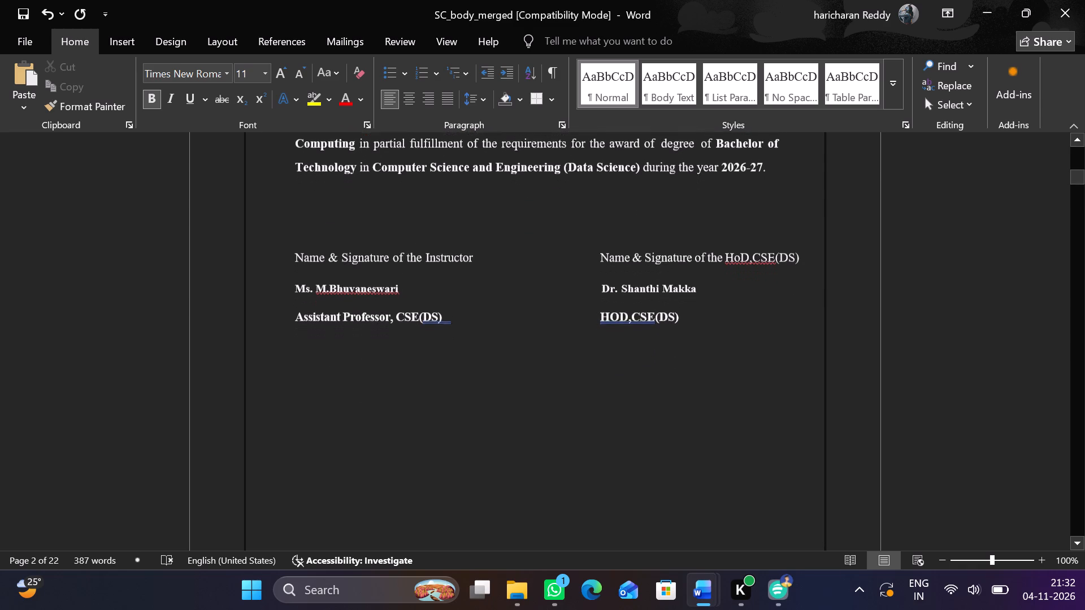
scroll(498, 159, "down", 1)
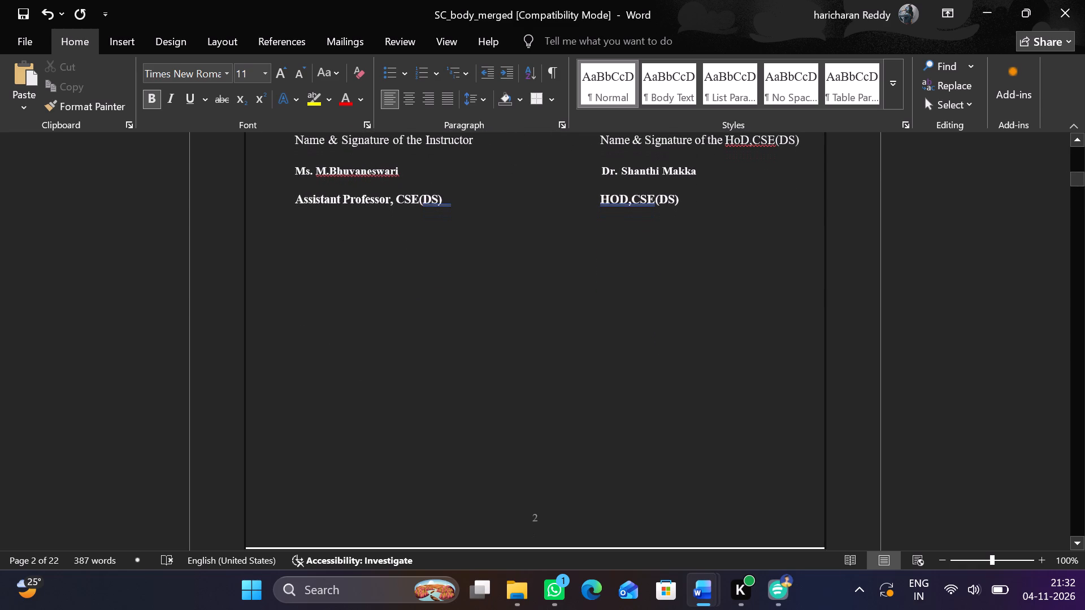
scroll(498, 159, "down", 2)
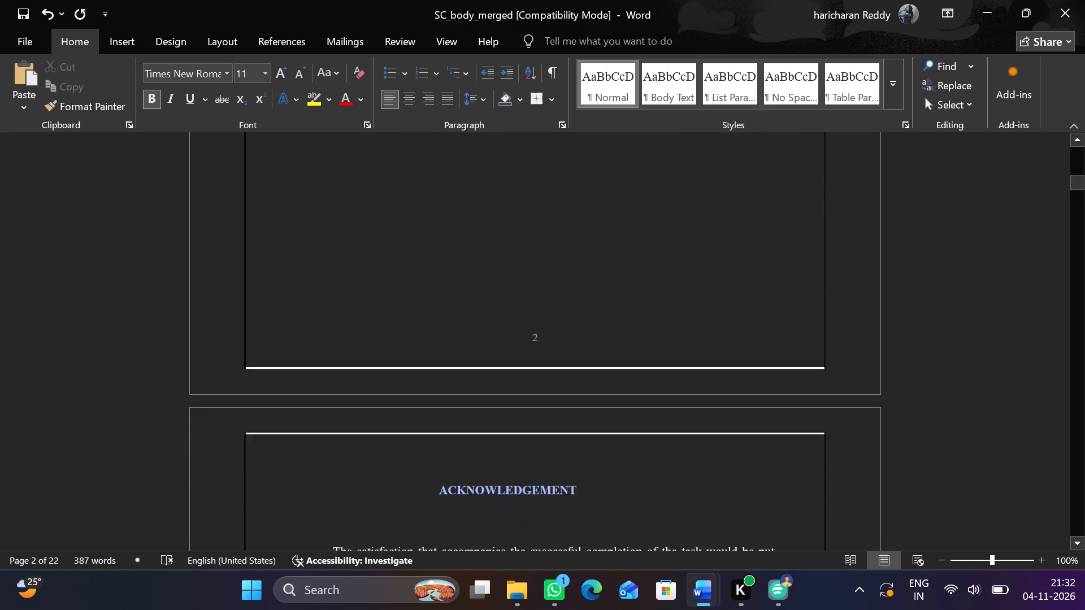
scroll(498, 159, "down", 1)
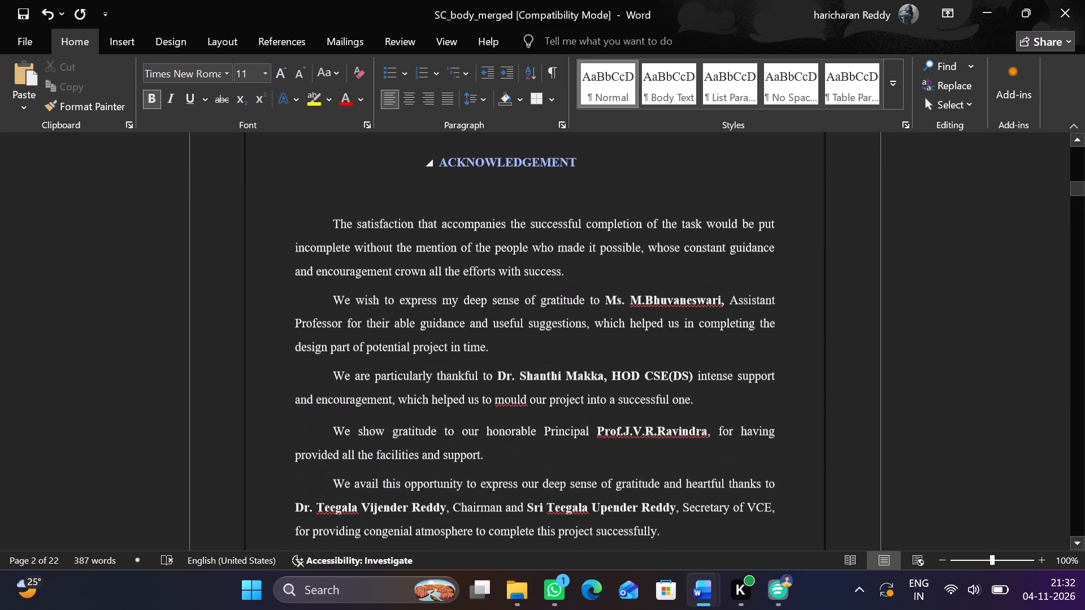
scroll(498, 159, "down", 2)
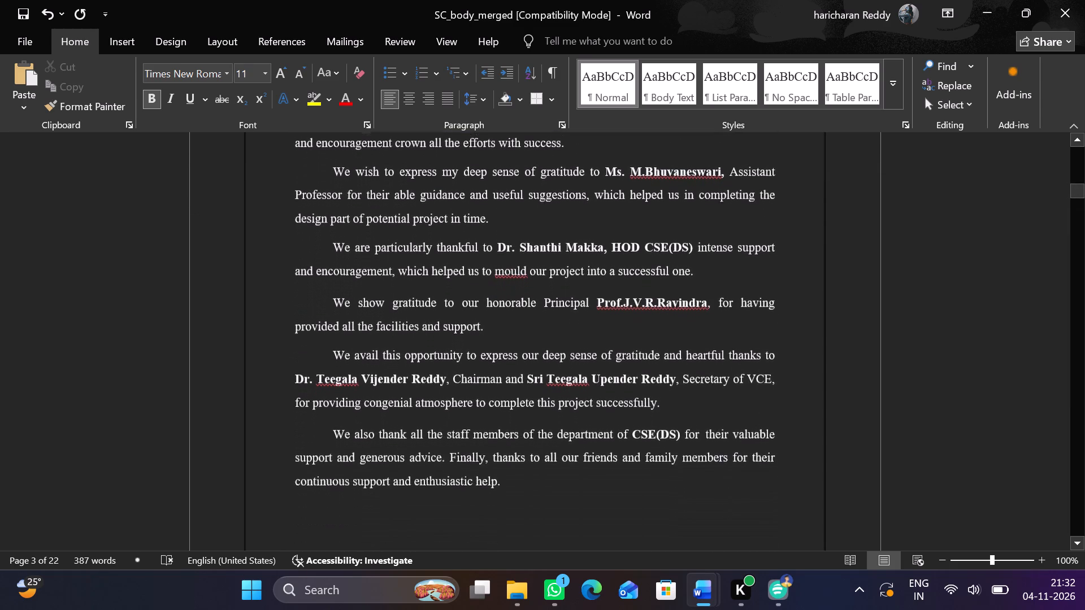
scroll(498, 159, "down", 1)
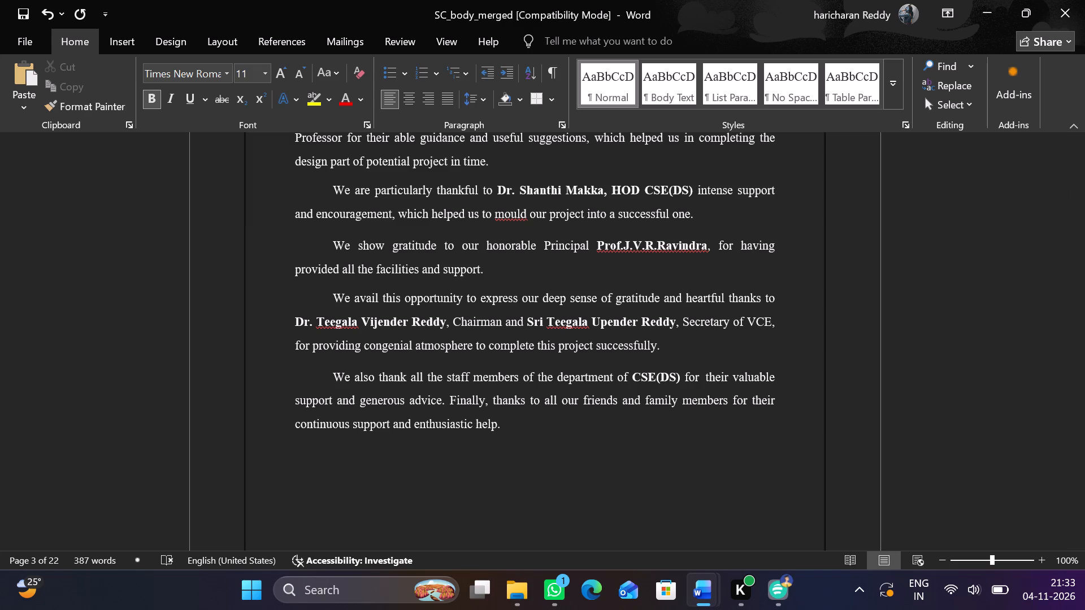
scroll(498, 159, "up", 1)
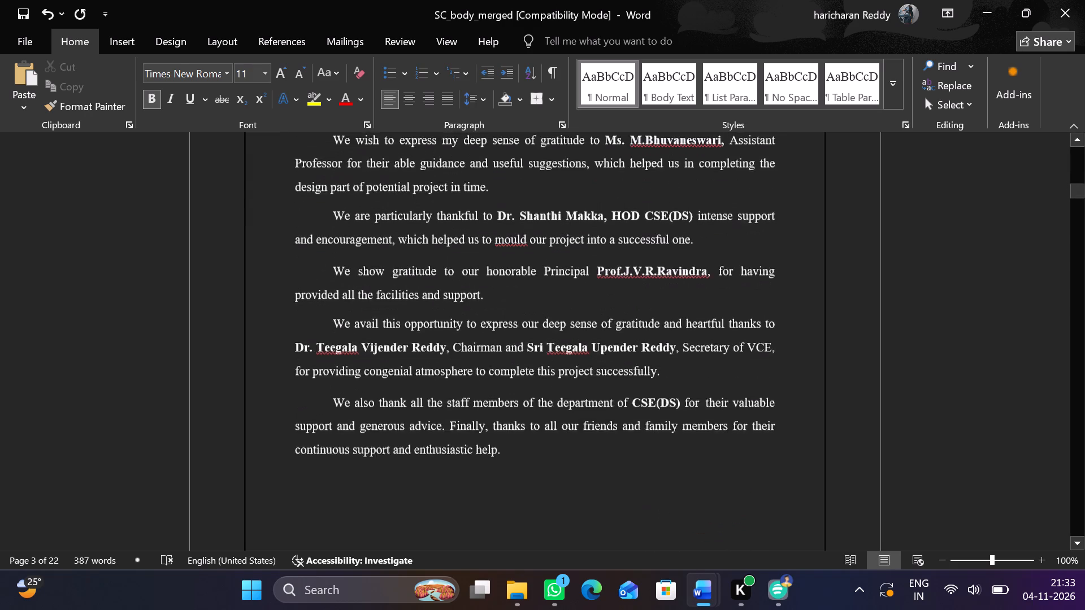
scroll(498, 159, "up", 2)
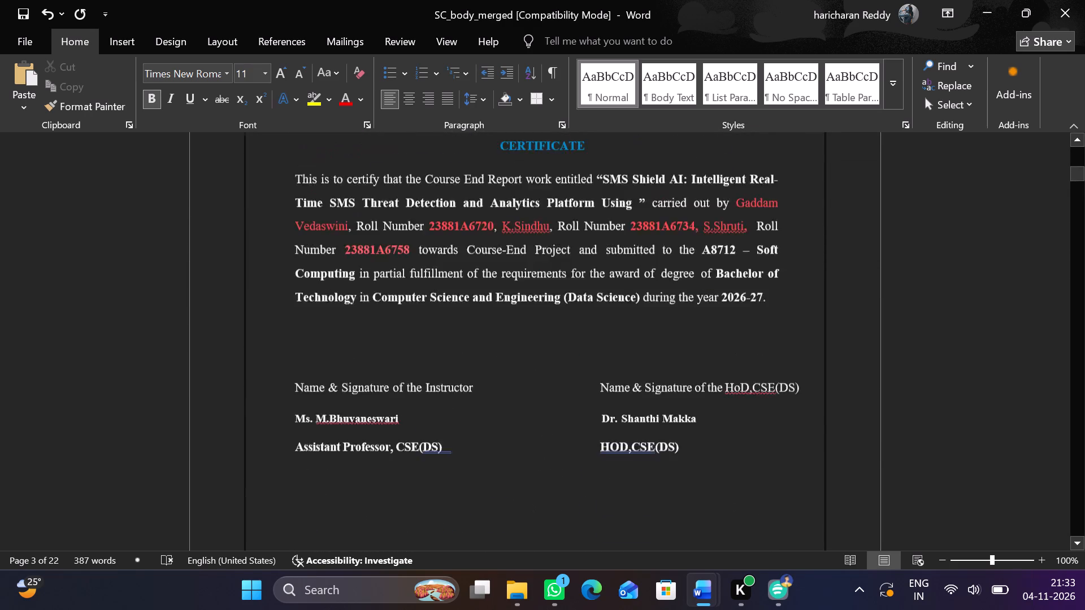
scroll(498, 159, "up", 2)
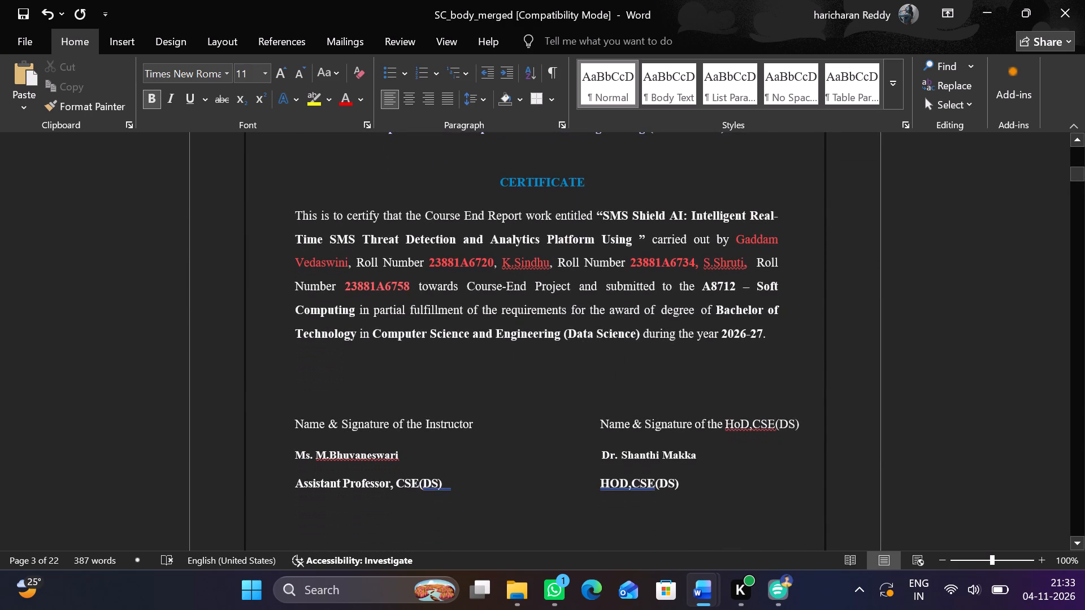
scroll(498, 159, "up", 2)
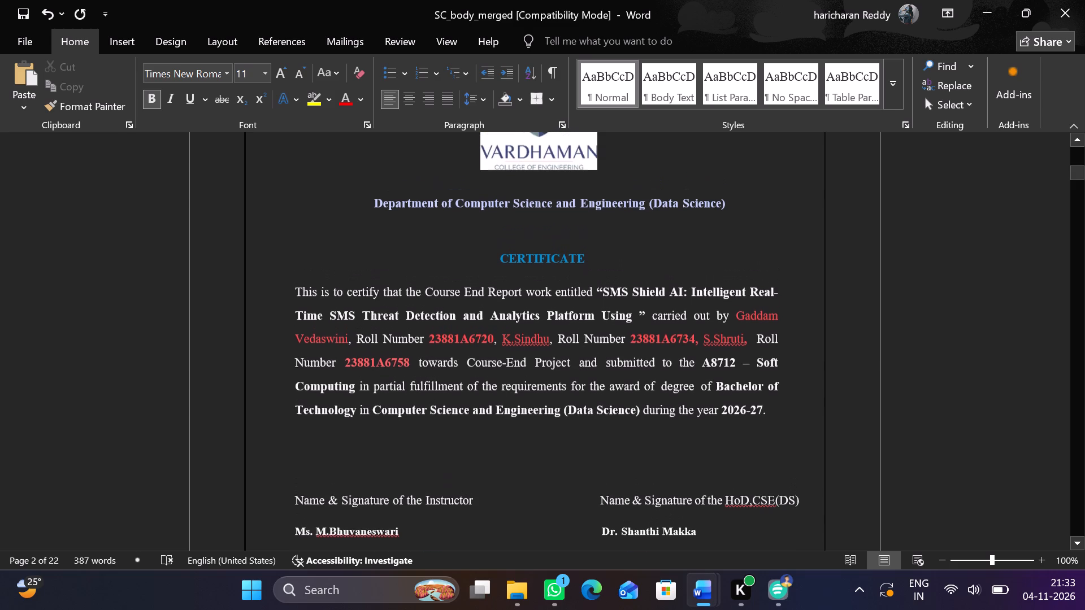
scroll(498, 159, "up", 1)
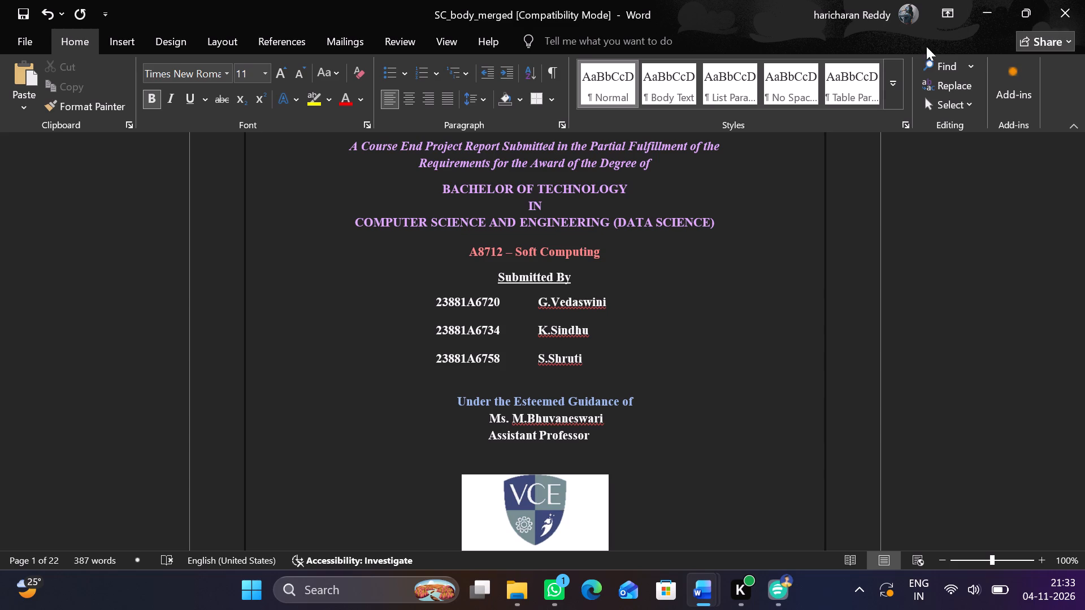
Save the report as a Word document named "sc11" in the Downloads folder.
left_click(23, 41)
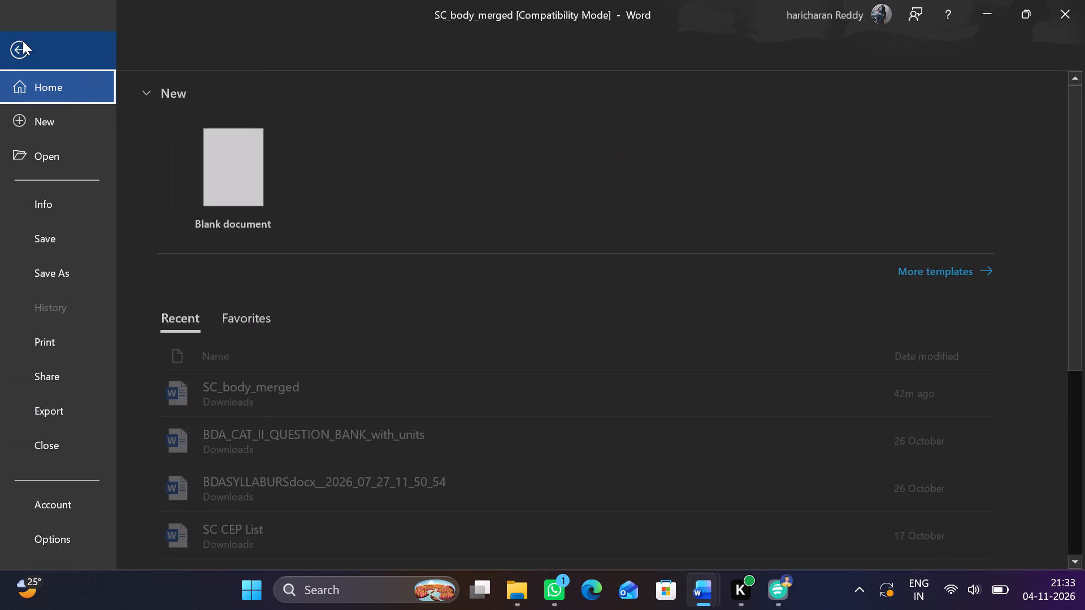
left_click(65, 276)
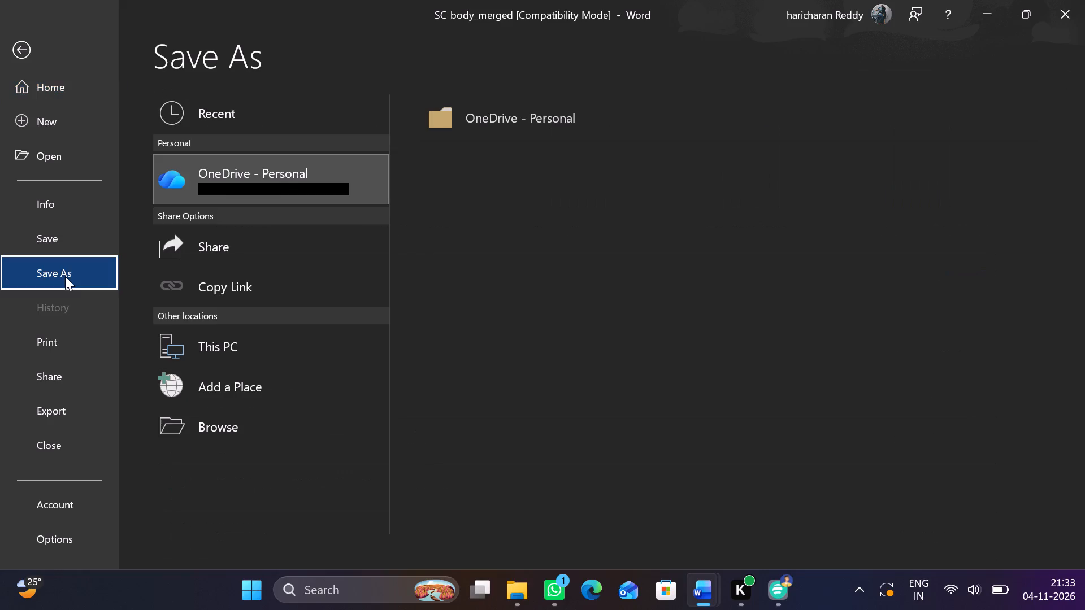
left_click(240, 351)
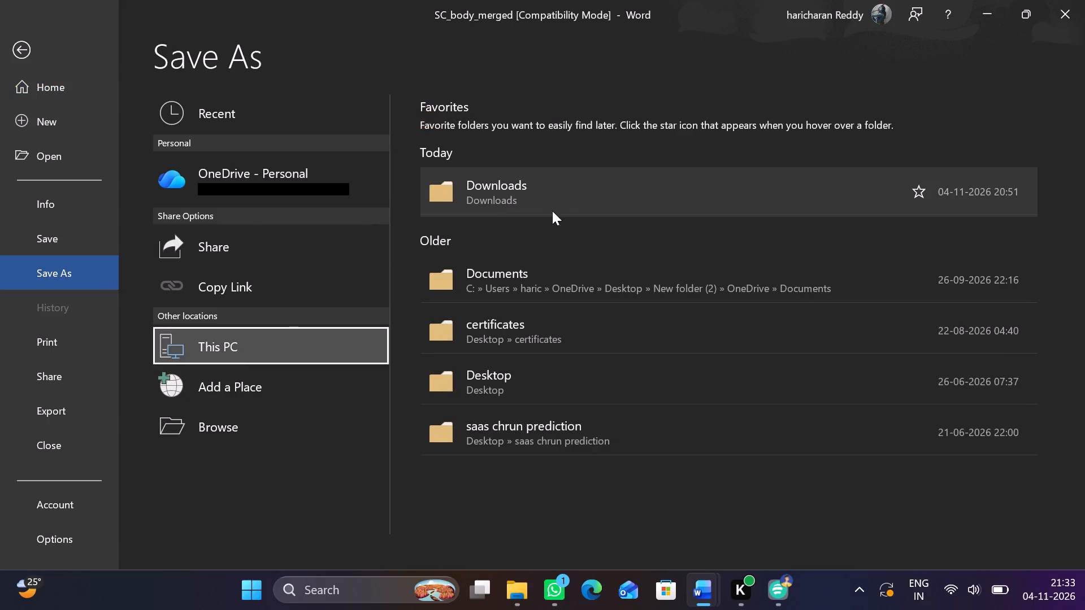
left_click(557, 206)
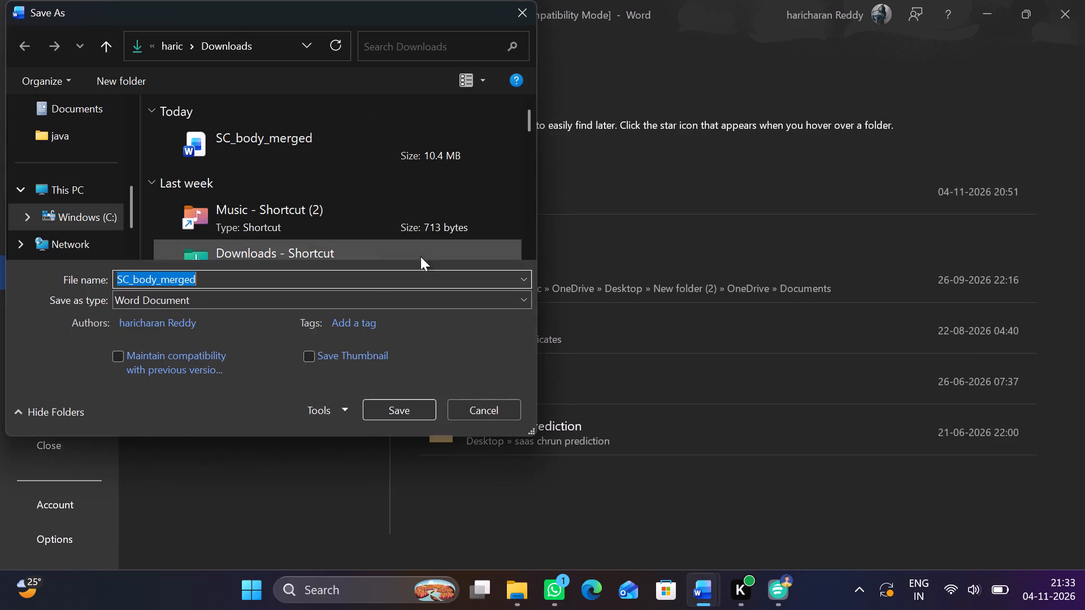
key("BackSpace")
type("sc")
key("2")
key("BackSpace")
type("11")
key("Return")
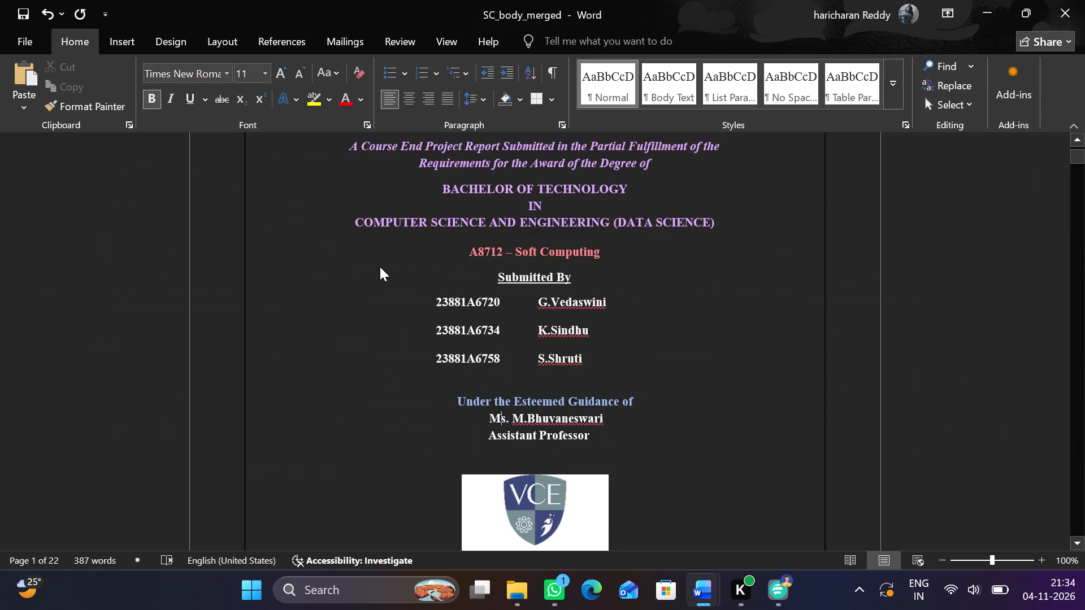
Save a PDF copy of the report as "sc11" in the Downloads folder.
left_click(23, 42)
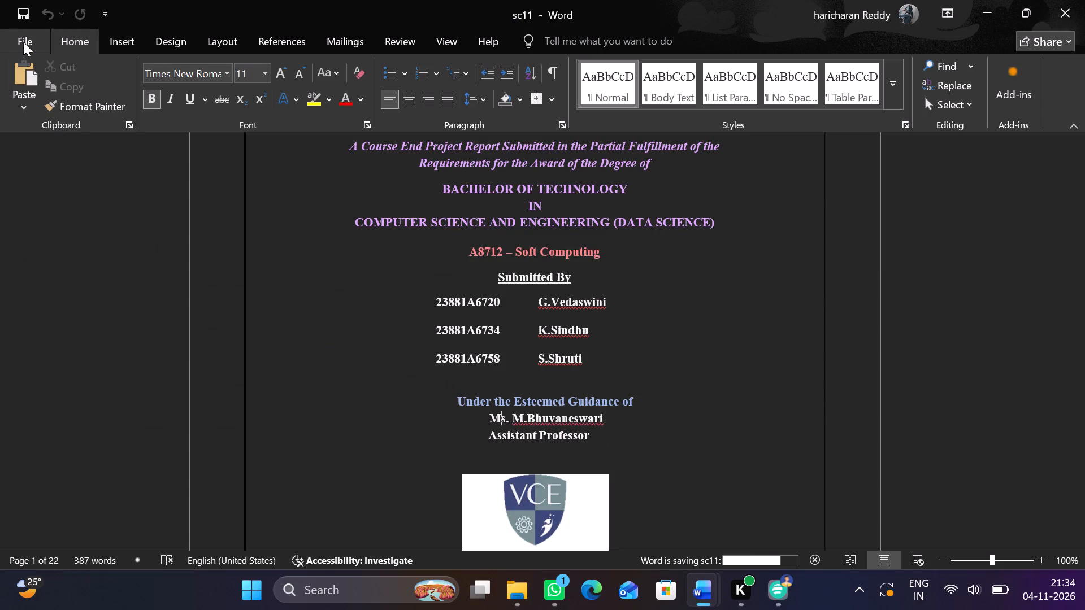
left_click(41, 271)
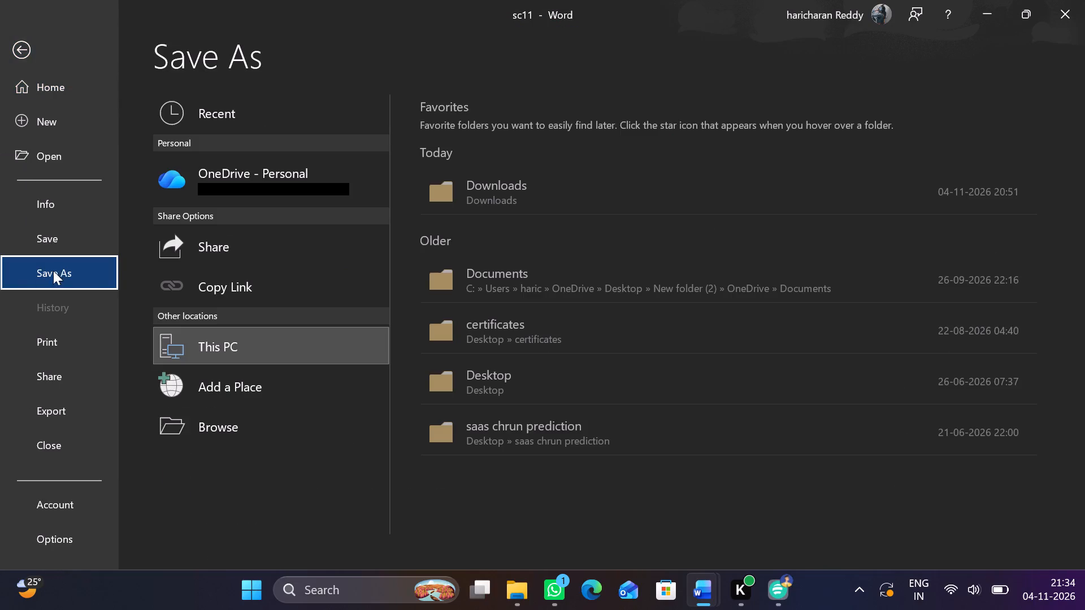
left_click(509, 198)
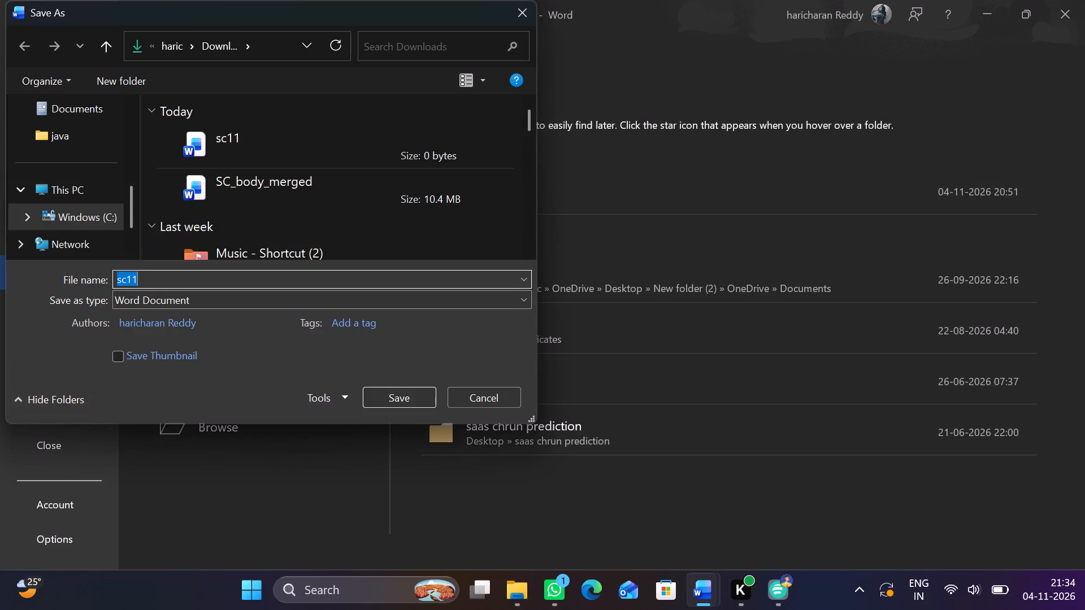
left_click(254, 300)
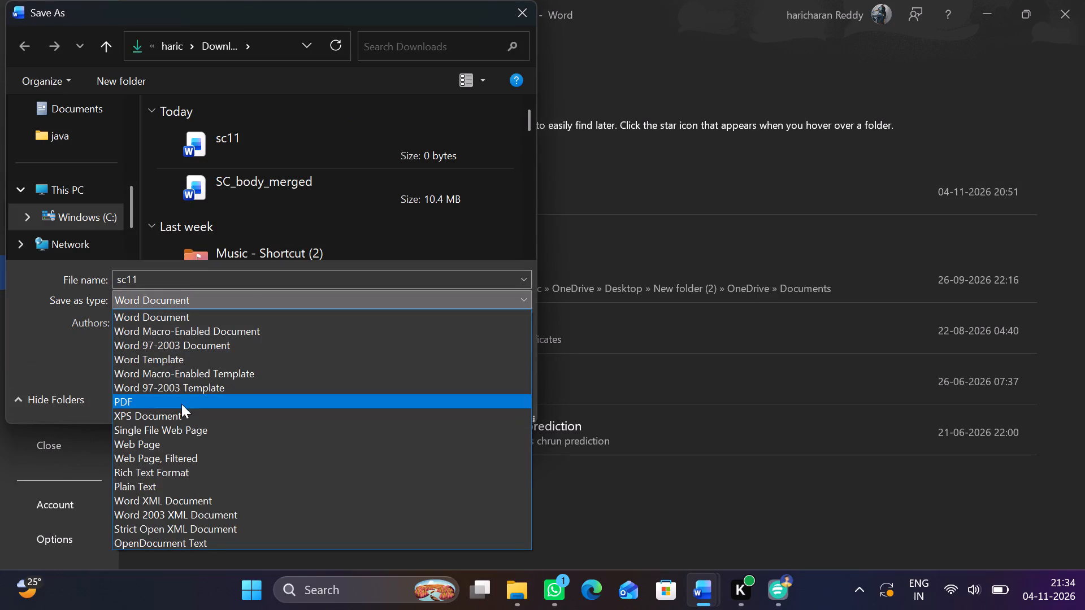
left_click(181, 404)
left_click(386, 434)
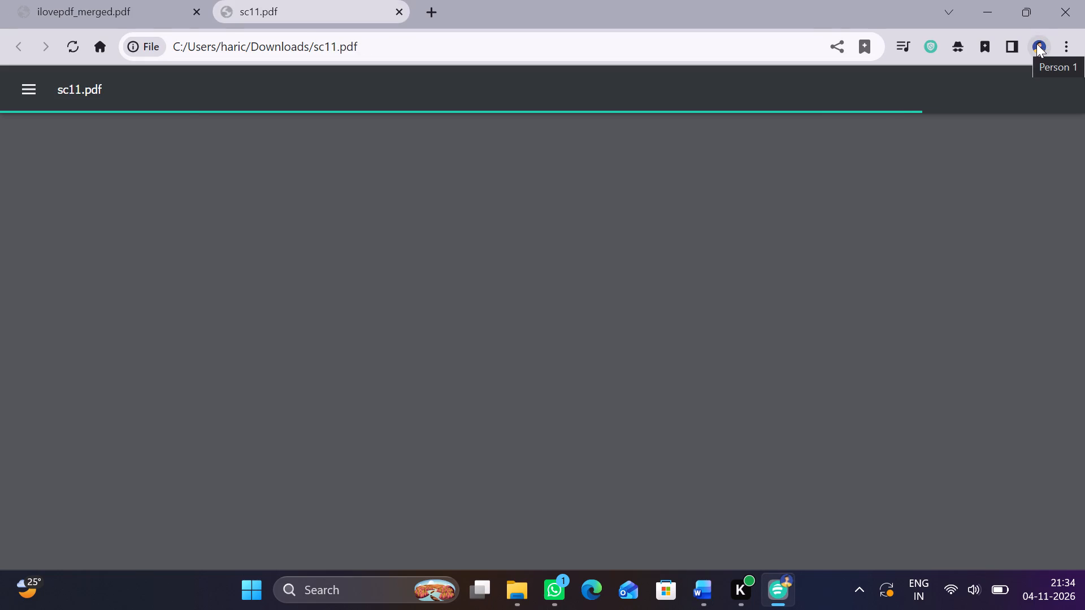
Check the title page of the exported sc11.pdf in the browser, and minimize the browser window.
scroll(837, 245, "down", 1)
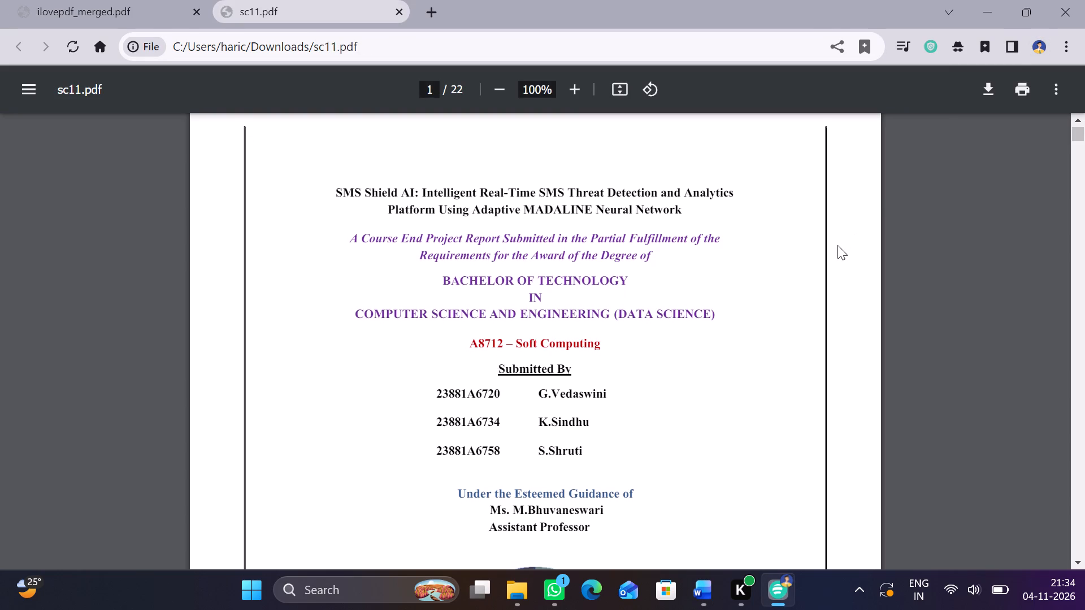
scroll(837, 245, "down", 2)
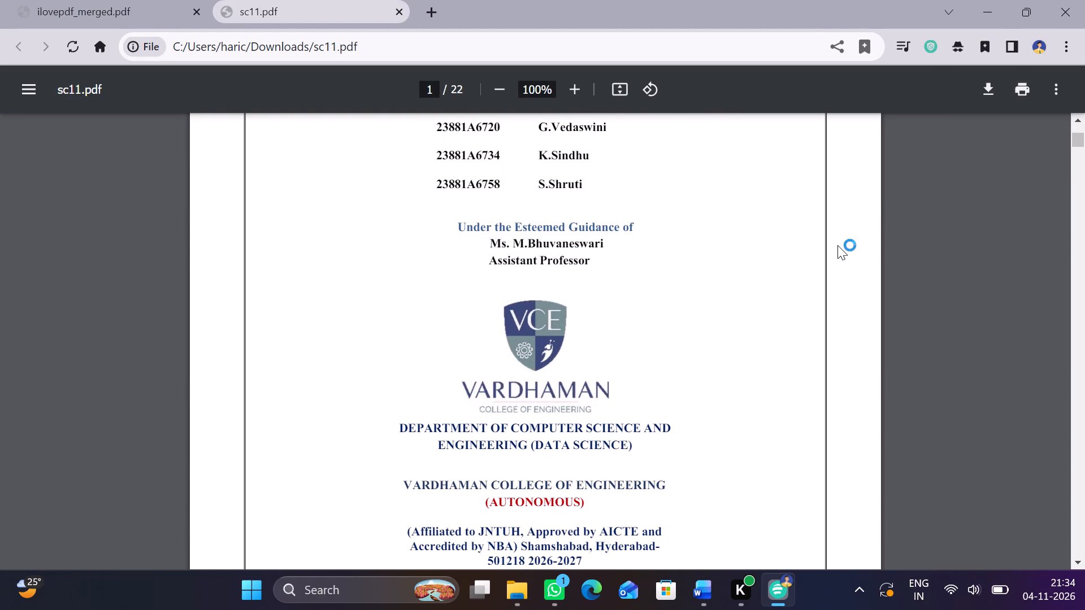
left_click_drag(837, 245, 826, 101)
scroll(737, 269, "down", 4)
scroll(737, 269, "up", 5)
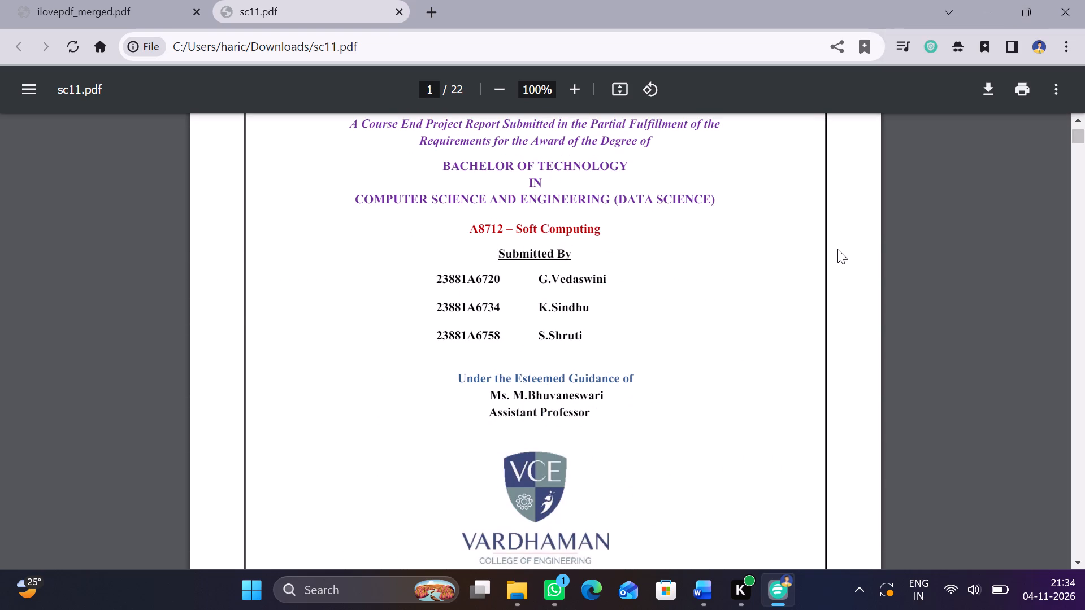
left_click(719, 560)
left_click(984, 2)
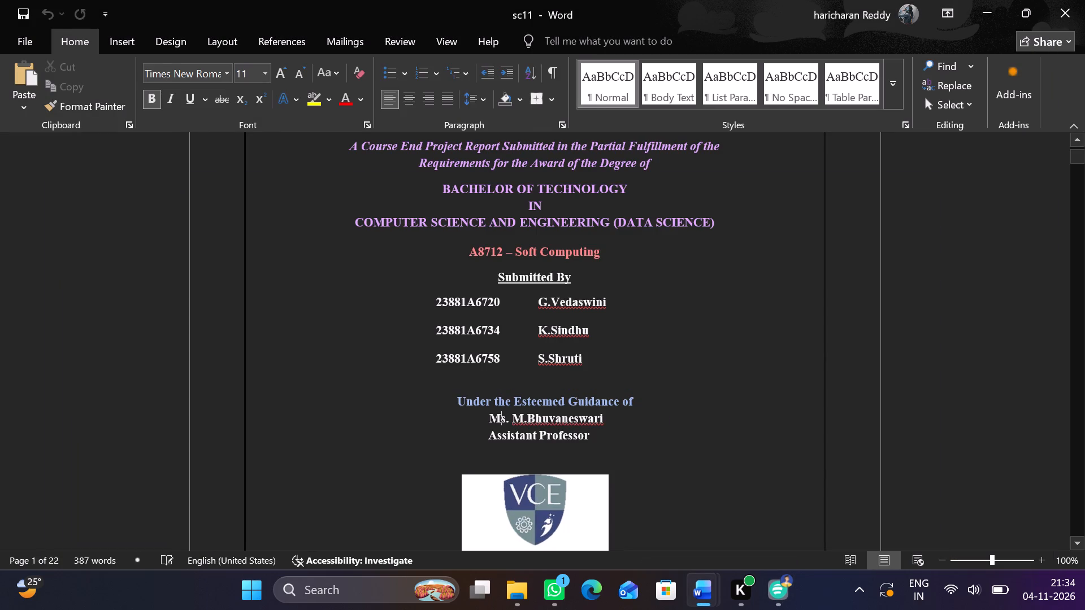
Find Google Chrome through the Windows search and launch it.
left_click(390, 594)
type("cho")
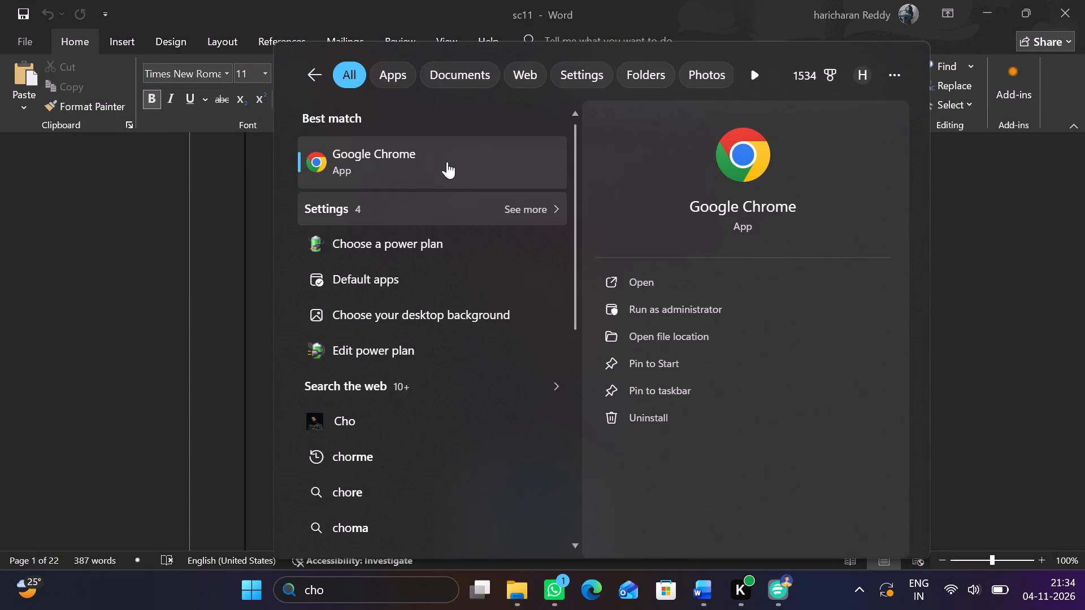
double_click(447, 161)
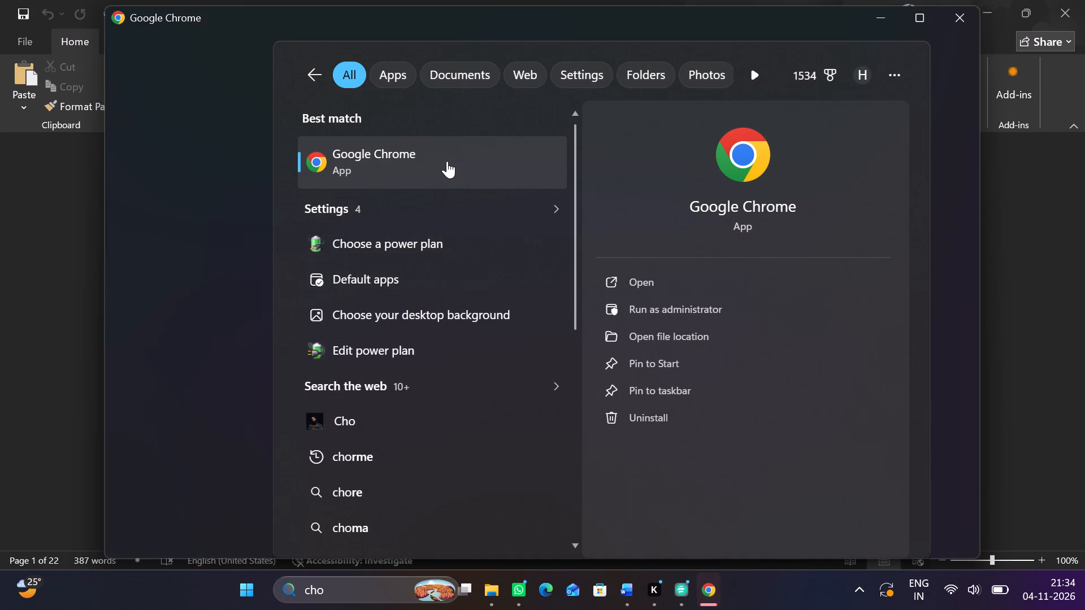
Maximize the Chrome window and open Claude's new chat page.
left_click(238, 101)
left_click(473, 321)
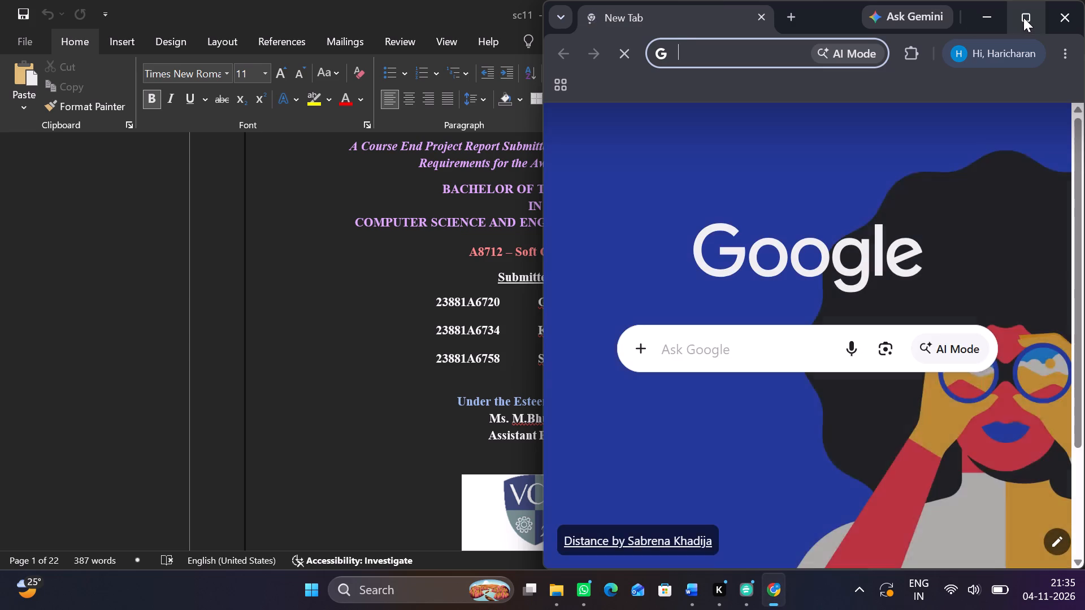
left_click(1023, 18)
left_click(443, 47)
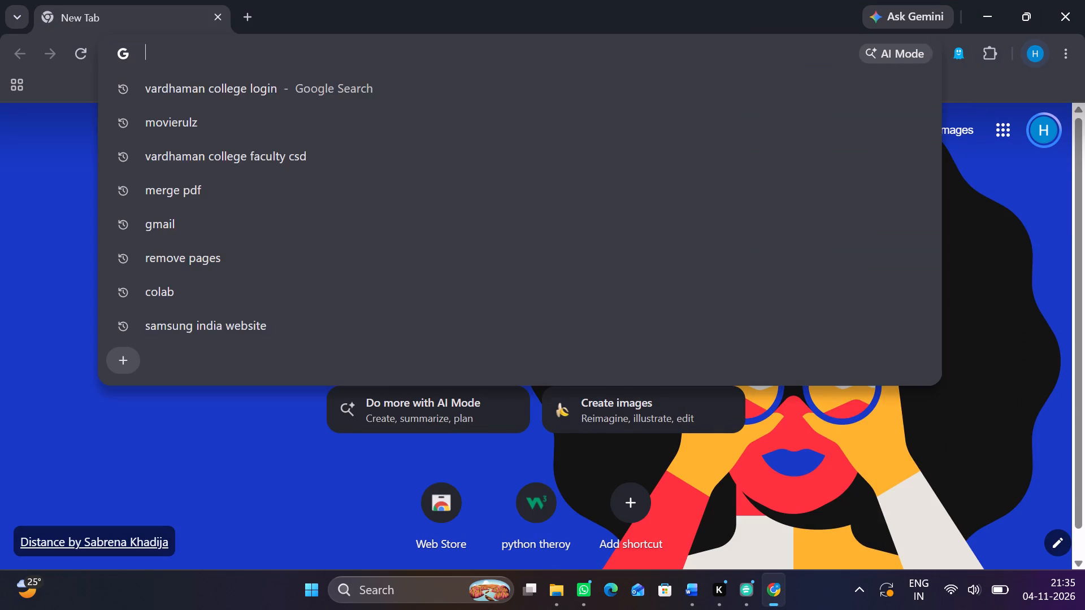
key("c")
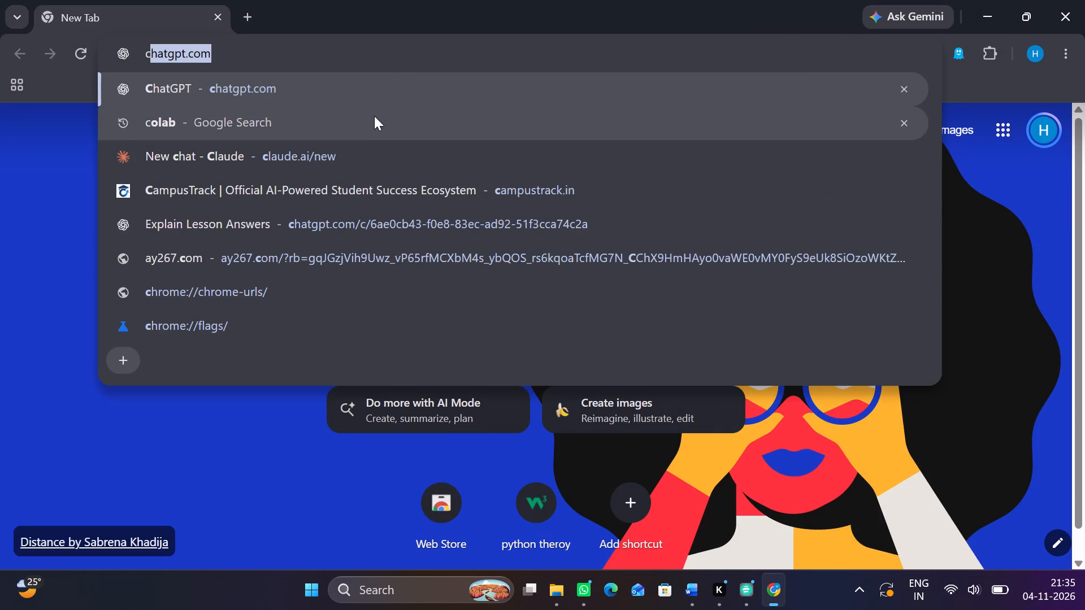
left_click(368, 147)
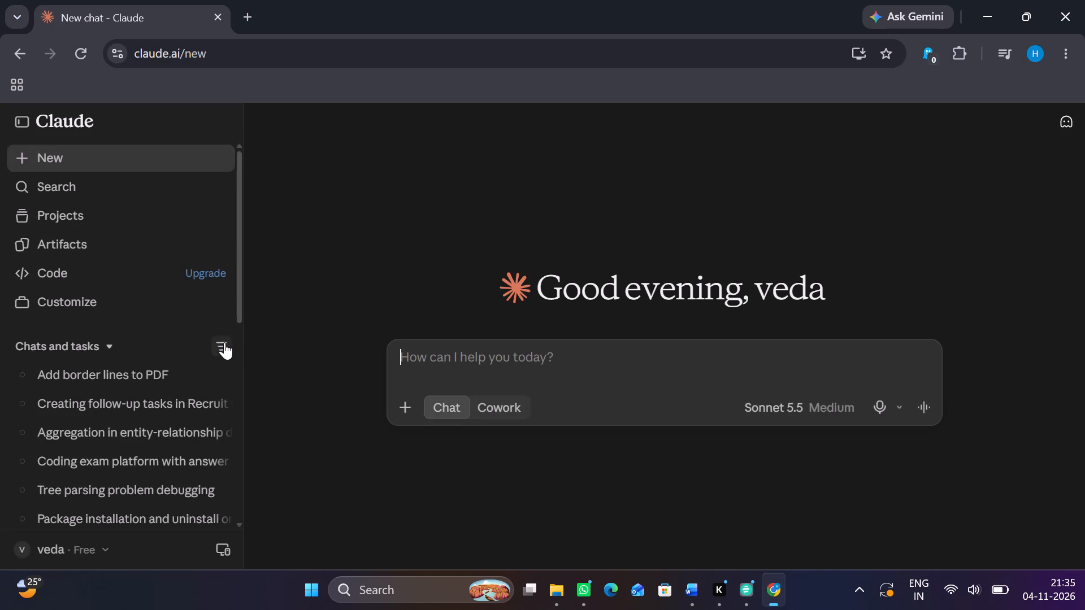
Search the web for "pdf remove pages" in a new tab and open iLovePDF's tool for removing pages.
left_click(257, 19)
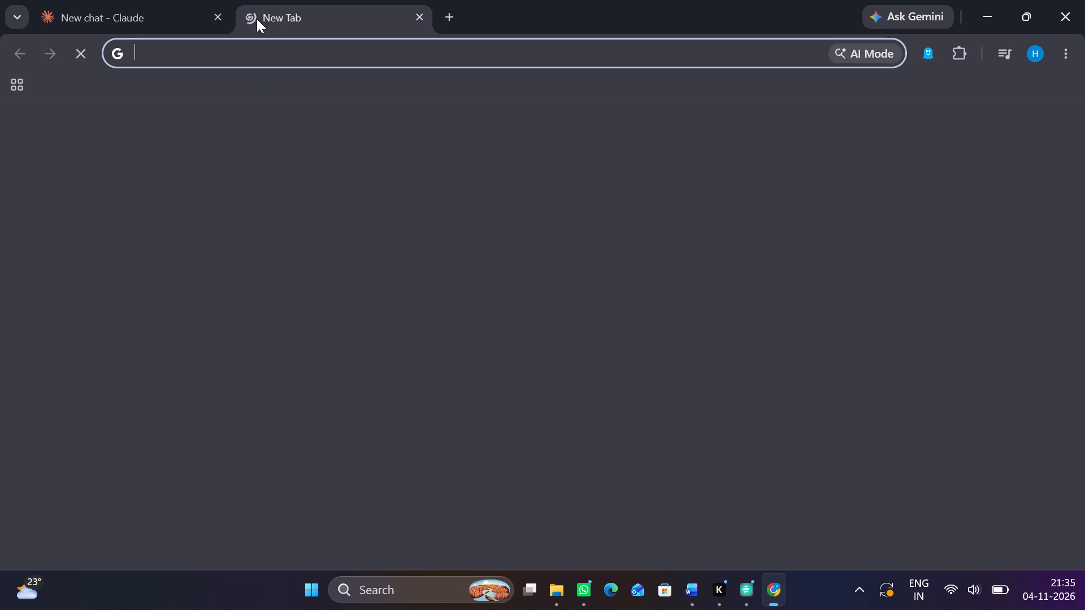
left_click(265, 46)
type("pdf re")
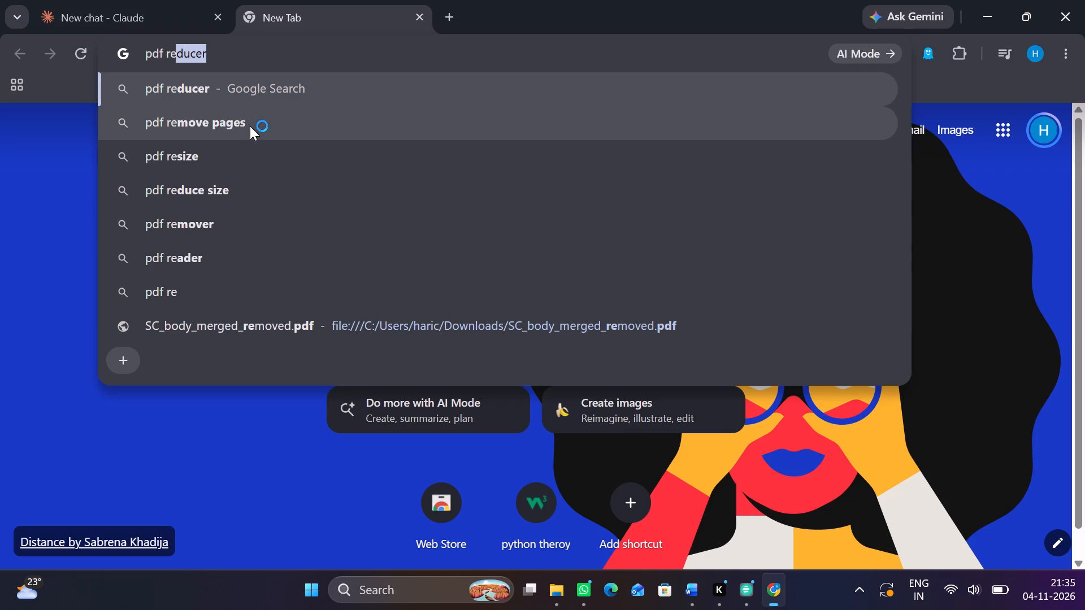
left_click(250, 126)
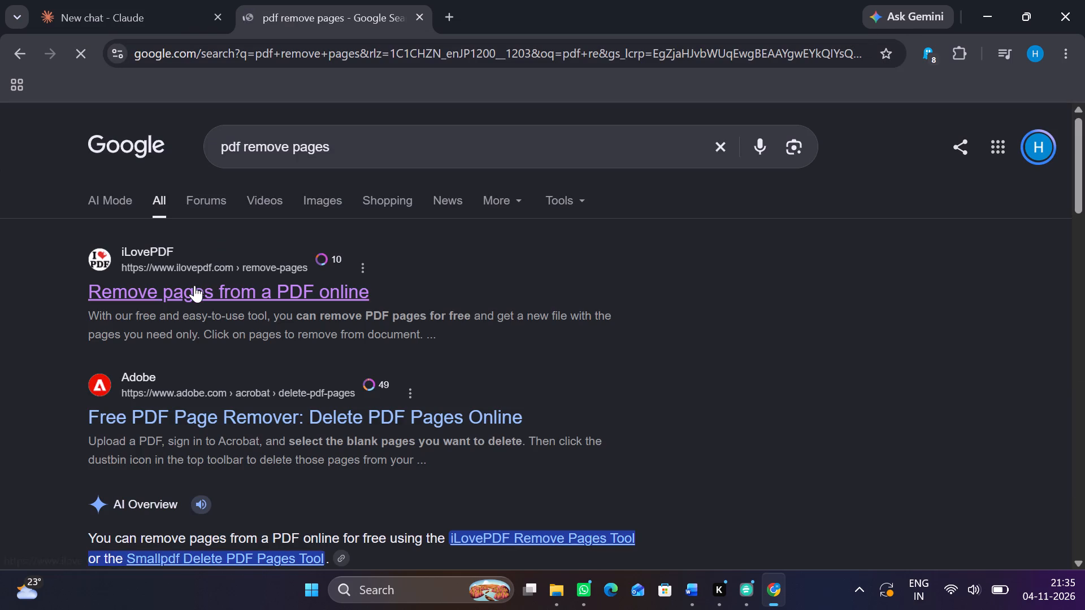
left_click(194, 285)
Load the sc11 PDF from the Downloads folder into the page removal tool.
left_click(458, 328)
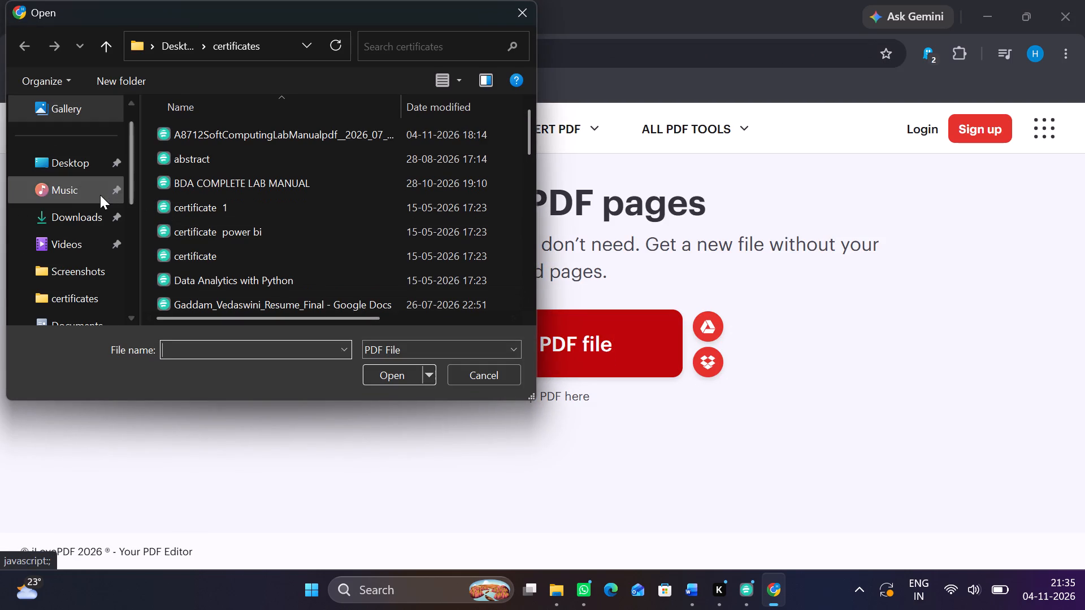
left_click(92, 219)
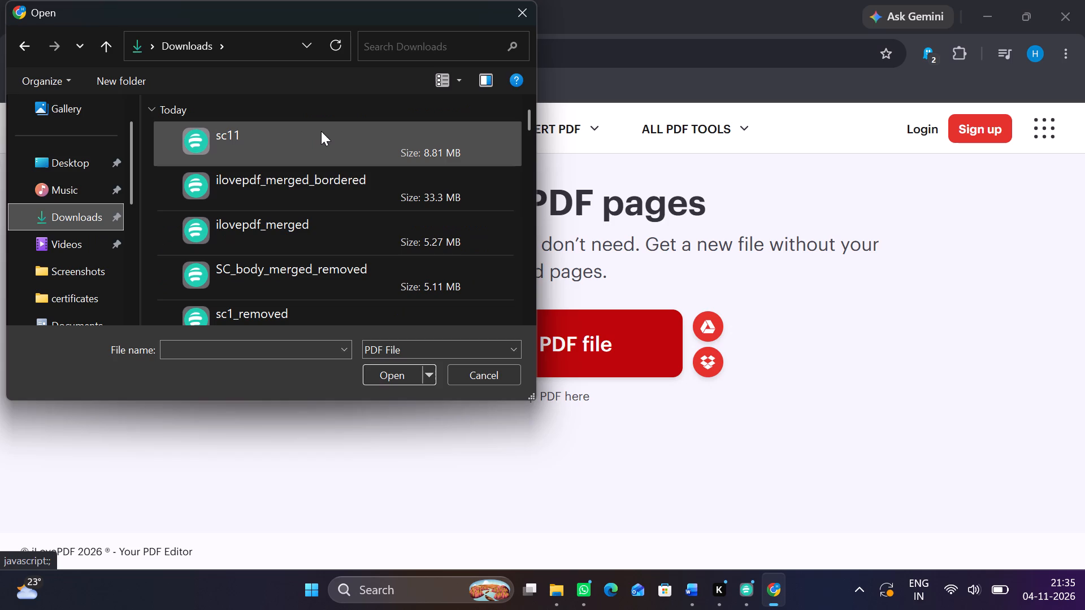
double_click(321, 131)
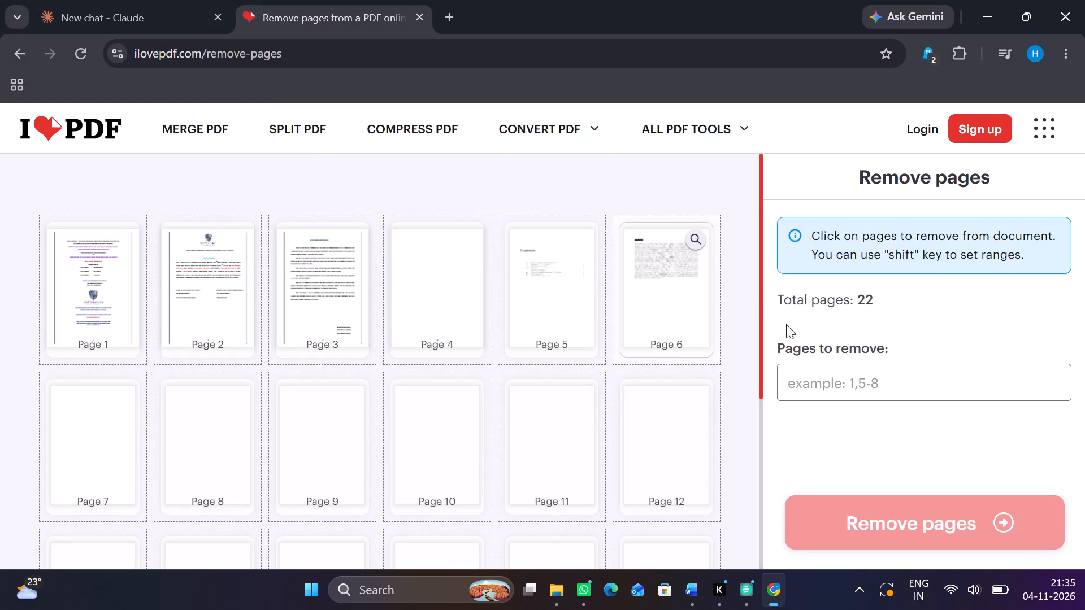
left_click(810, 384)
left_click(810, 384)
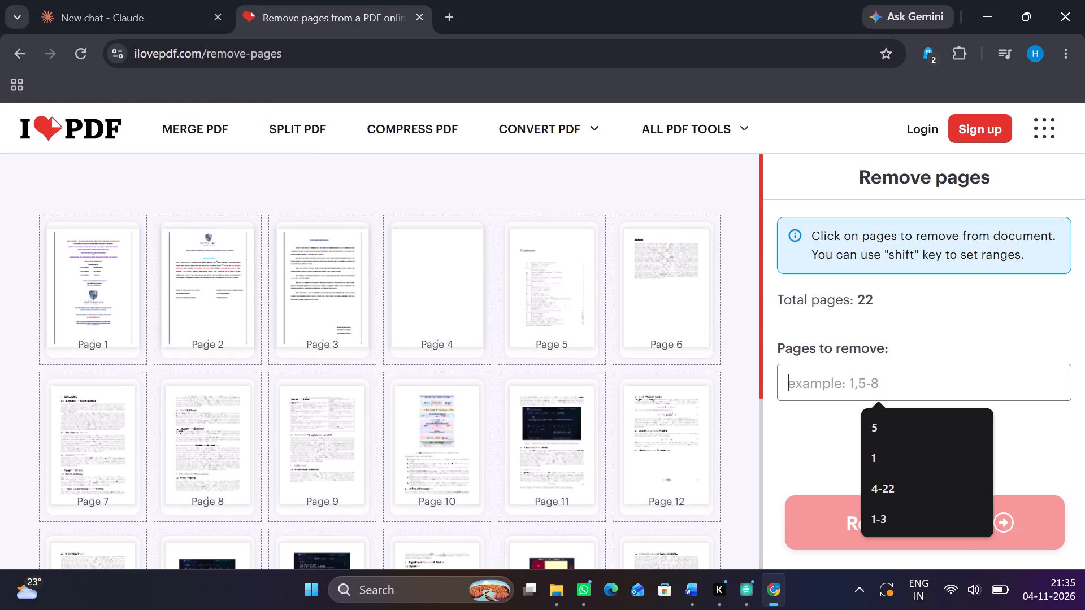
type("4-22")
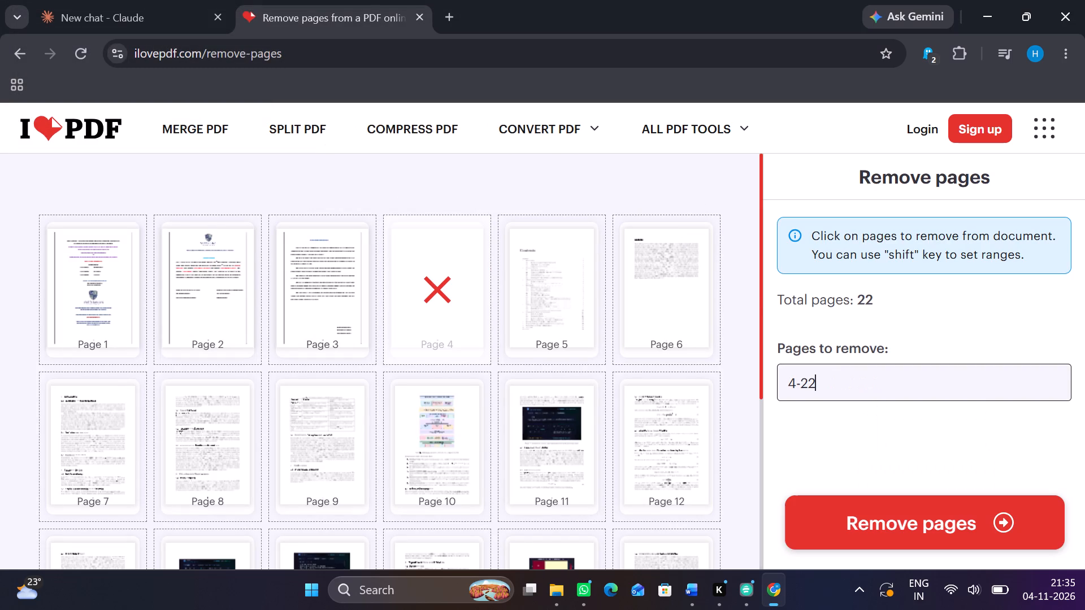
scroll(589, 412, "down", 4)
scroll(589, 412, "up", 3)
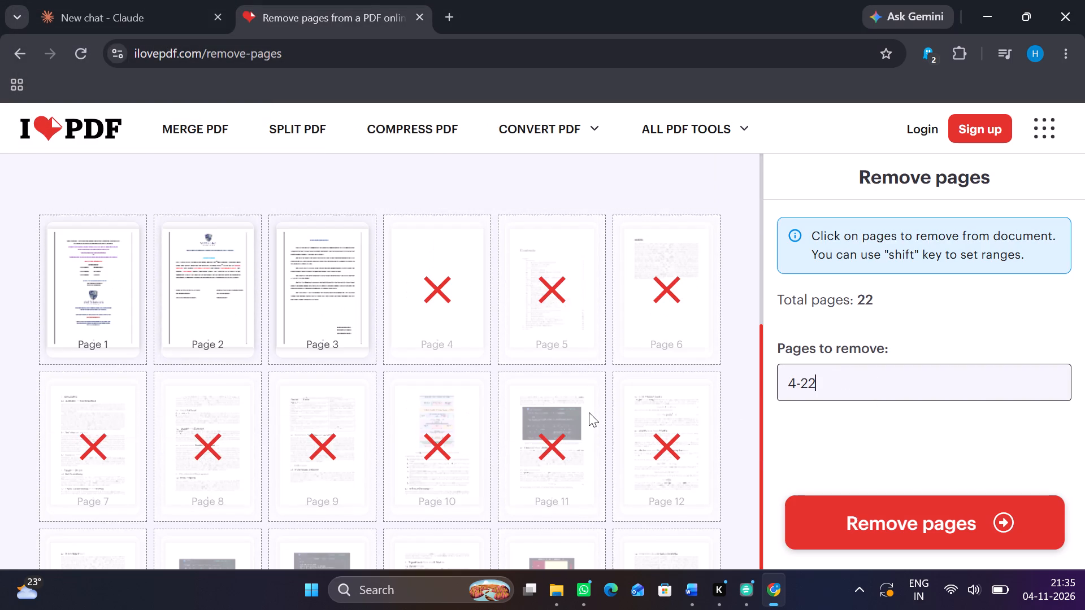
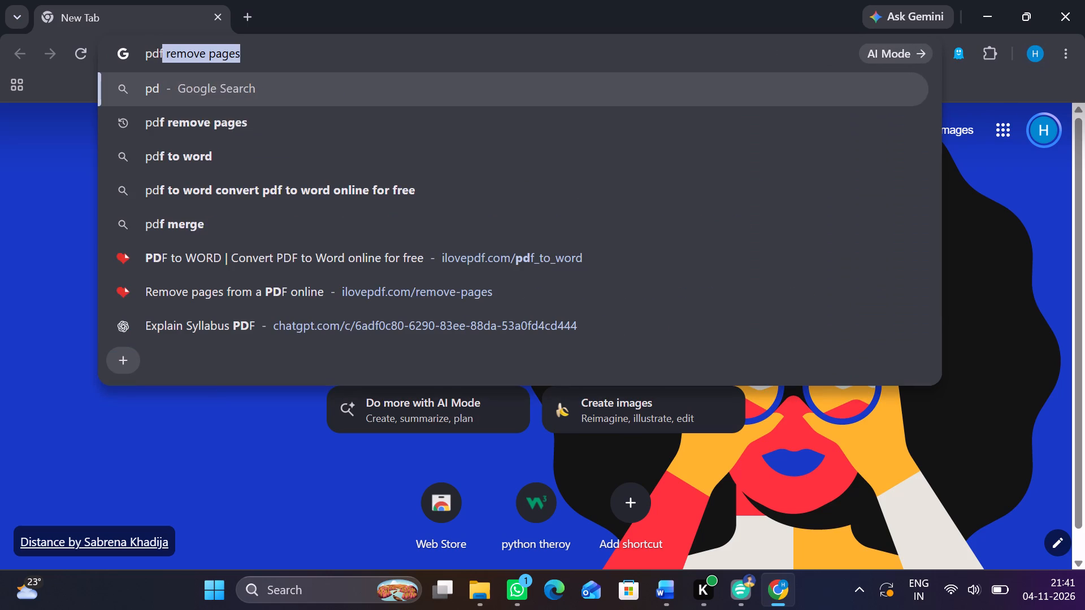
key("space")
key("Return")
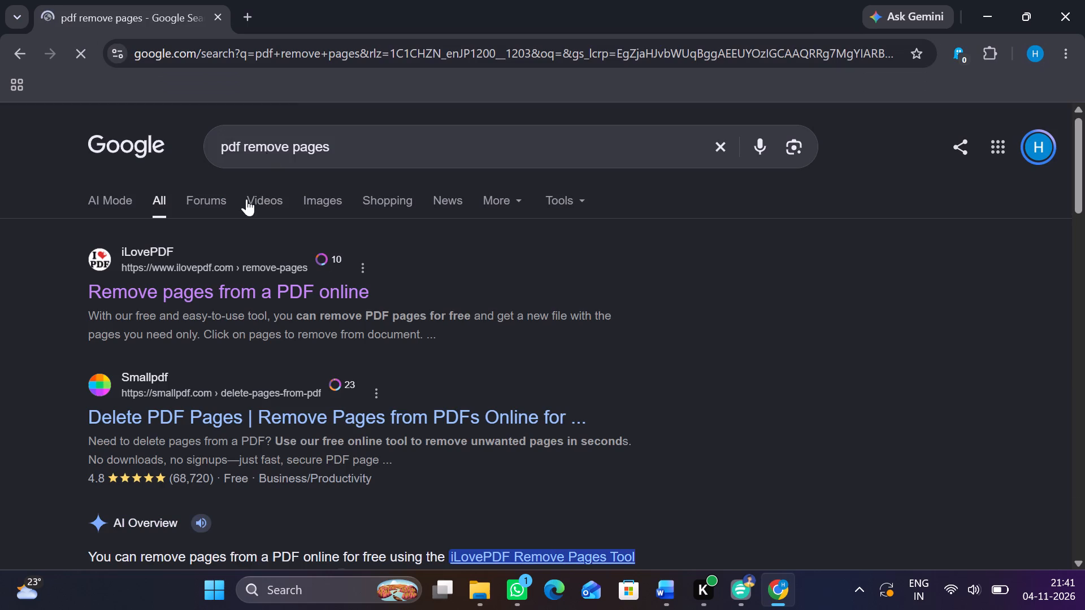
left_click(214, 291)
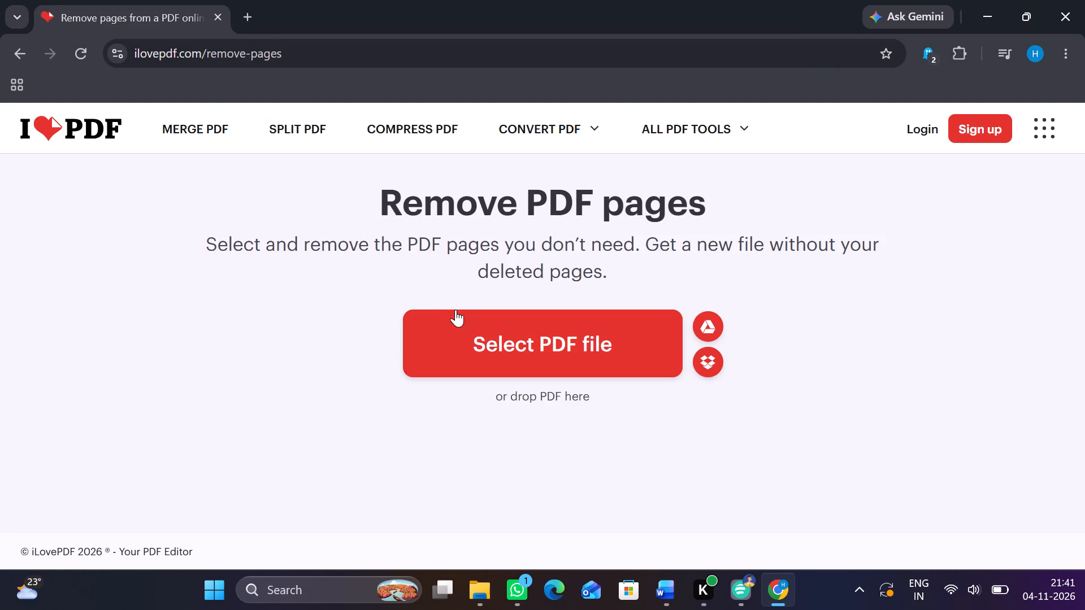
Upload ilovepdf_merged_bordered from Downloads and remove pages 1-3 from it.
left_click(515, 343)
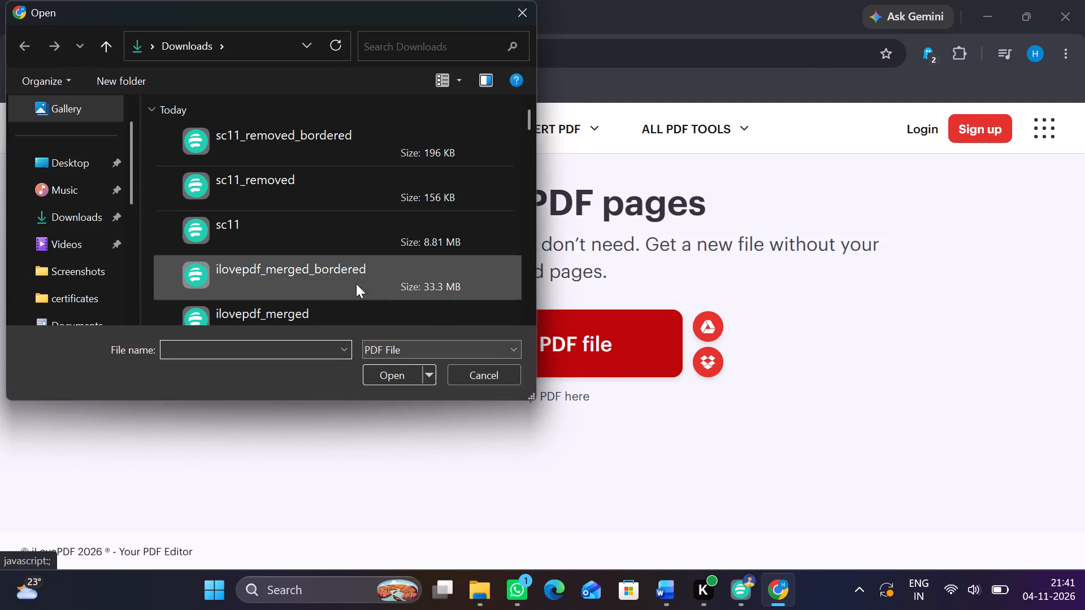
double_click(295, 262)
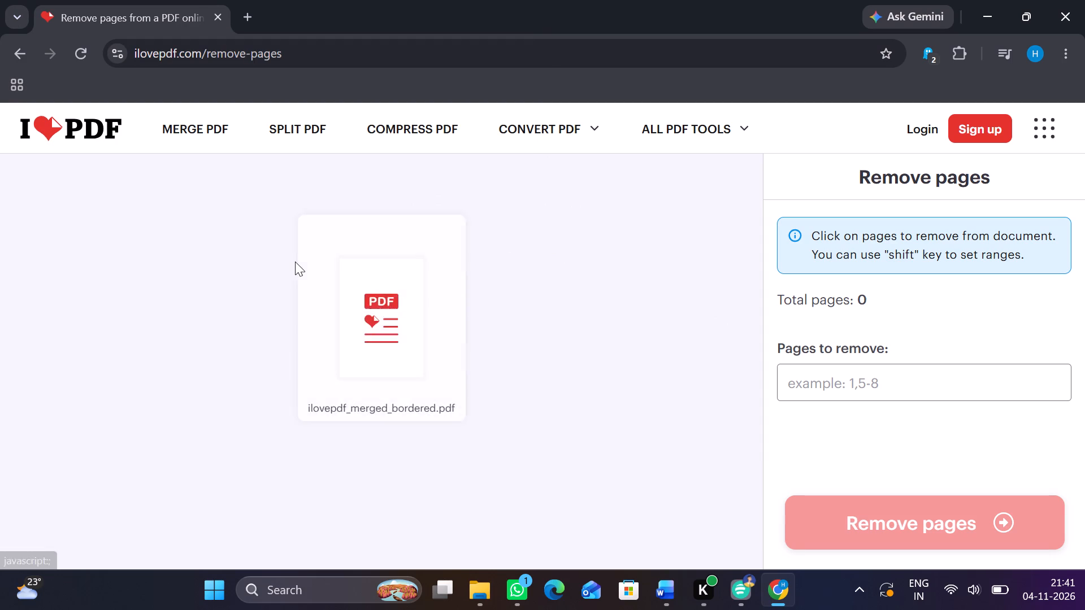
left_click(818, 382)
type("1-3")
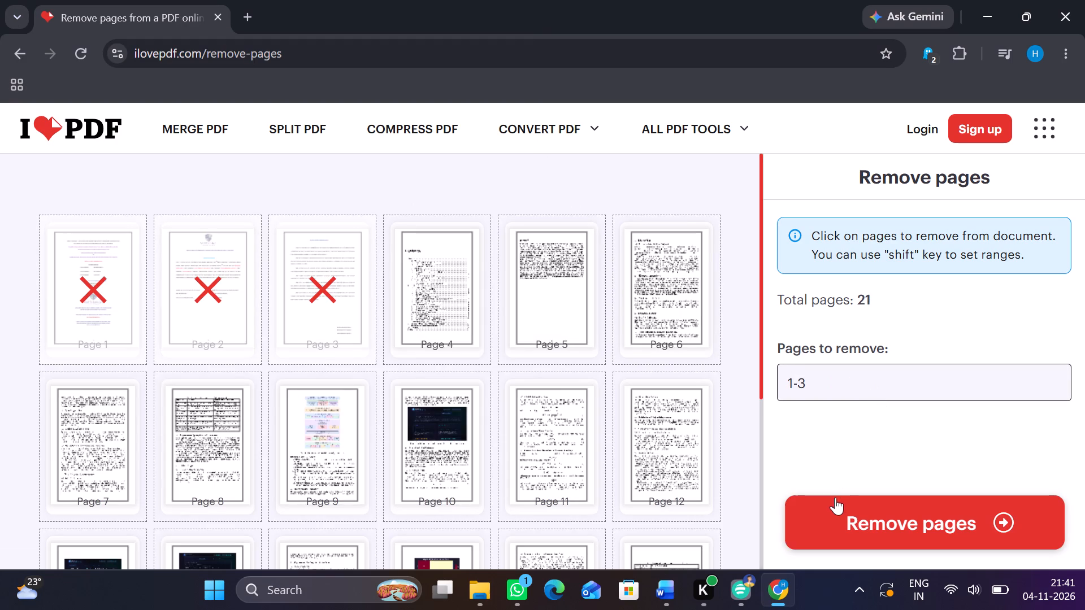
left_click(830, 503)
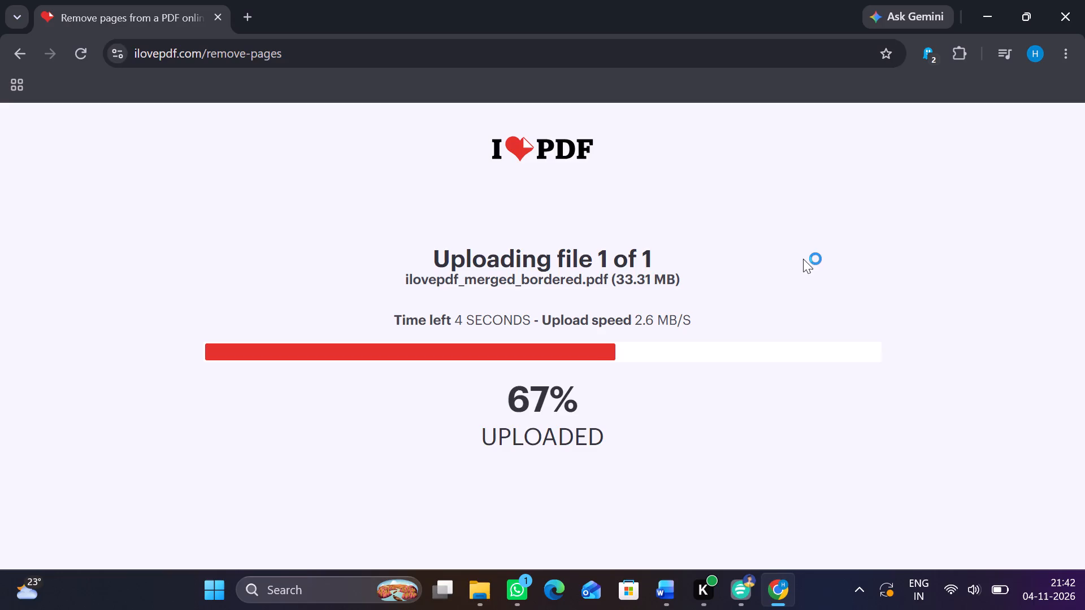
Search the web for "merge pdf" in a new browser tab.
left_click(255, 14)
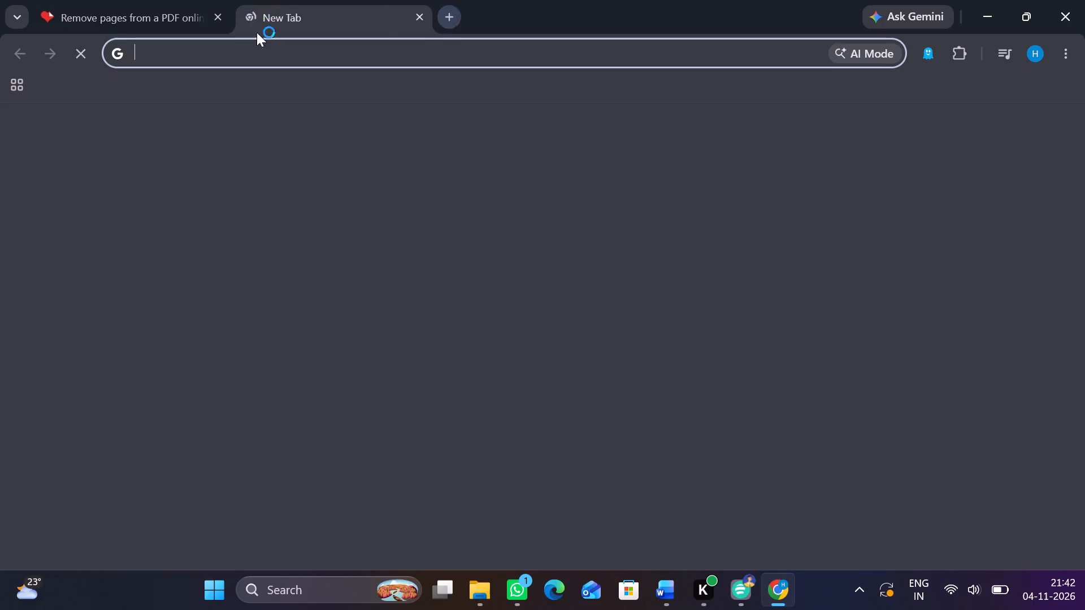
left_click(249, 45)
type("mer")
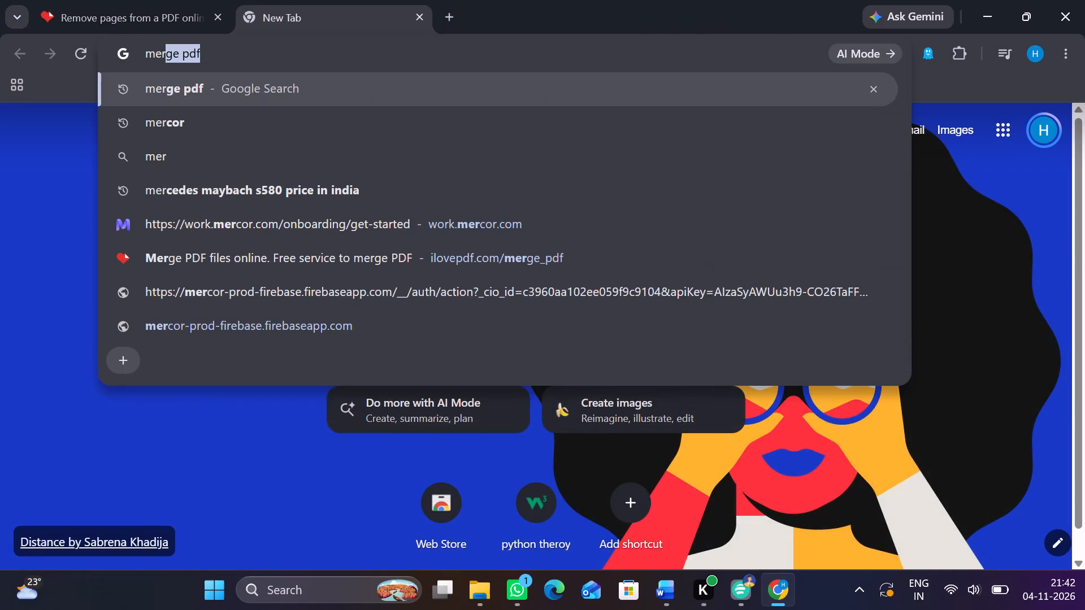
key("Return")
Return to the iLovePDF page-removal result and download the trimmed PDF.
left_click(85, 20)
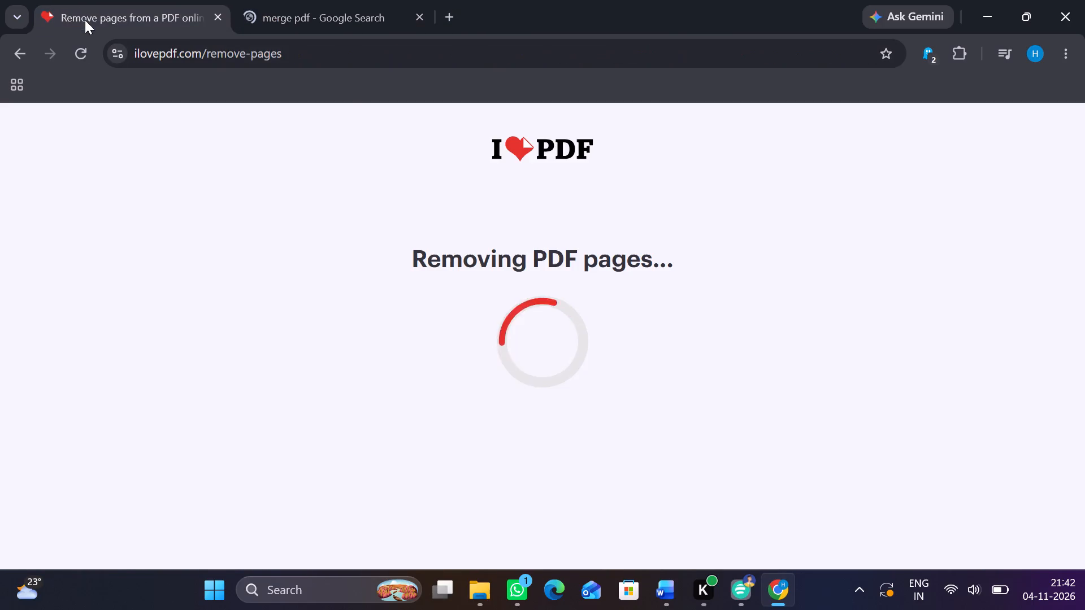
left_click(478, 264)
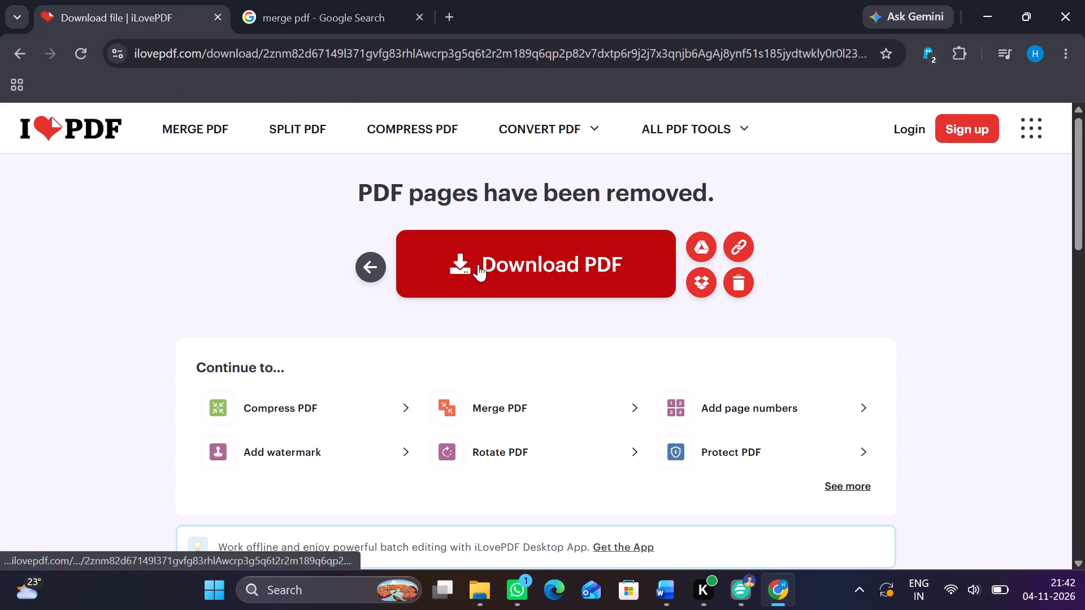
Open iLovePDF's Merge PDF tool from the search results and add sc11_removed_bordered as the first file.
left_click(359, 0)
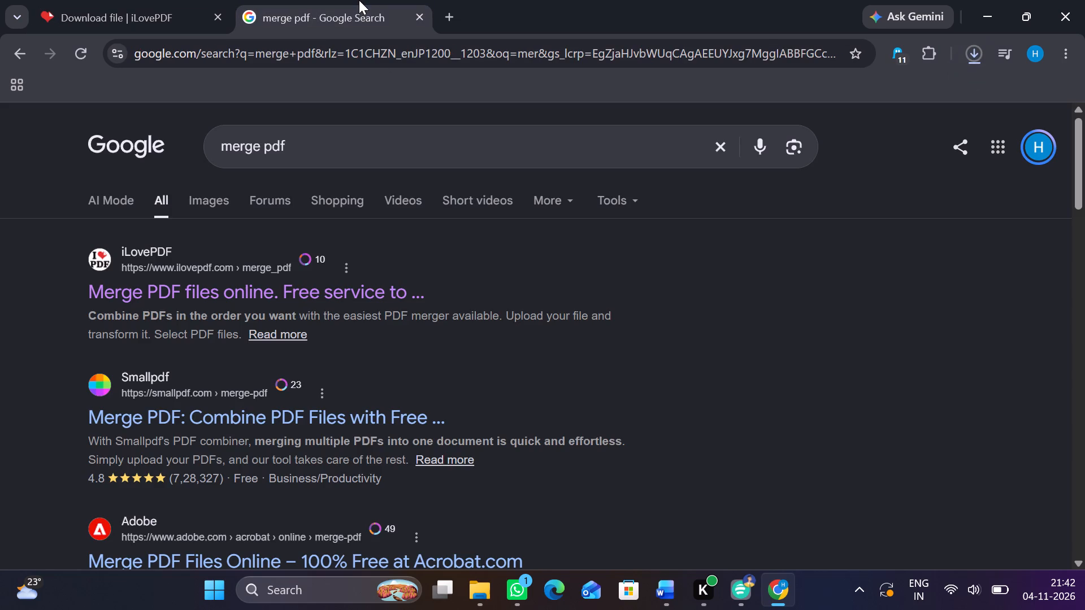
left_click(232, 281)
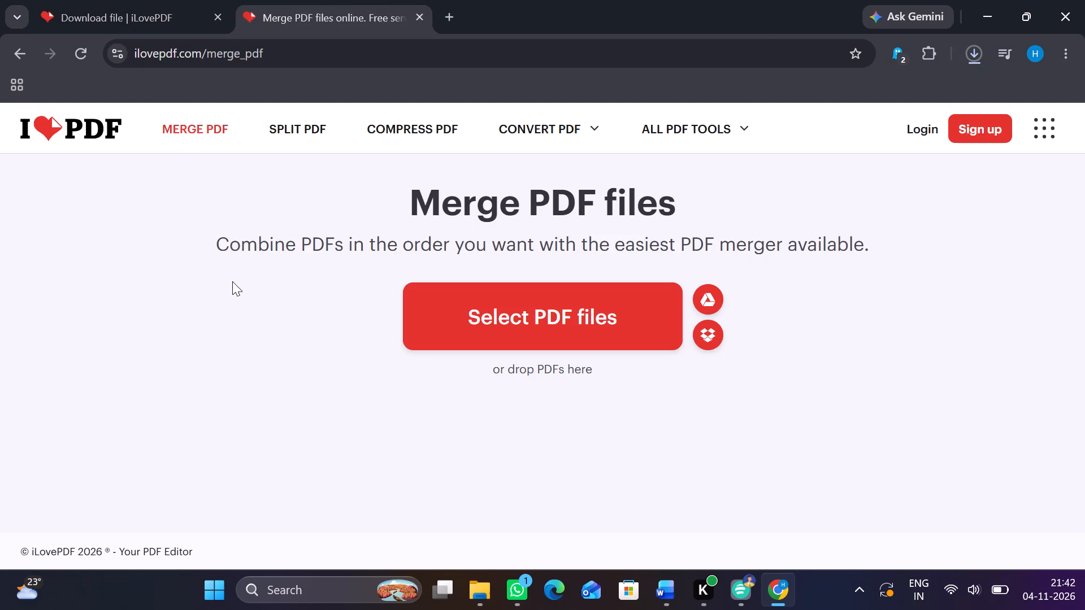
left_click(508, 313)
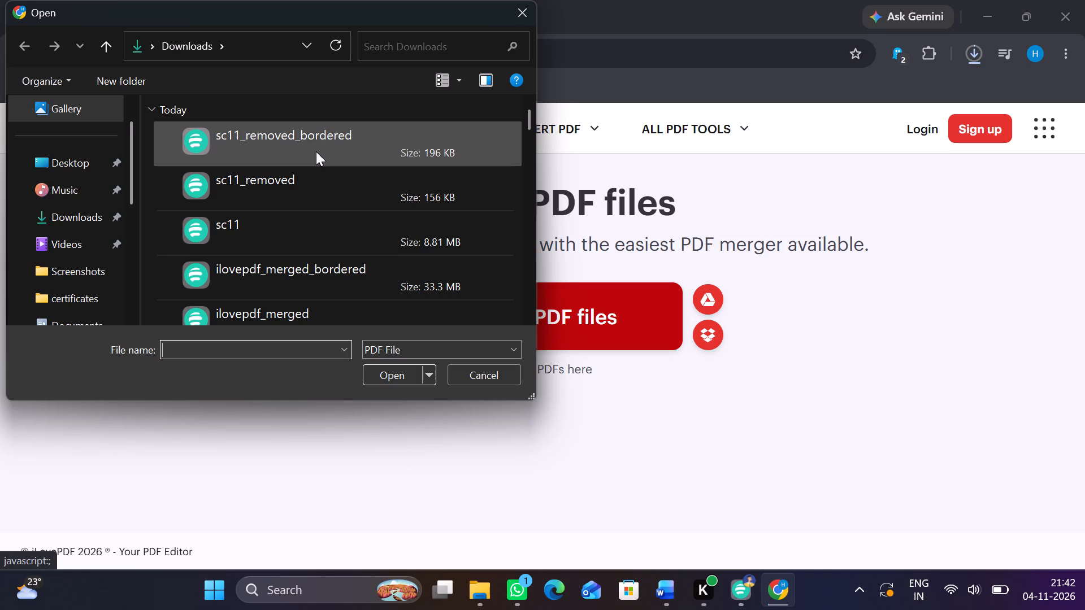
double_click(316, 151)
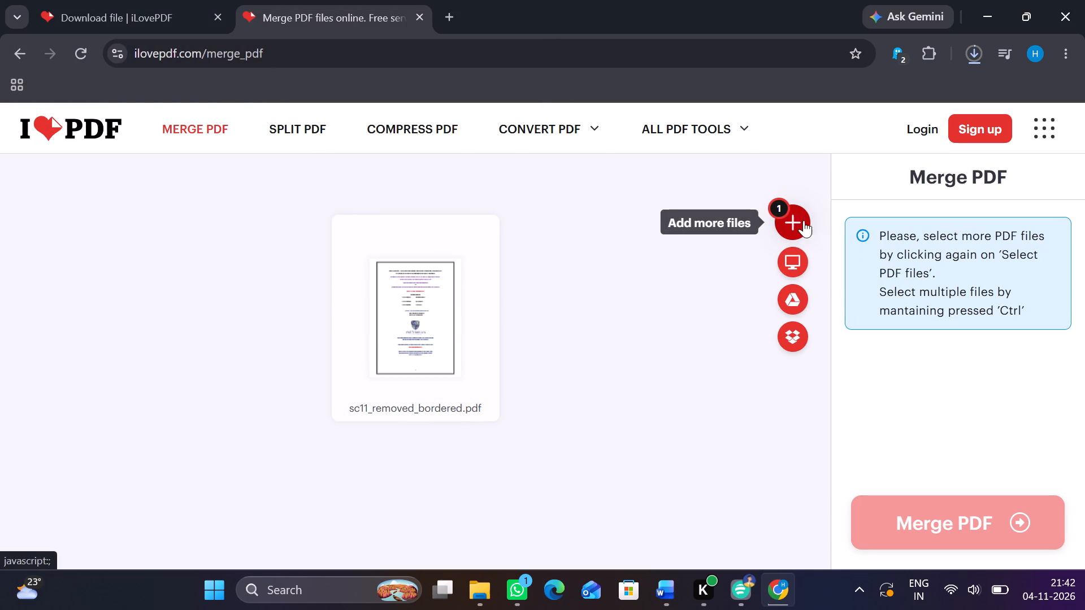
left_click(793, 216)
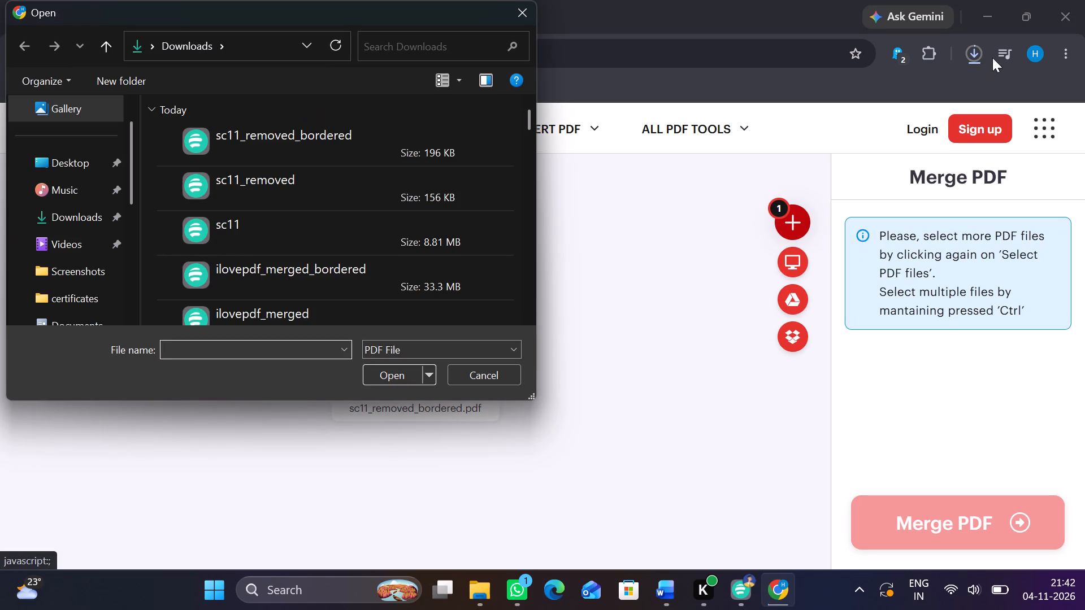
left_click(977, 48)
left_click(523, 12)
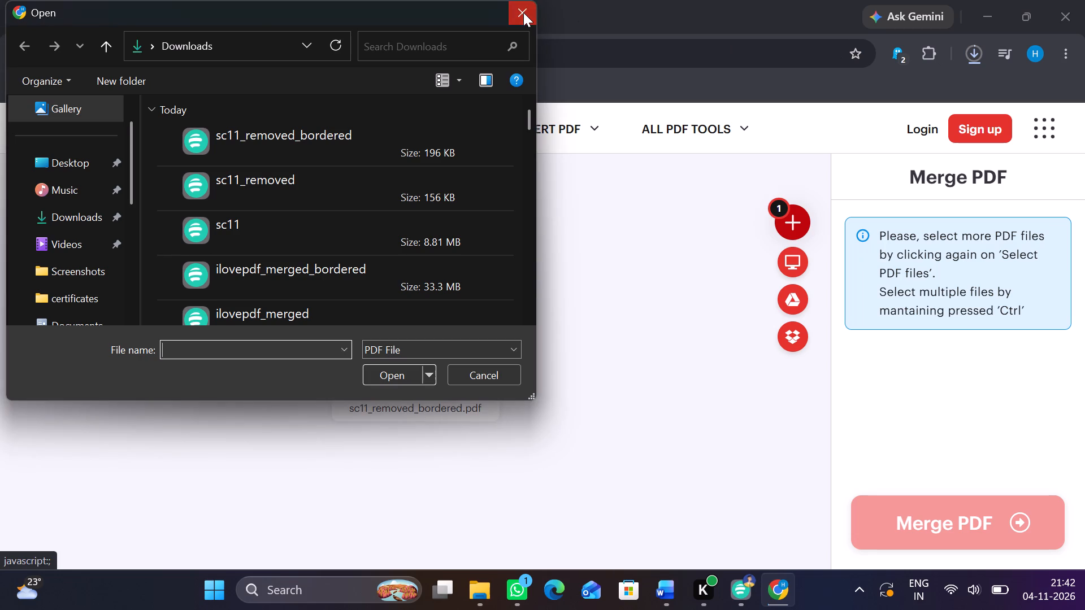
Check the recent downloads for the progress of ilovepdf_merged_bordered_removed.pdf.
left_click(960, 56)
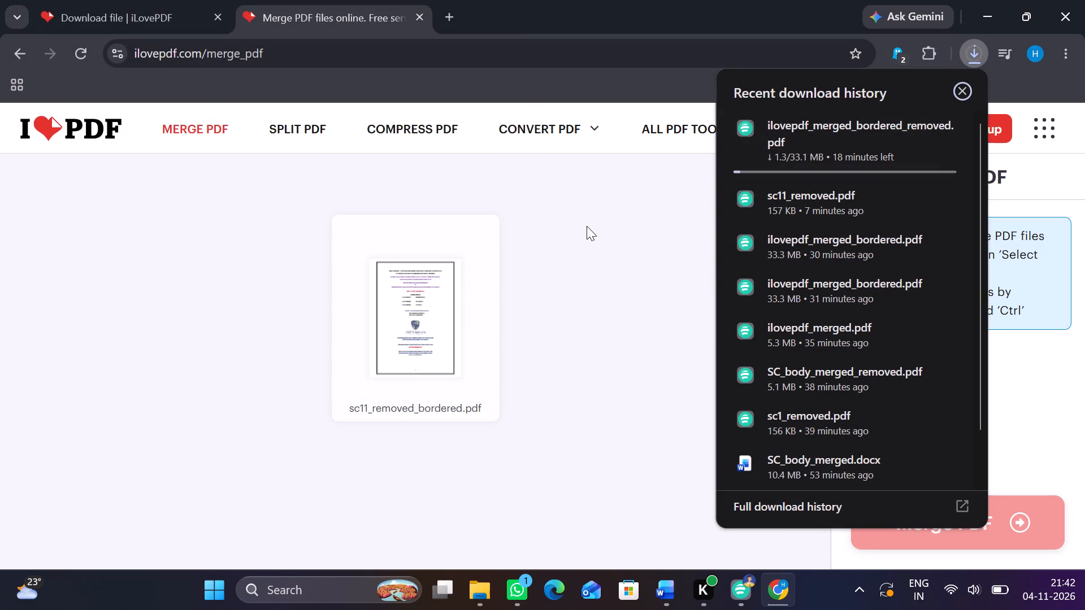
Delete the sc1 PDF, the SC_body_merged_removed PDF and the SC_body_merged Word document from the Downloads folder.
left_click(472, 586)
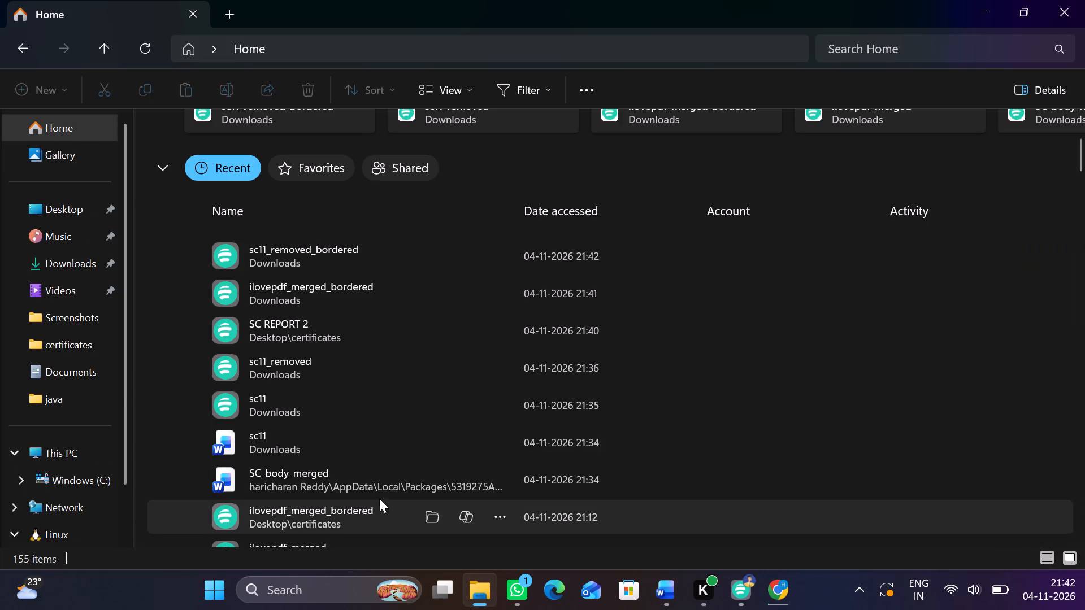
left_click(65, 248)
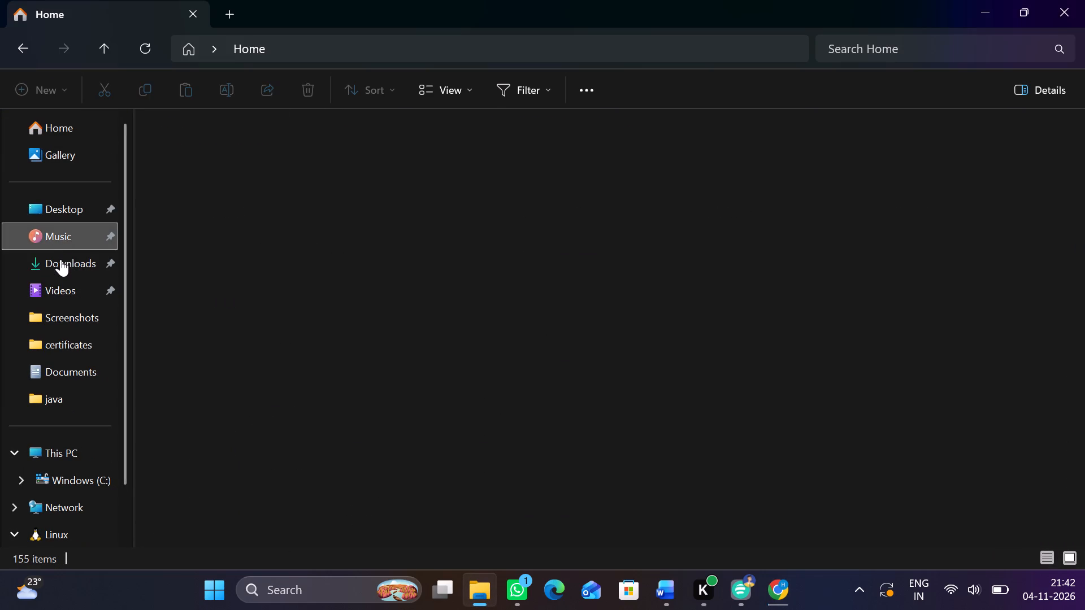
left_click(60, 260)
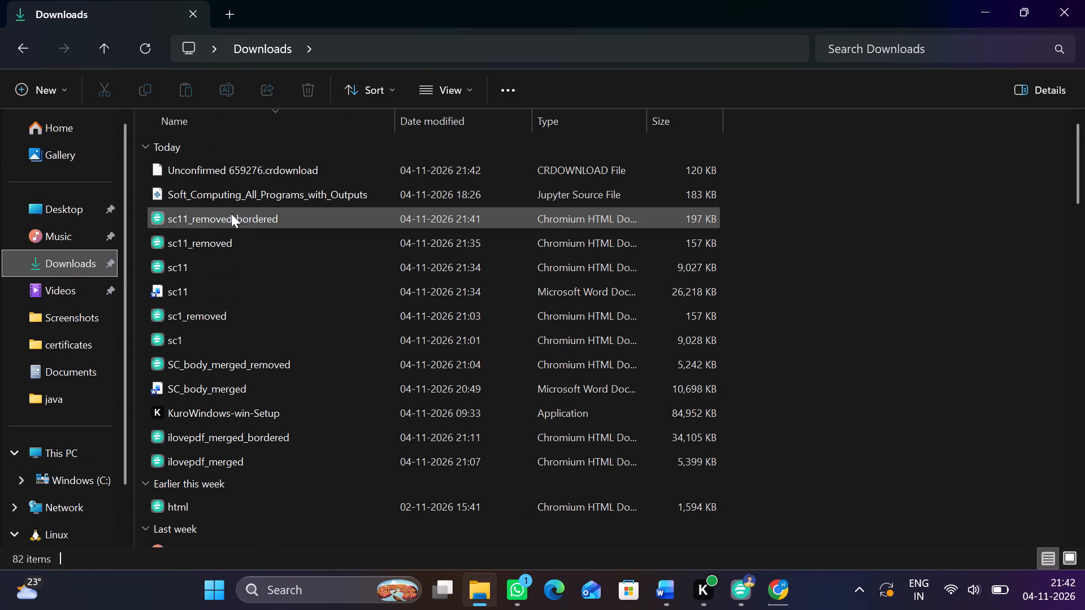
left_click(176, 337)
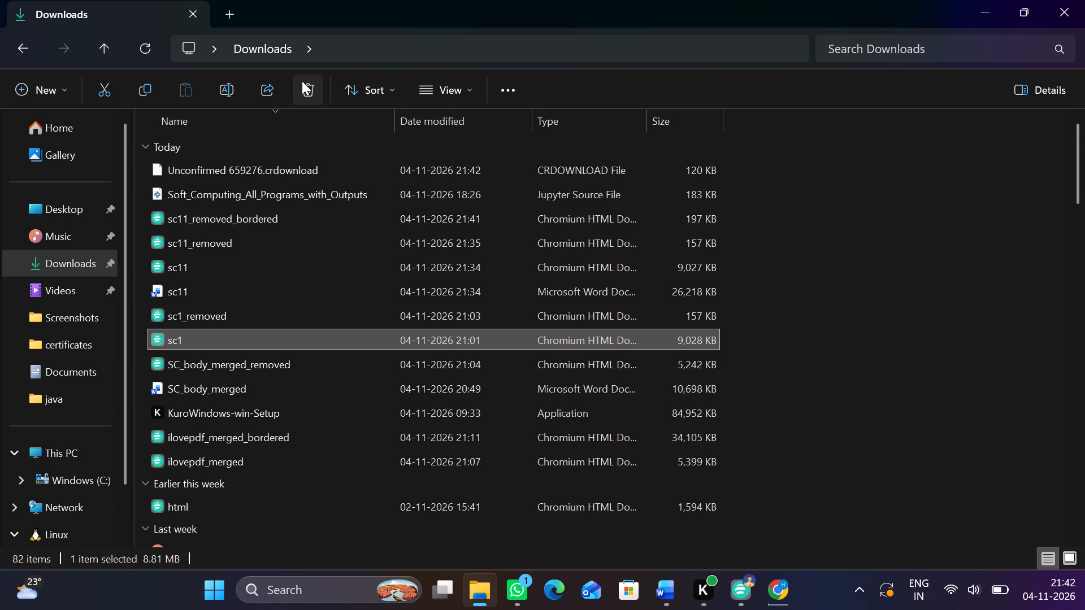
left_click(302, 81)
left_click(209, 338)
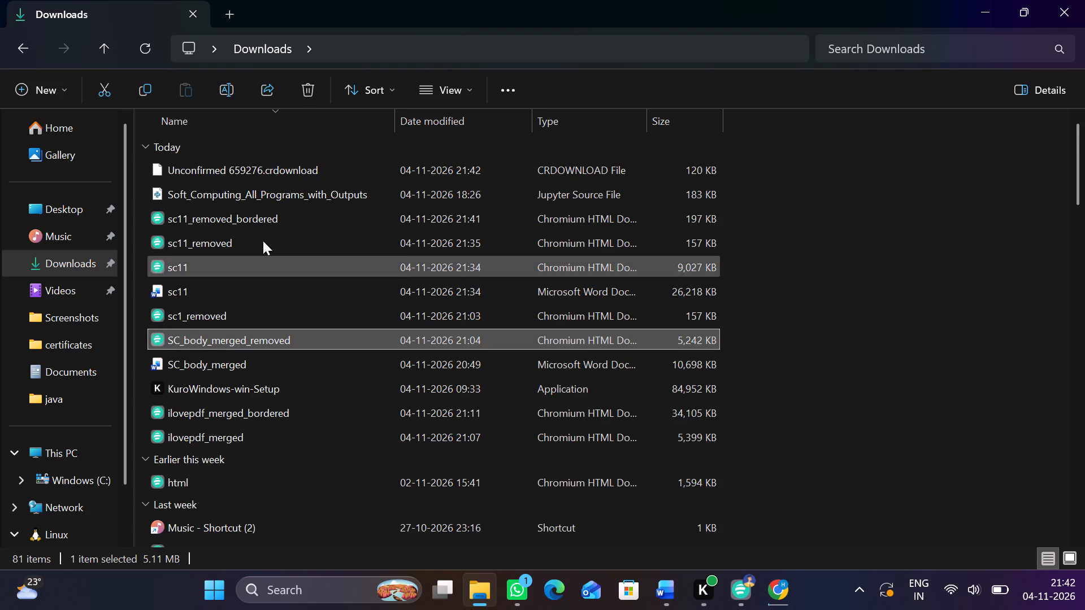
left_click(303, 99)
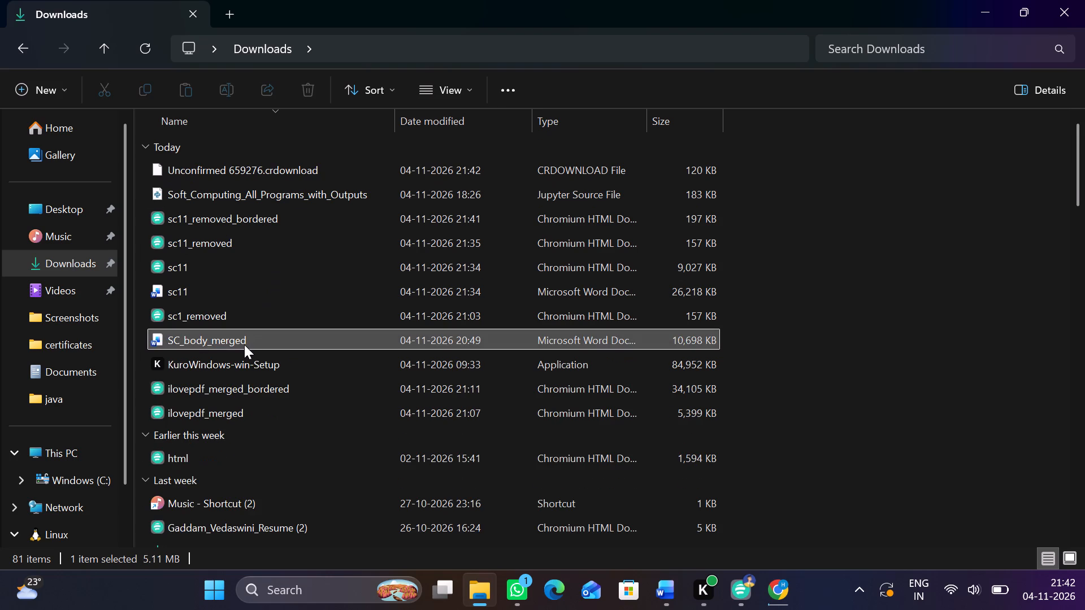
left_click(244, 345)
left_click(301, 97)
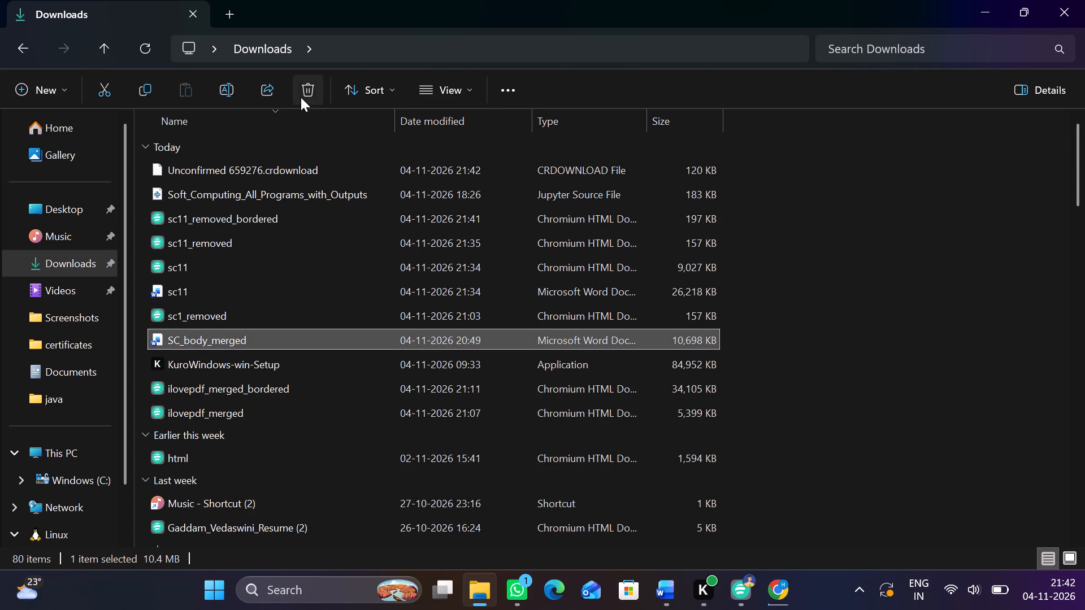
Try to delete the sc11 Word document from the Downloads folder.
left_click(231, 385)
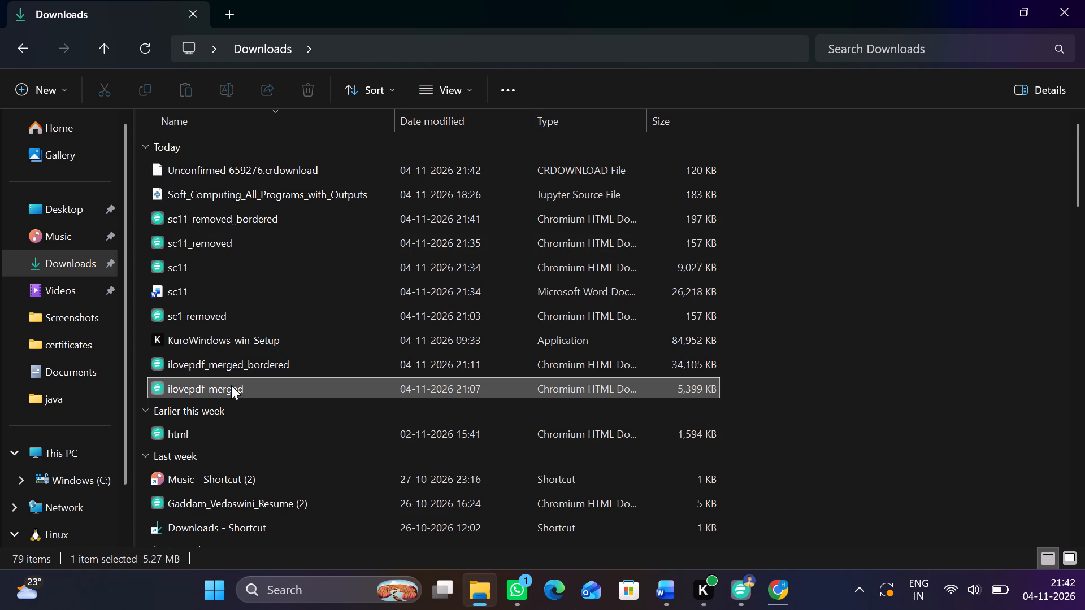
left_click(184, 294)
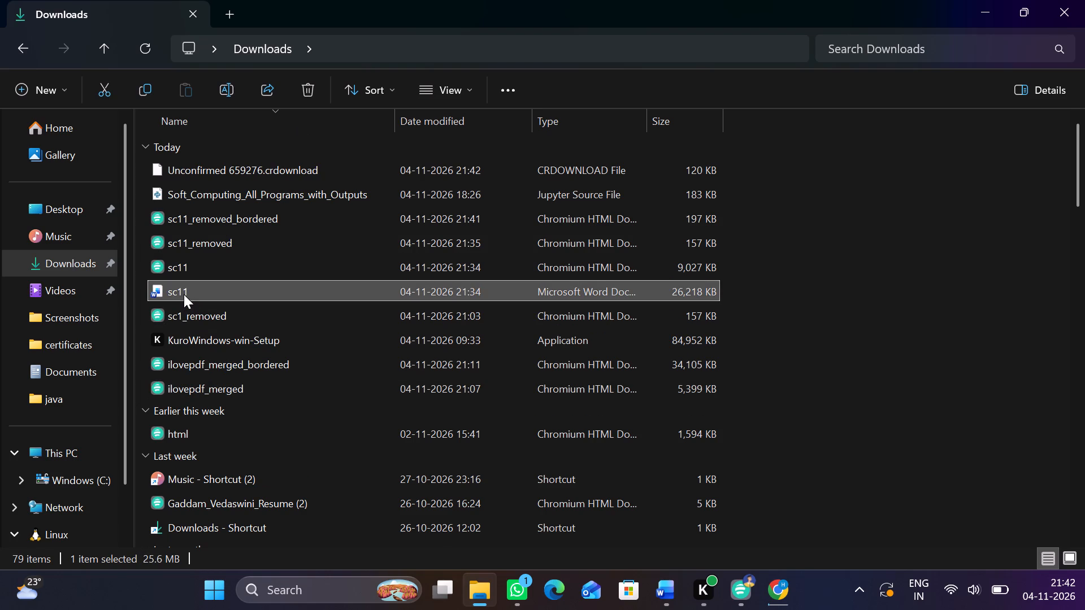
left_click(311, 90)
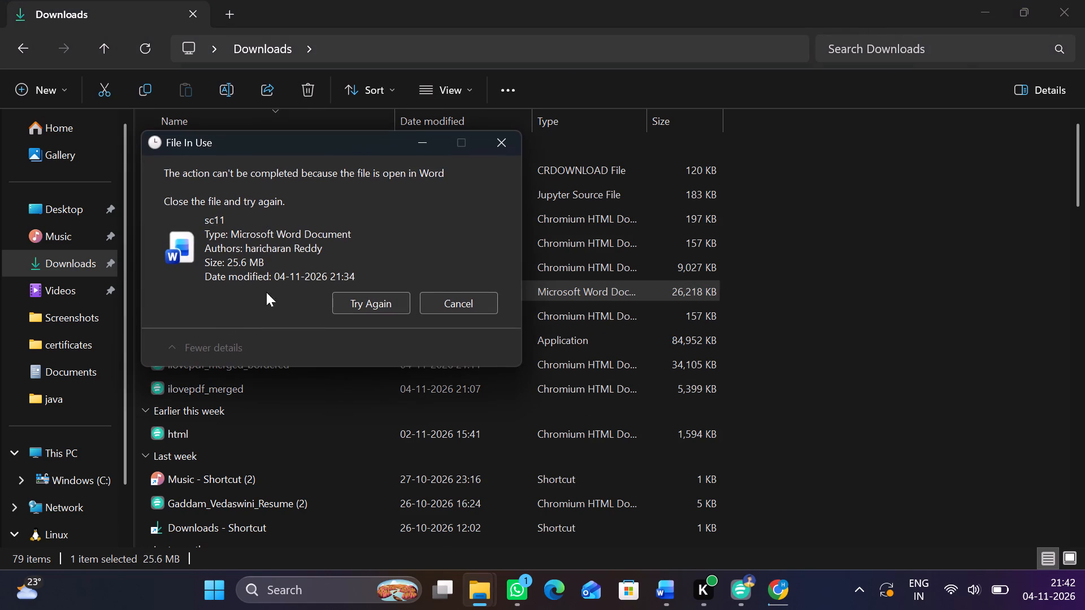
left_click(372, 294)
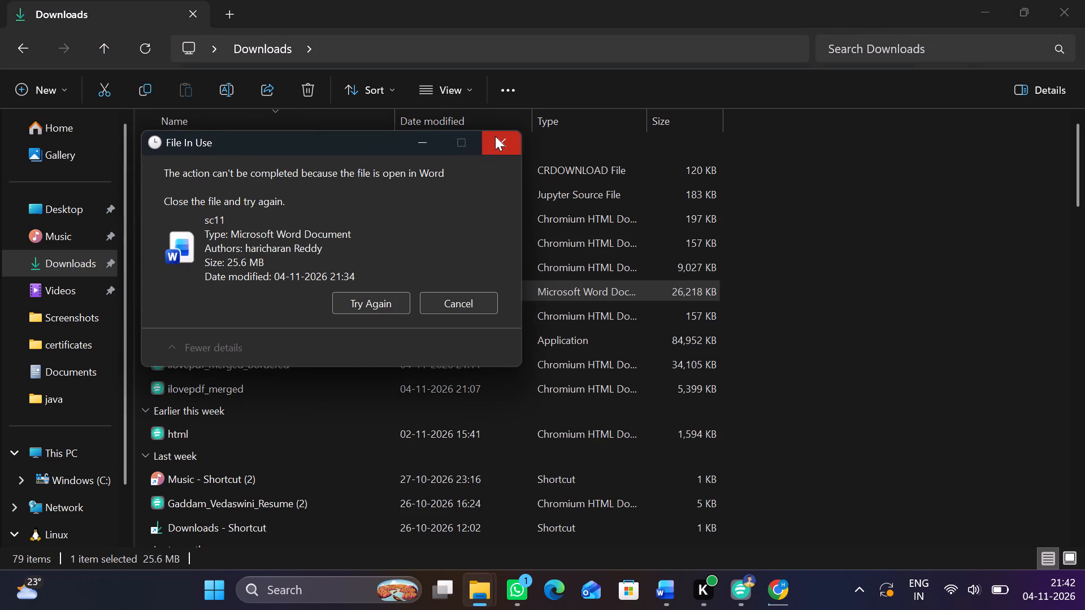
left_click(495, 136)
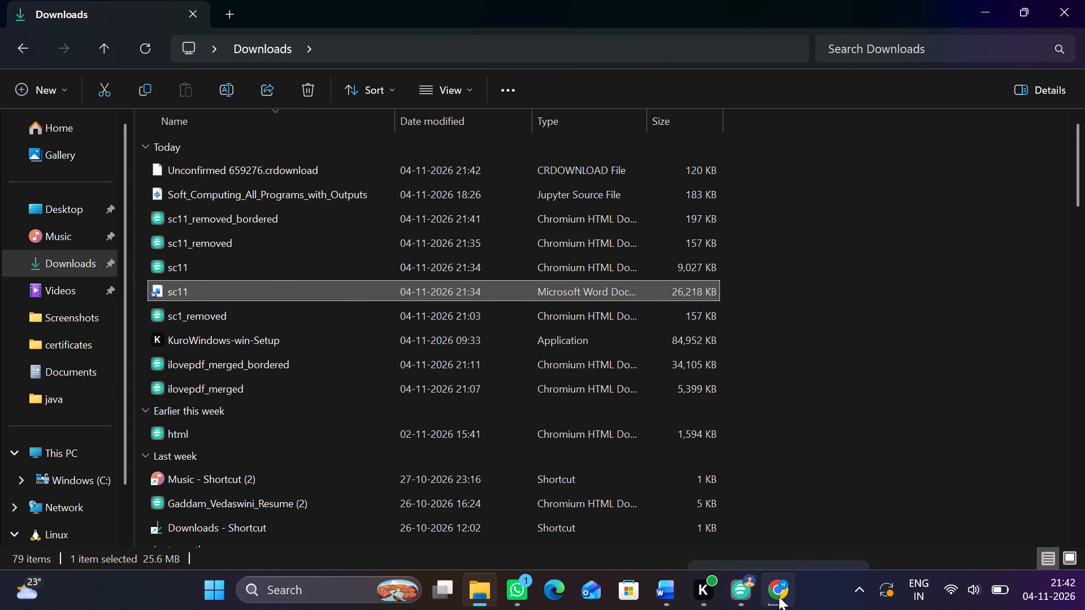
Switch back to Chrome and monitor the download progress of ilovepdf_merged_bordered_removed.pdf.
left_click(779, 596)
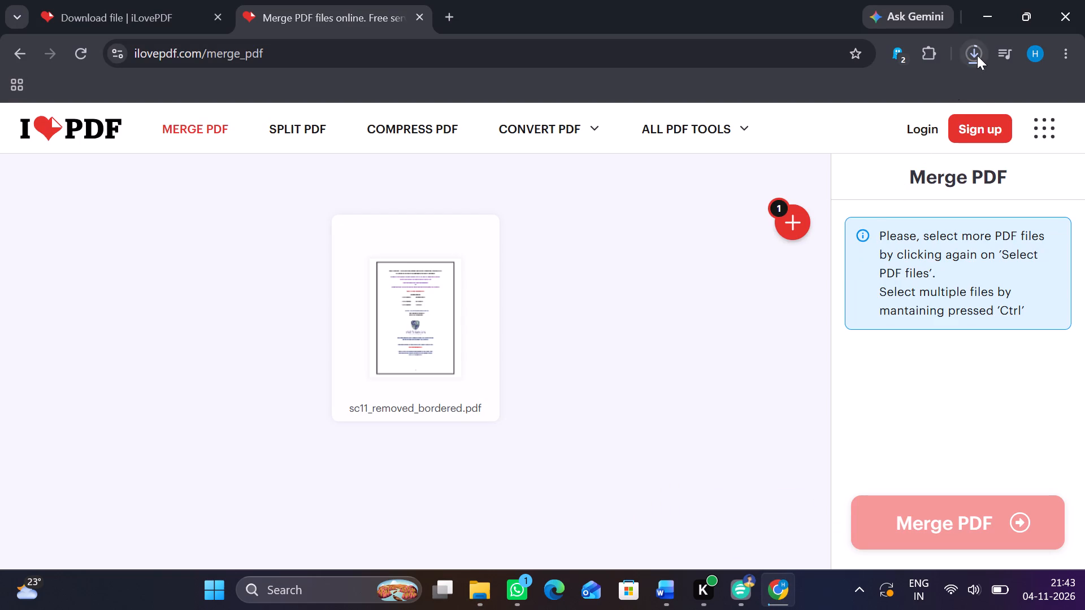
left_click(977, 52)
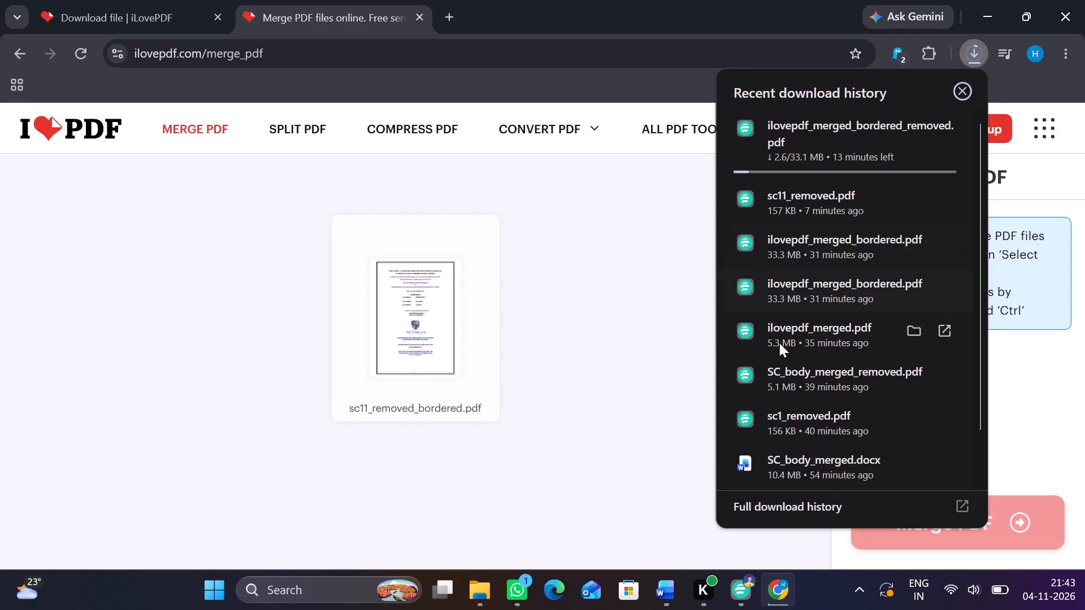
left_click(666, 339)
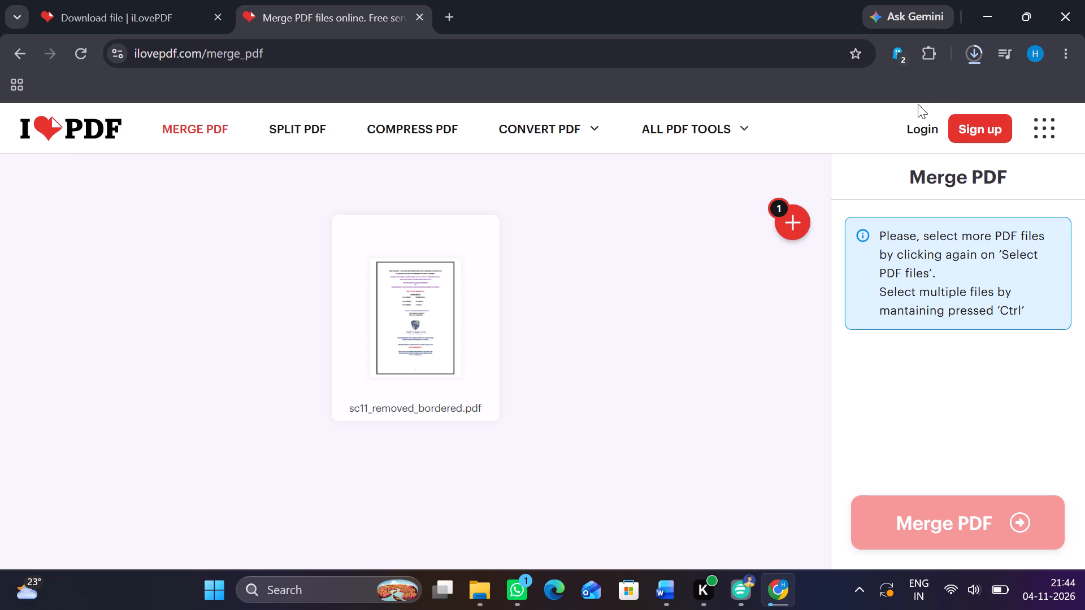
left_click(965, 58)
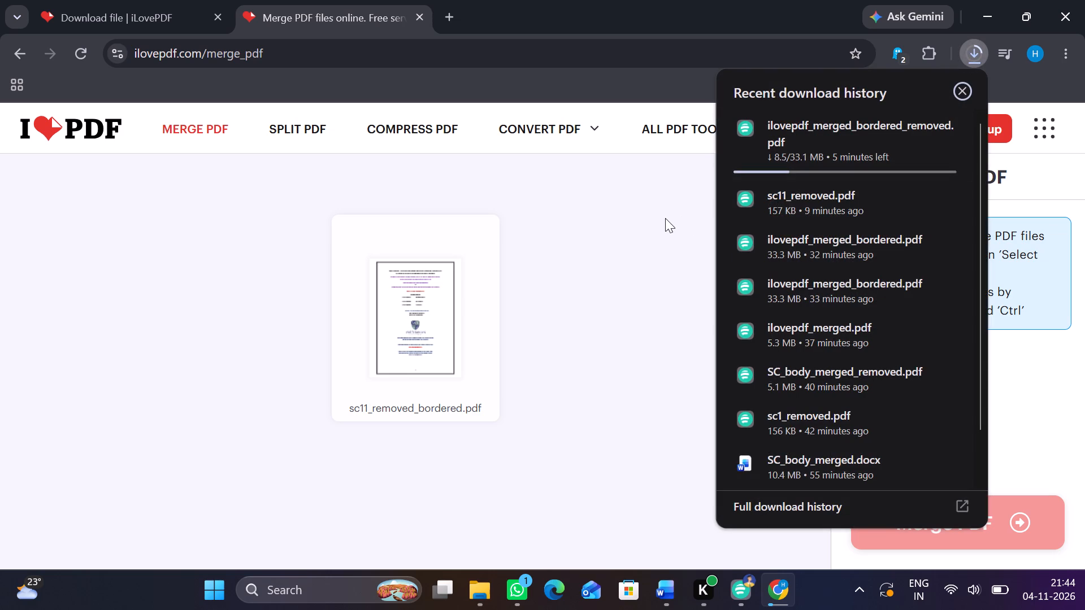
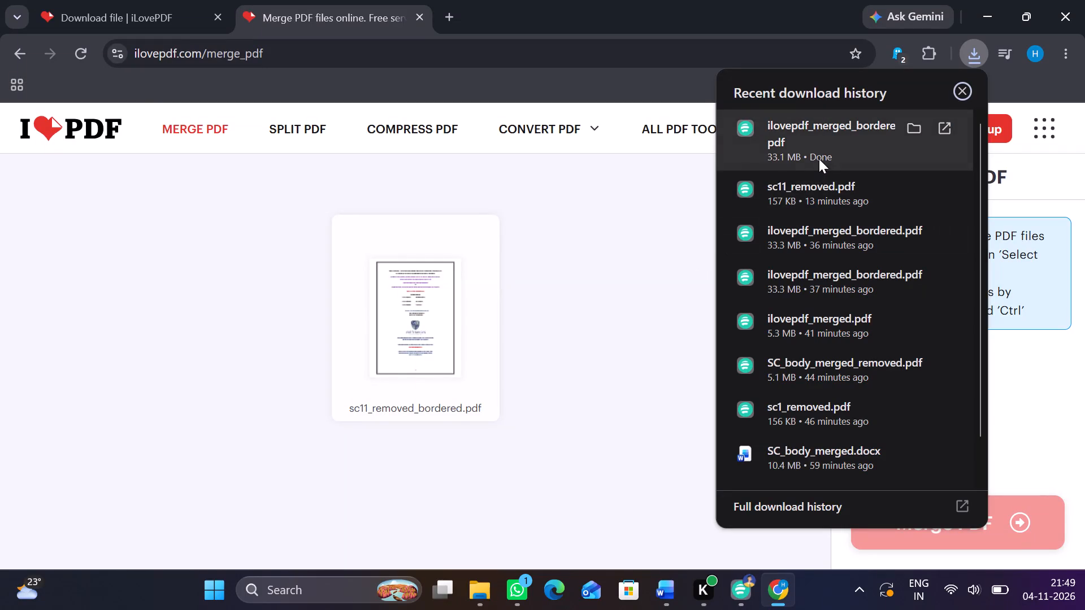
Open the downloaded ilovepdf_merged_bordered_removed.pdf and look through its contents page and the pages after it.
double_click(816, 133)
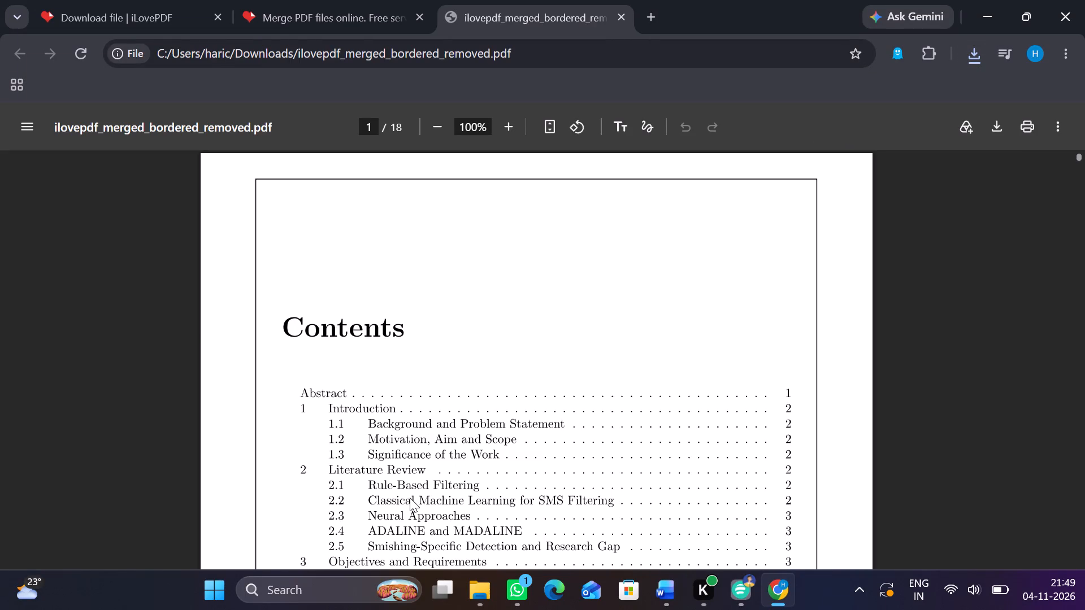
scroll(410, 498, "down", 7)
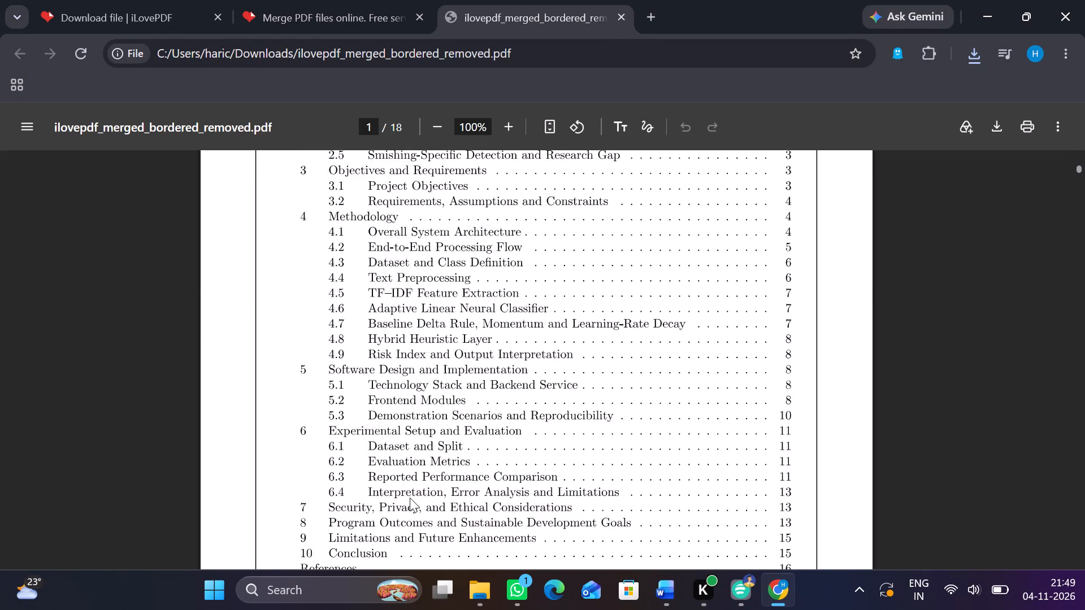
scroll(410, 498, "down", 7)
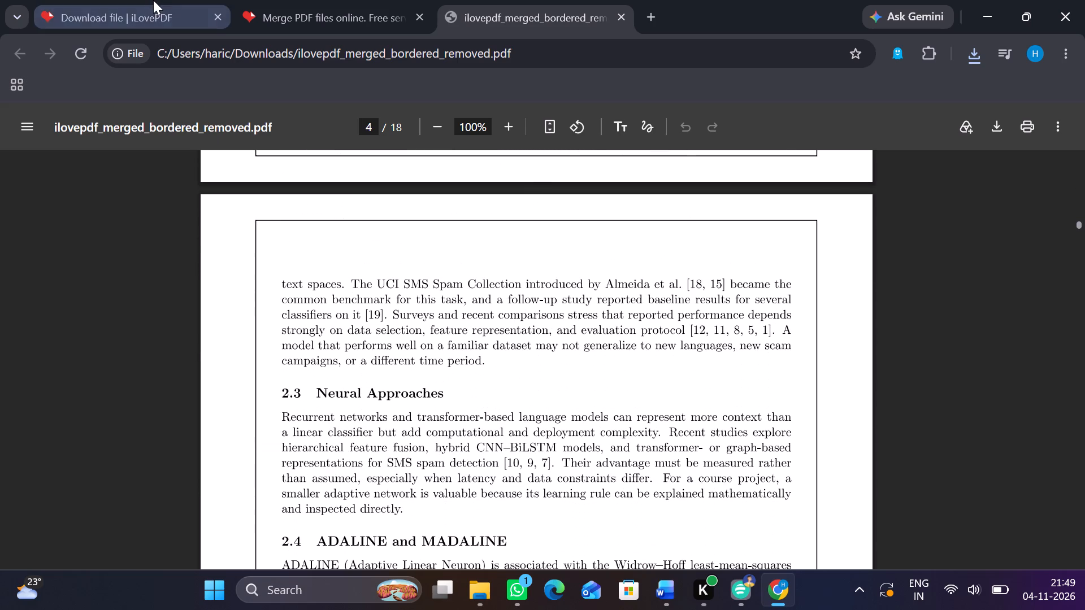
left_click(267, 3)
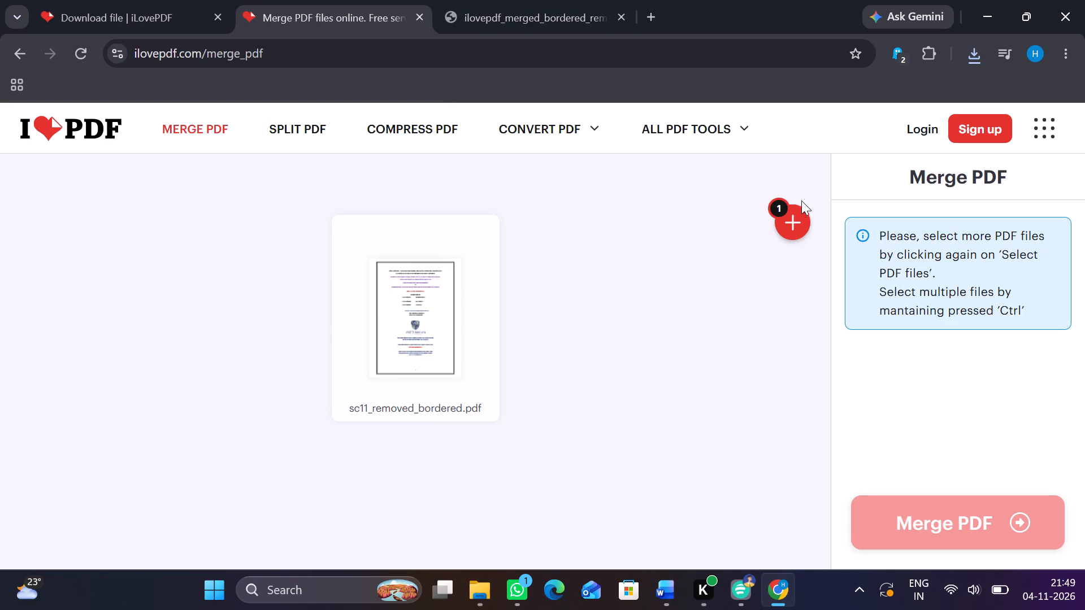
left_click(796, 211)
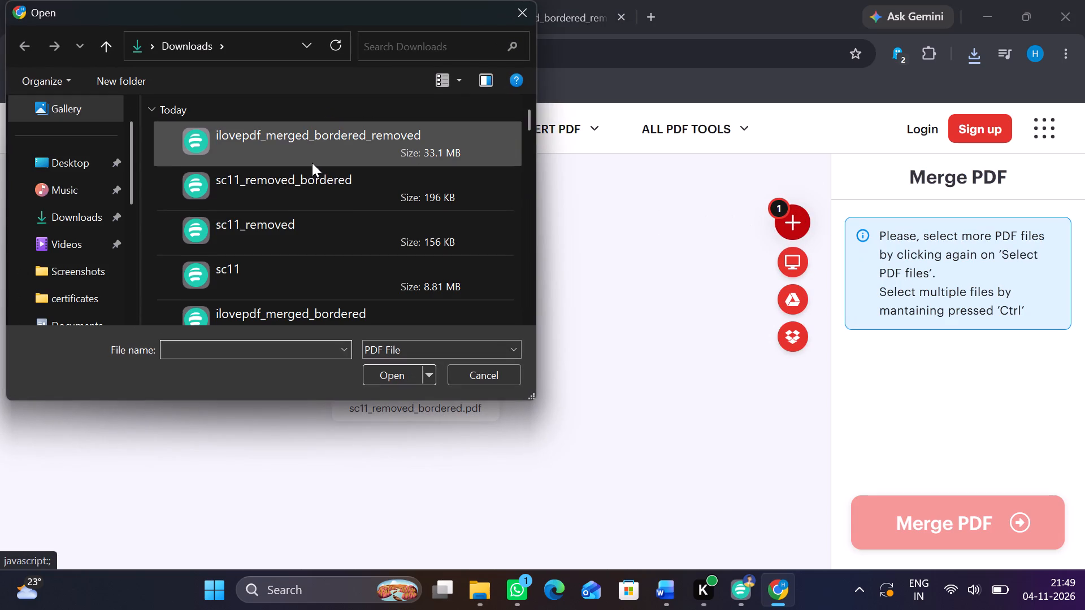
double_click(303, 156)
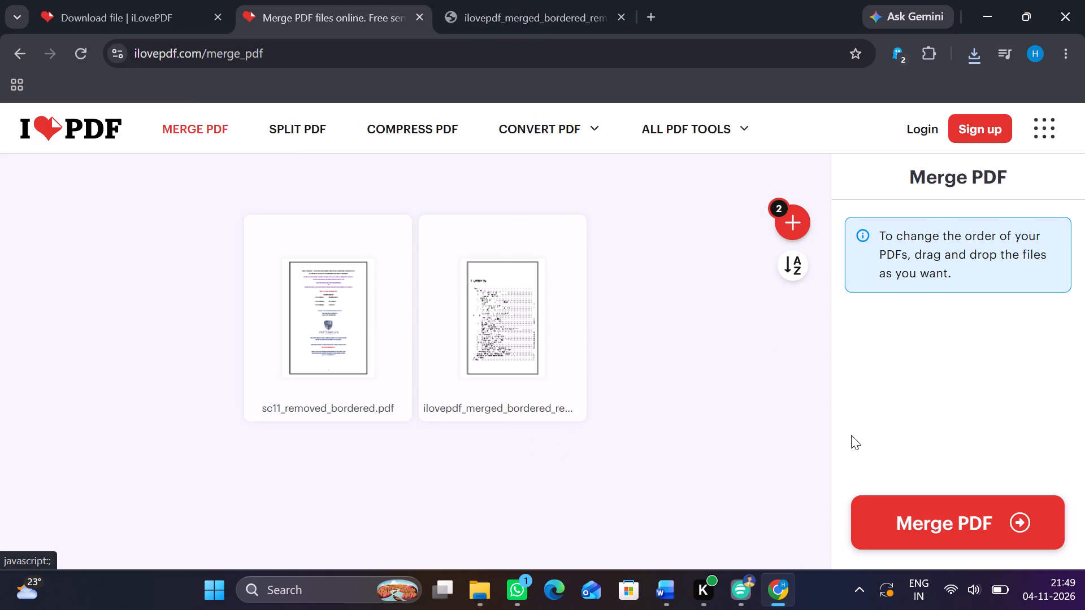
left_click(893, 539)
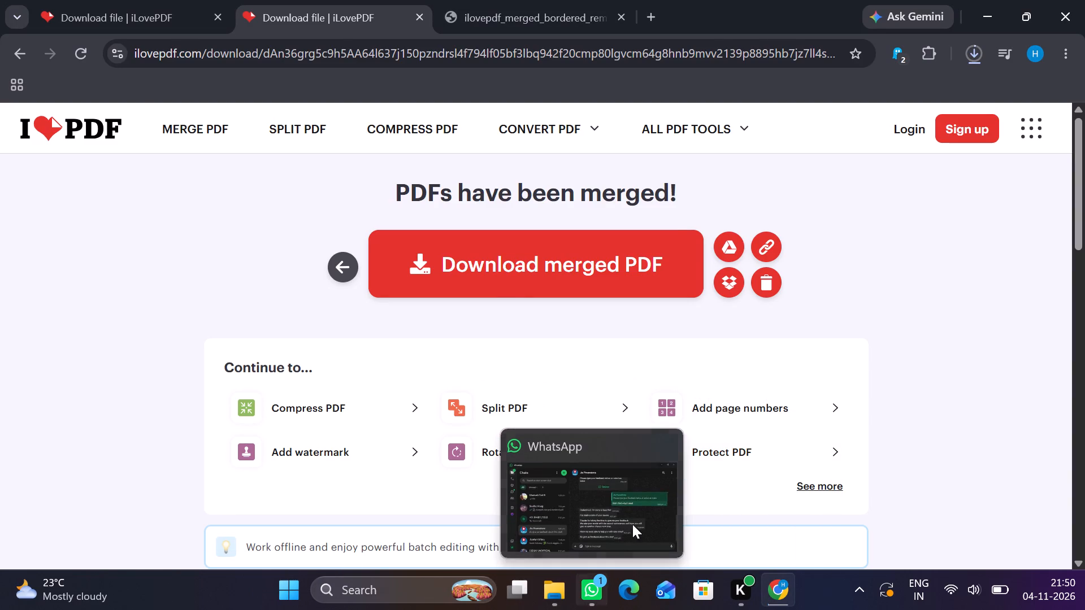
left_click(666, 449)
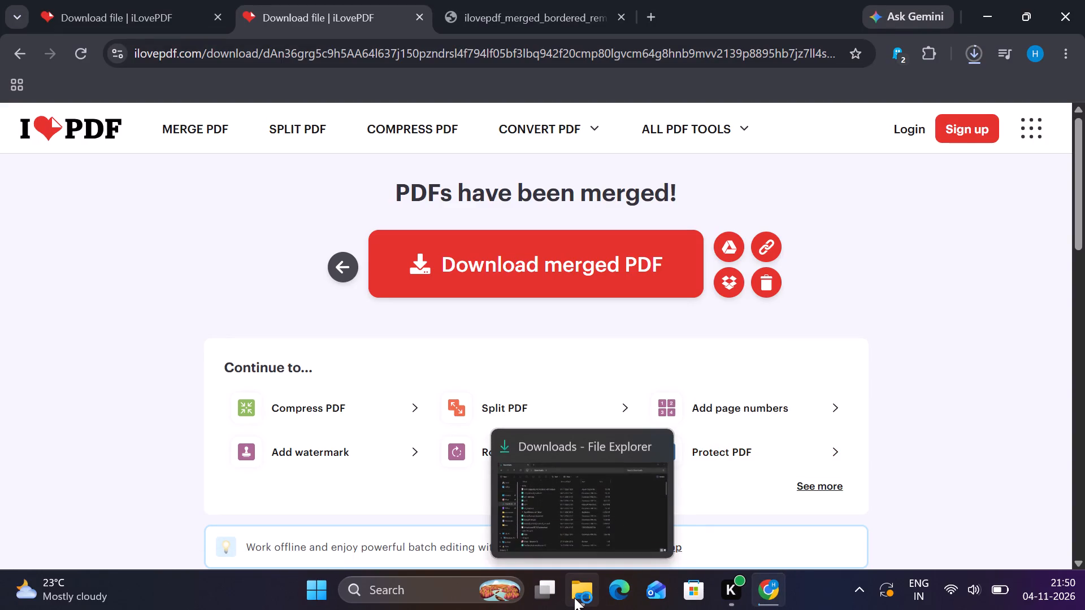
left_click(649, 441)
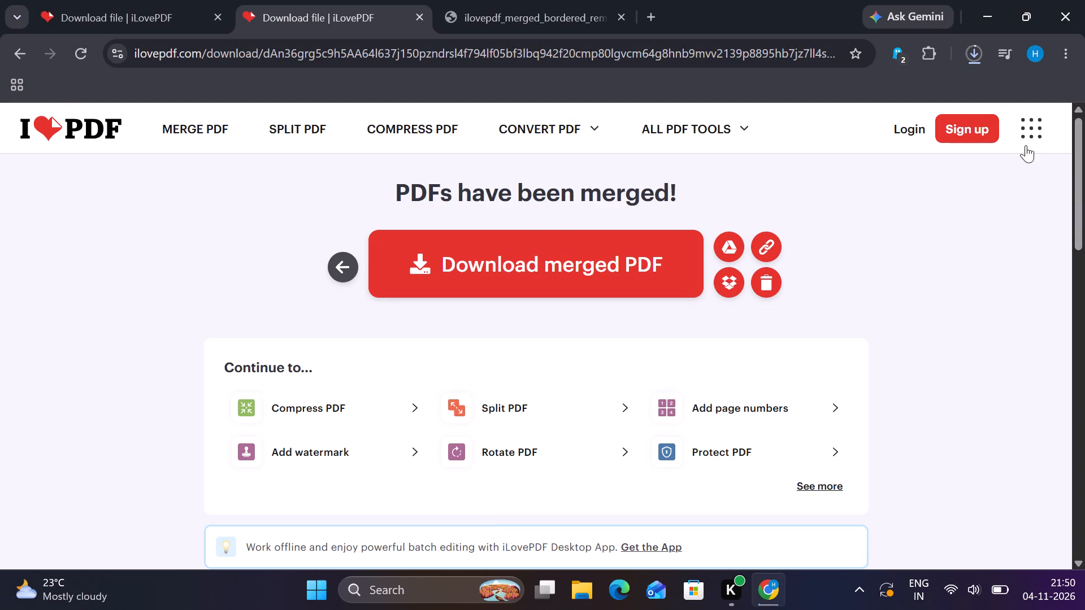
Check the merged PDF's download progress again in the recent downloads.
left_click(981, 60)
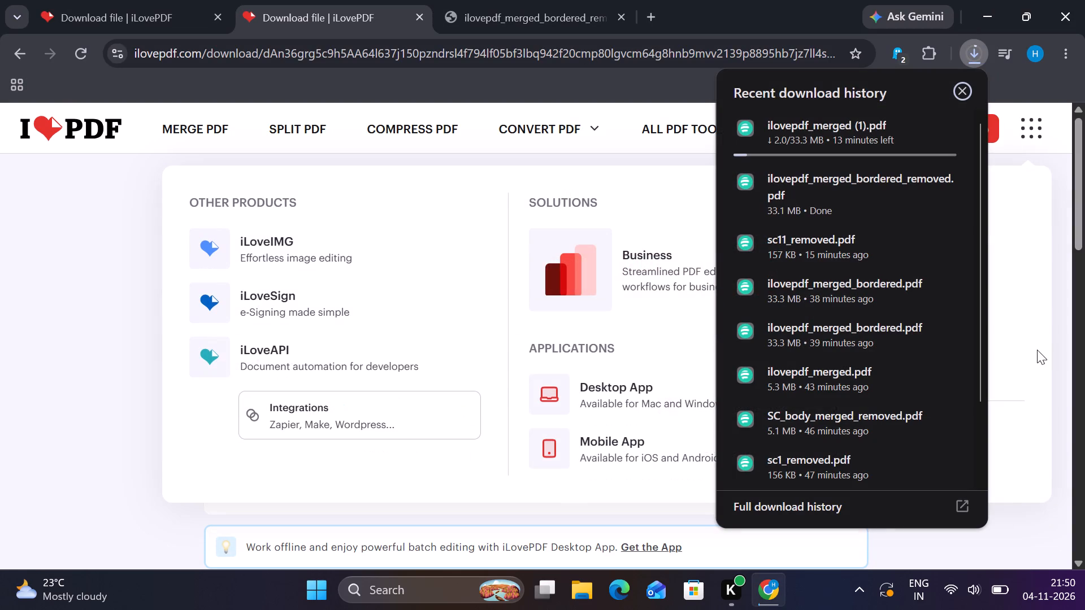
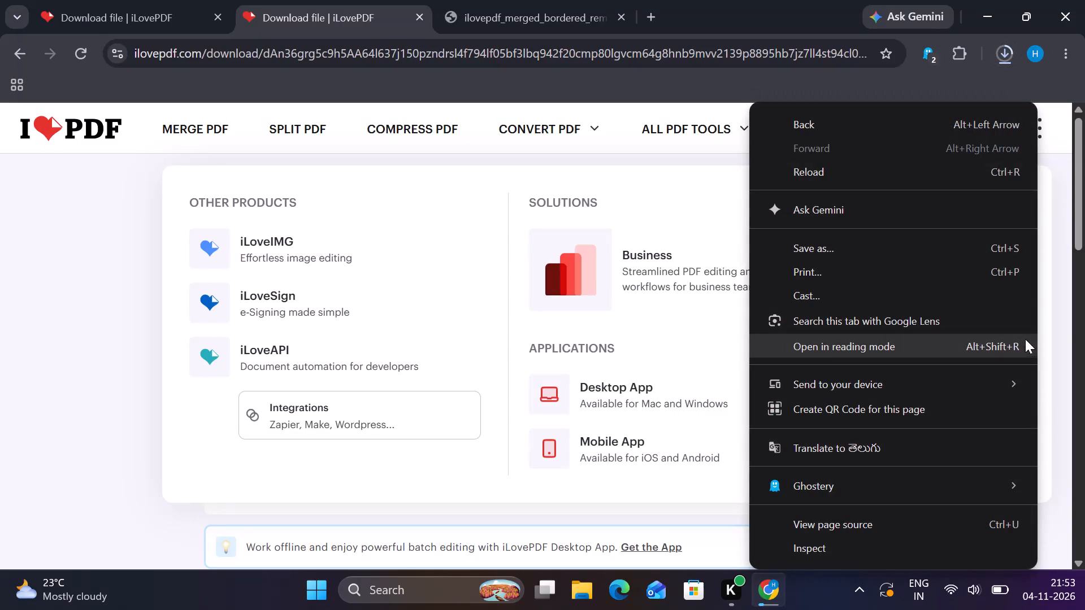
Check the merged PDF's download progress in the recent downloads.
left_click(660, 219)
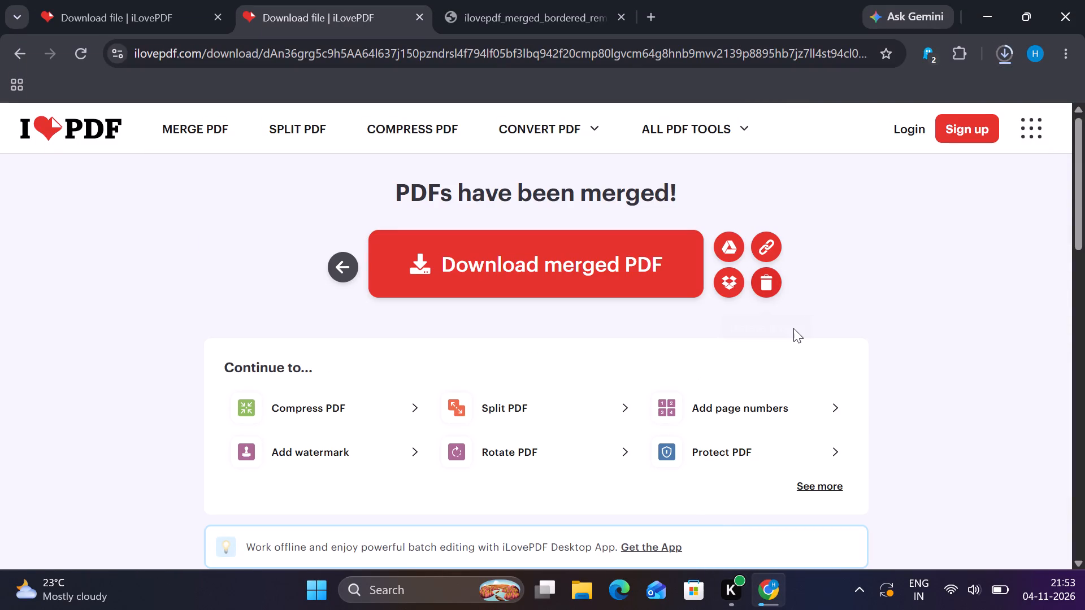
left_click(1001, 64)
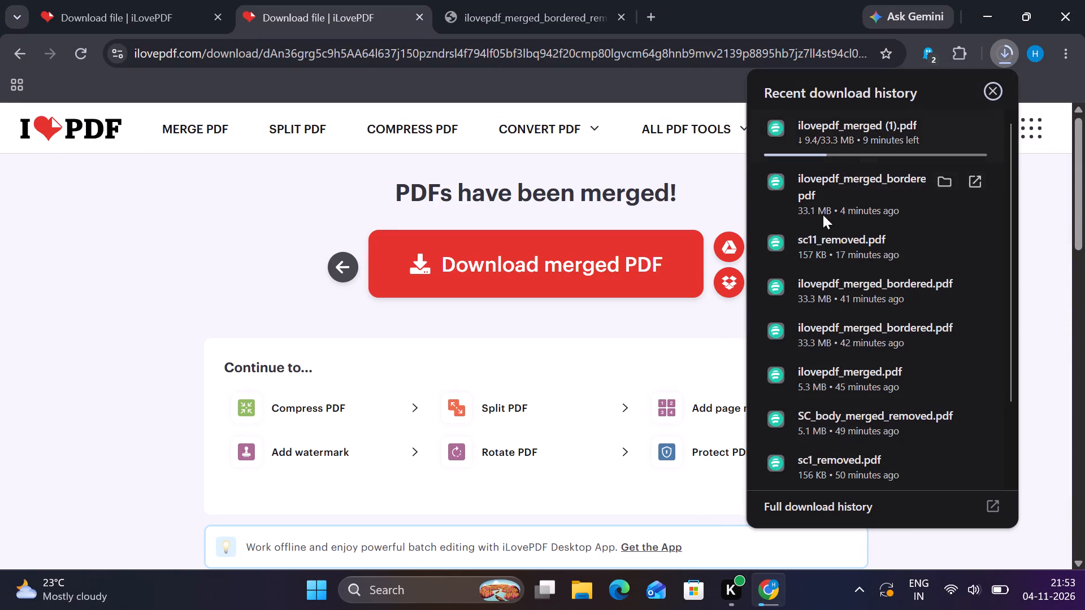
In File Explorer's Downloads folder, delete the Soft_Computing_All_Programs_with_Outputs notebook and the Unconfirmed 857529.crdownload file.
left_click(585, 583)
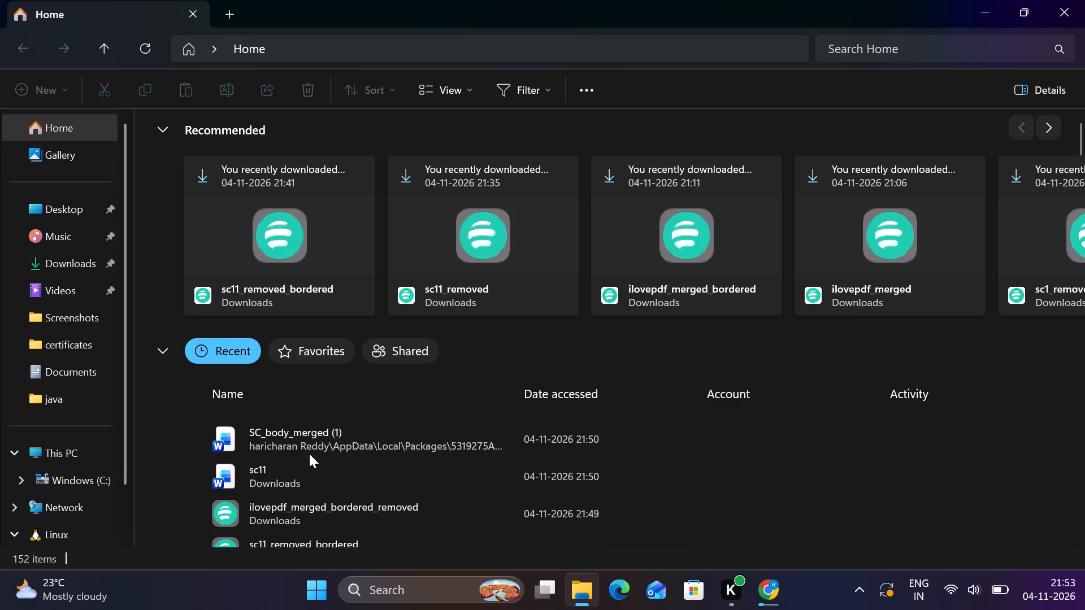
left_click(48, 257)
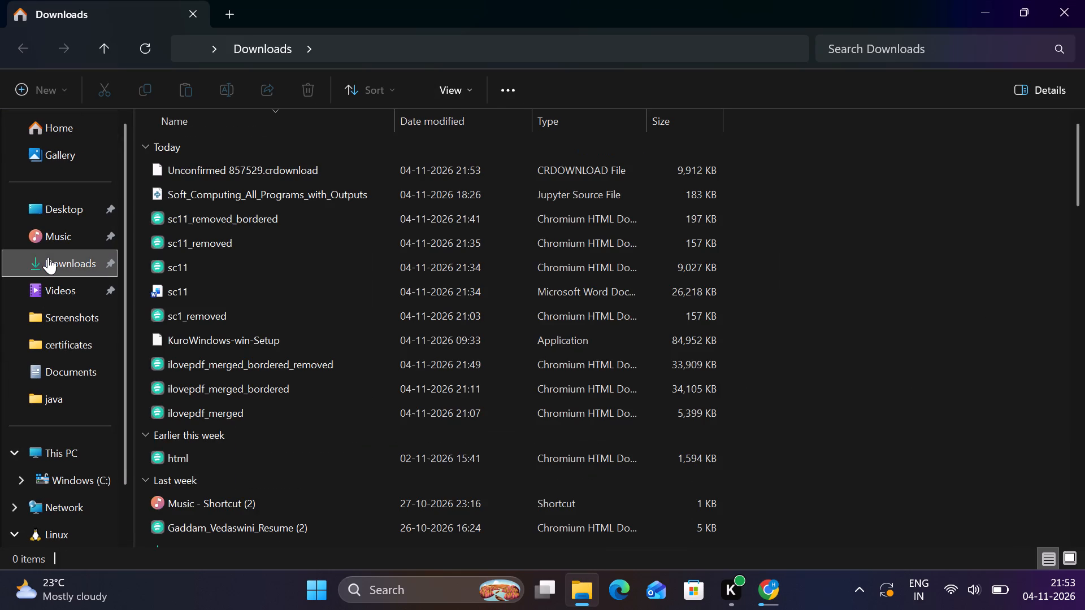
left_click(243, 190)
left_click(313, 86)
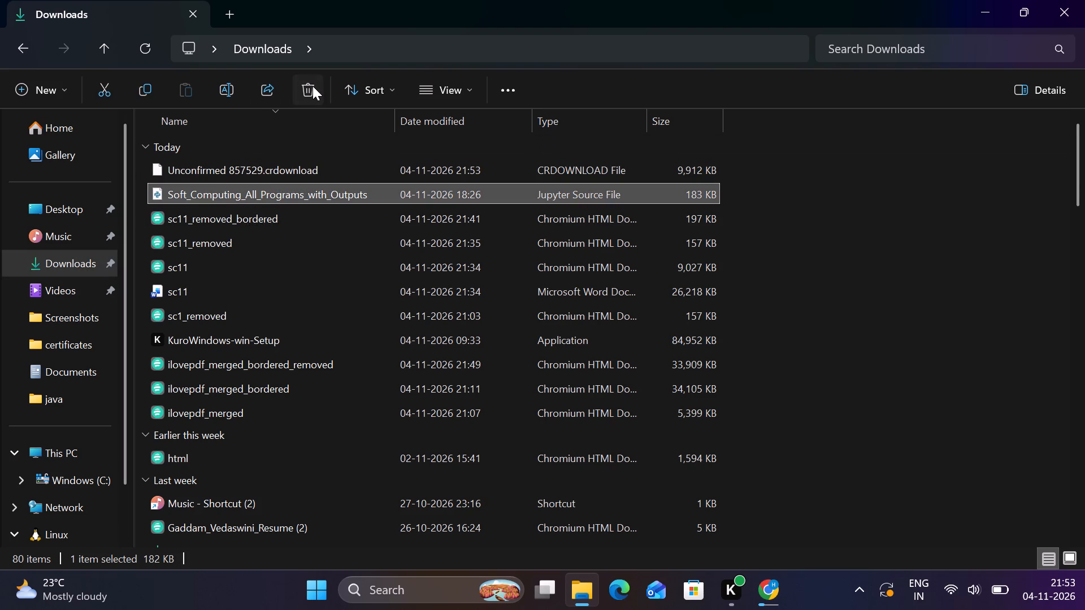
left_click(263, 175)
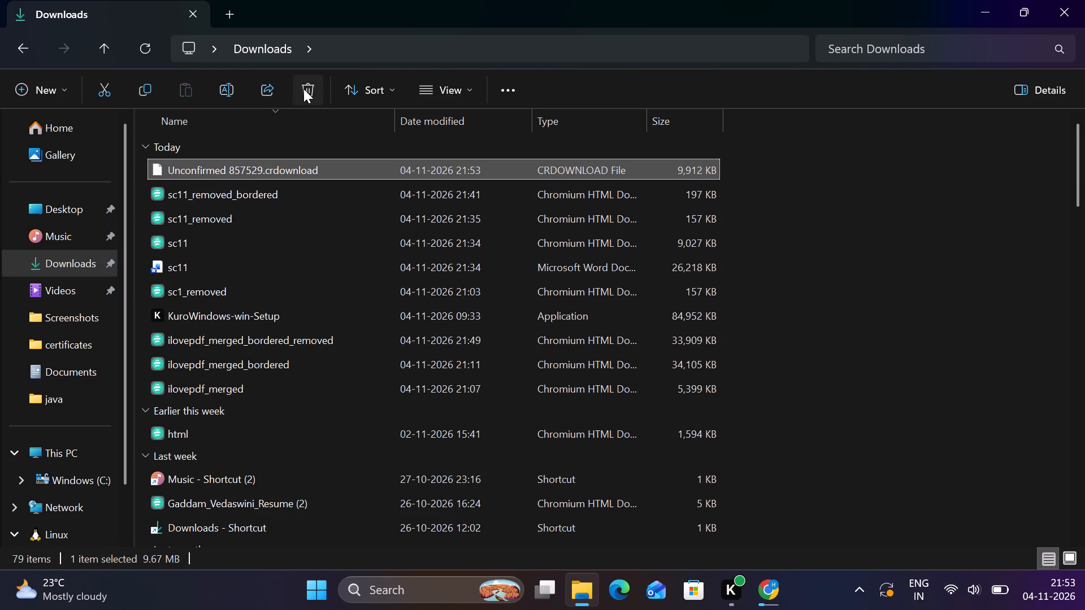
left_click(303, 89)
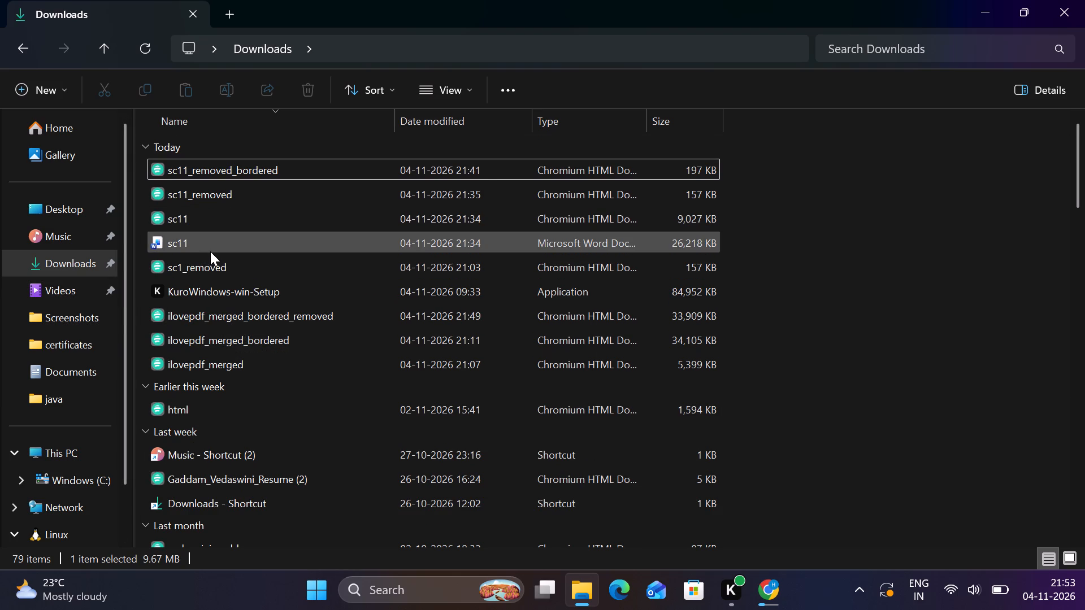
Delete the sc11 PDF, then the sc11_removed_bordered, sc11_removed and sc11 Word files from Downloads.
left_click(203, 225)
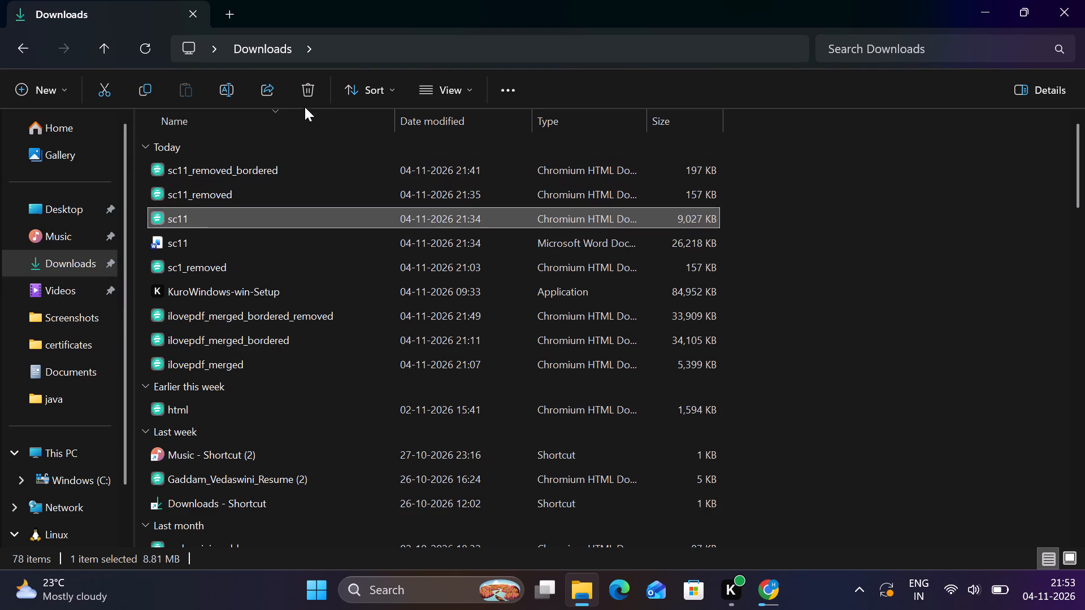
left_click(308, 95)
left_click_drag(223, 225, 309, 85)
left_click(309, 85)
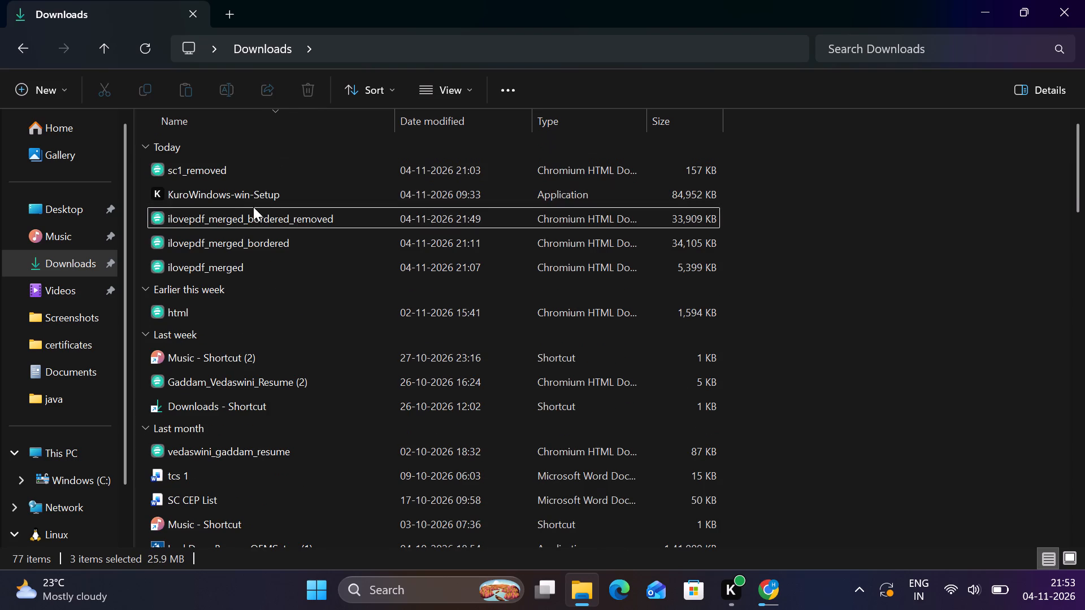
left_click(244, 219)
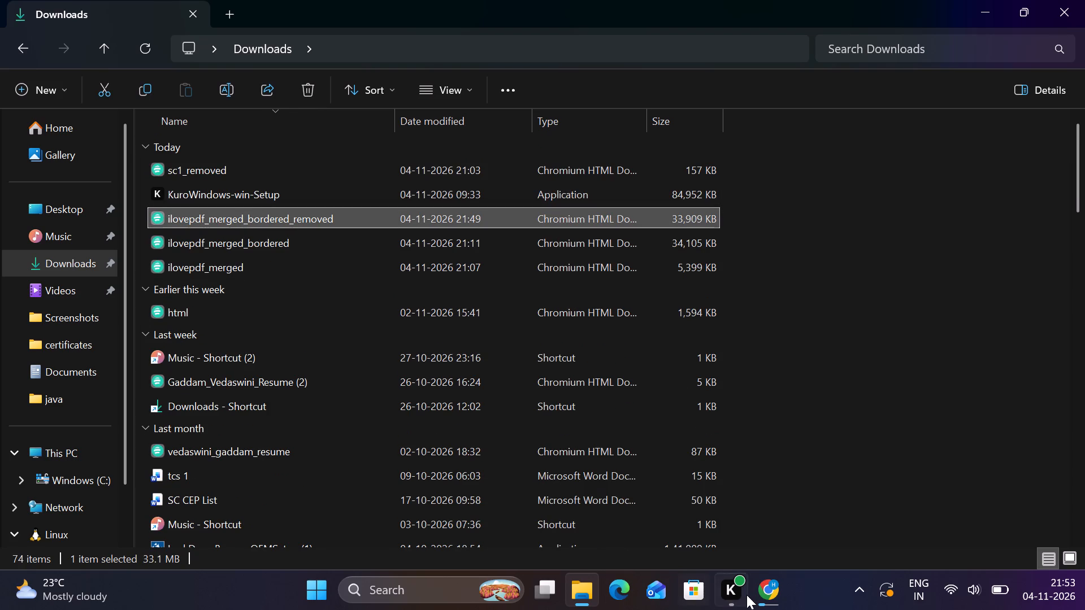
Switch back to Chrome and check the merged PDF's download progress in the recent downloads.
left_click(769, 604)
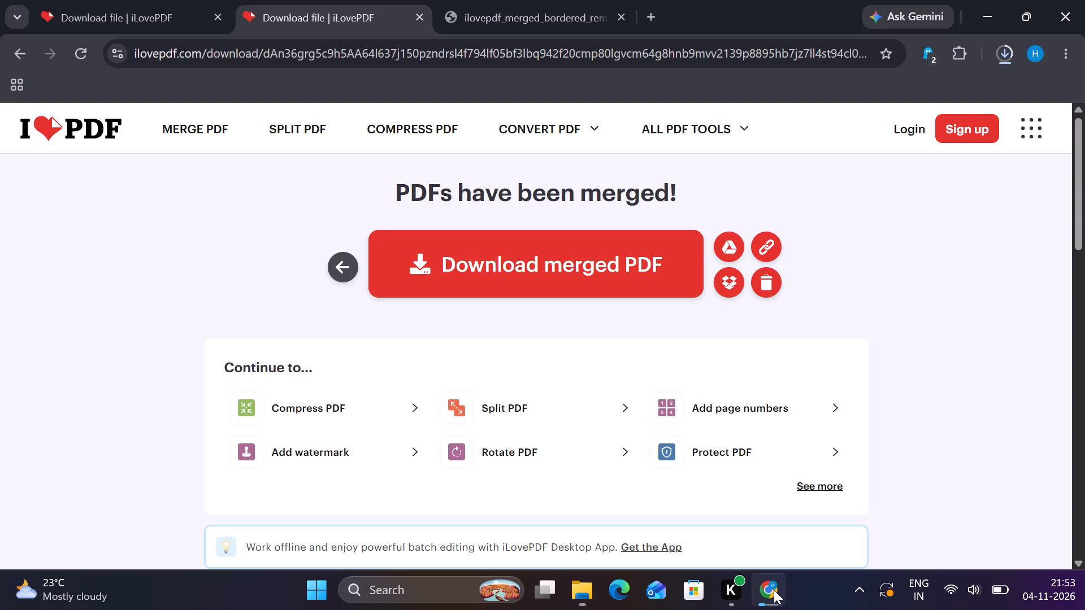
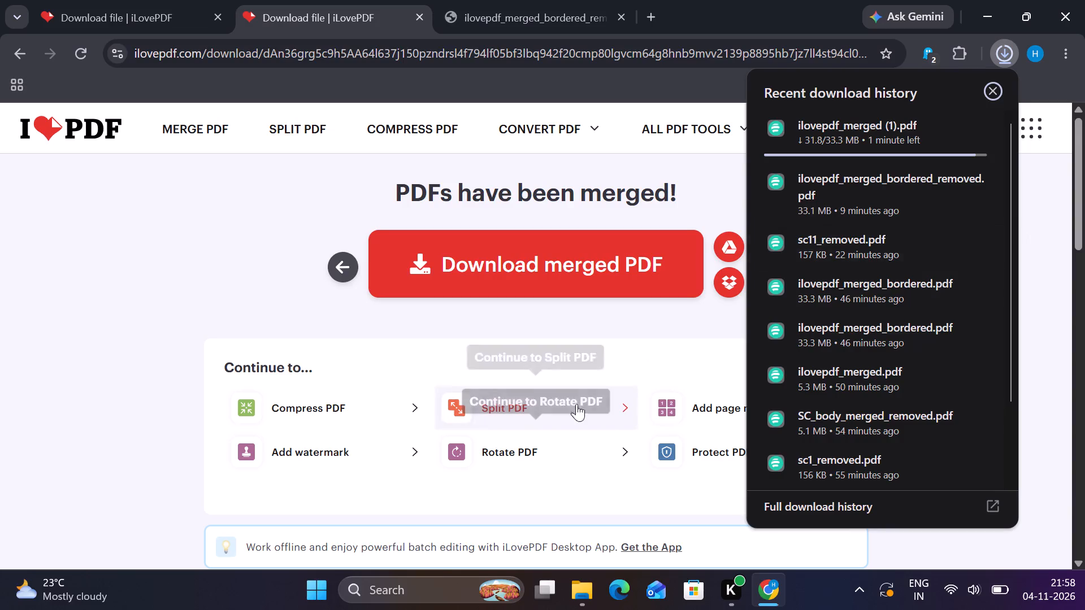
Find WhatsApp through the Windows search and launch it while the merged PDF downloads.
left_click(442, 580)
type("whats")
key("Return")
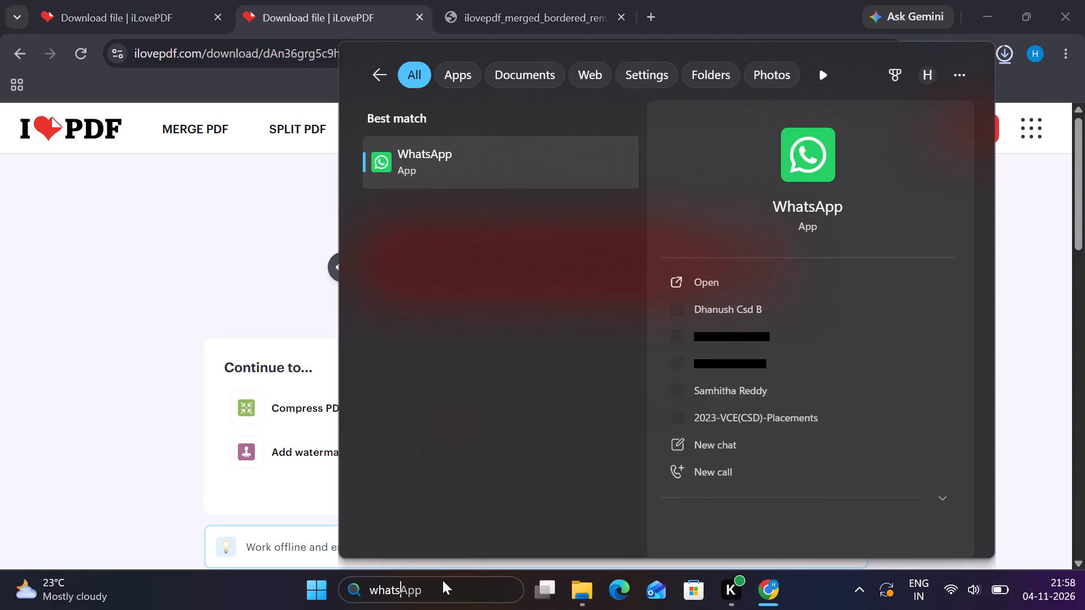
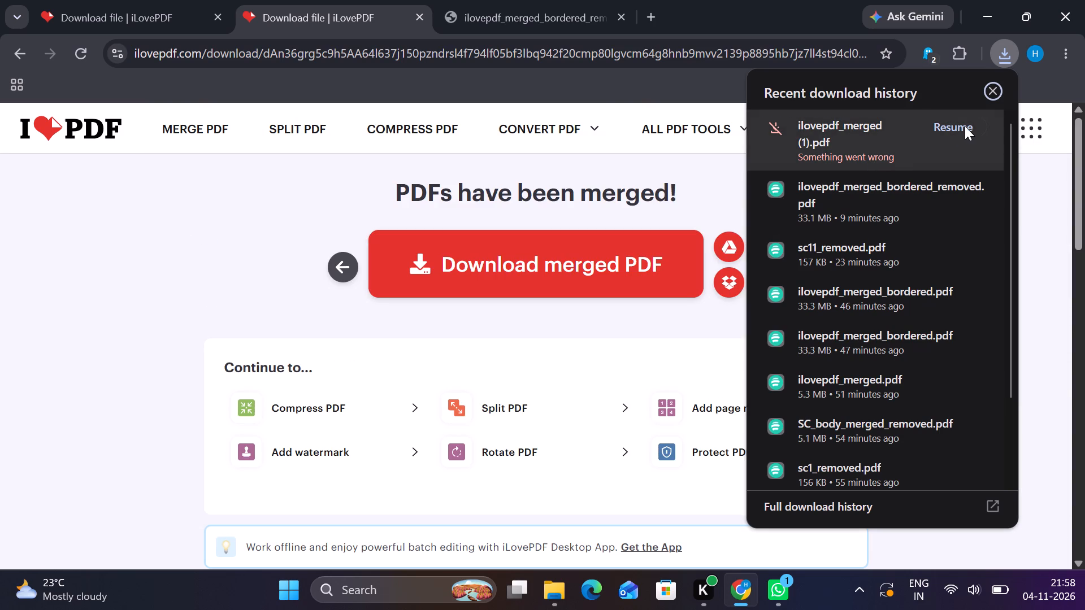
Retry downloading the merged PDF from iLovePDF and check it in the recent download history.
left_click(609, 243)
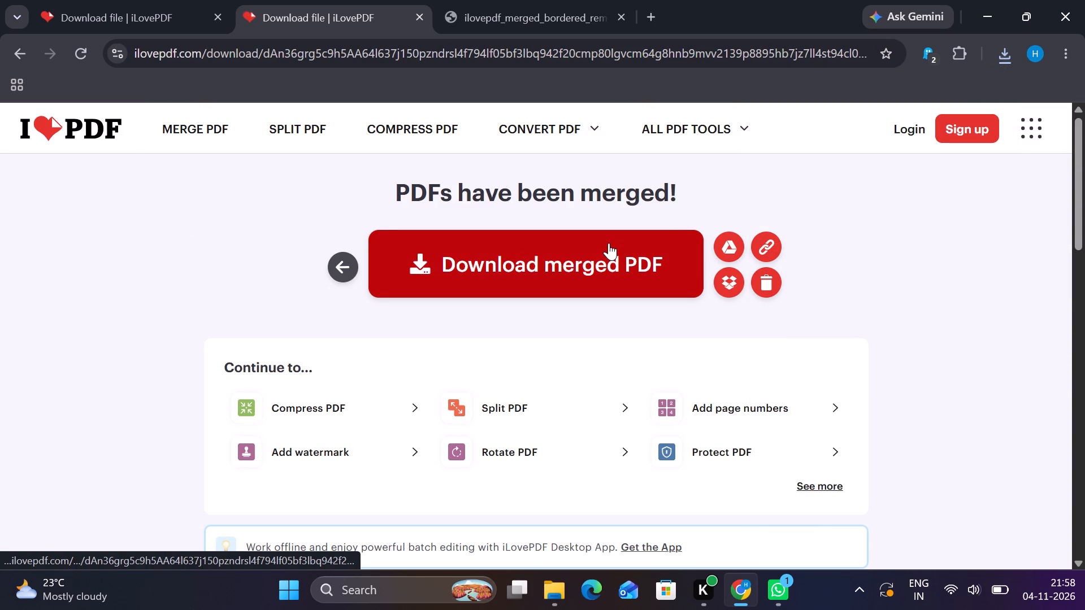
left_click(1009, 53)
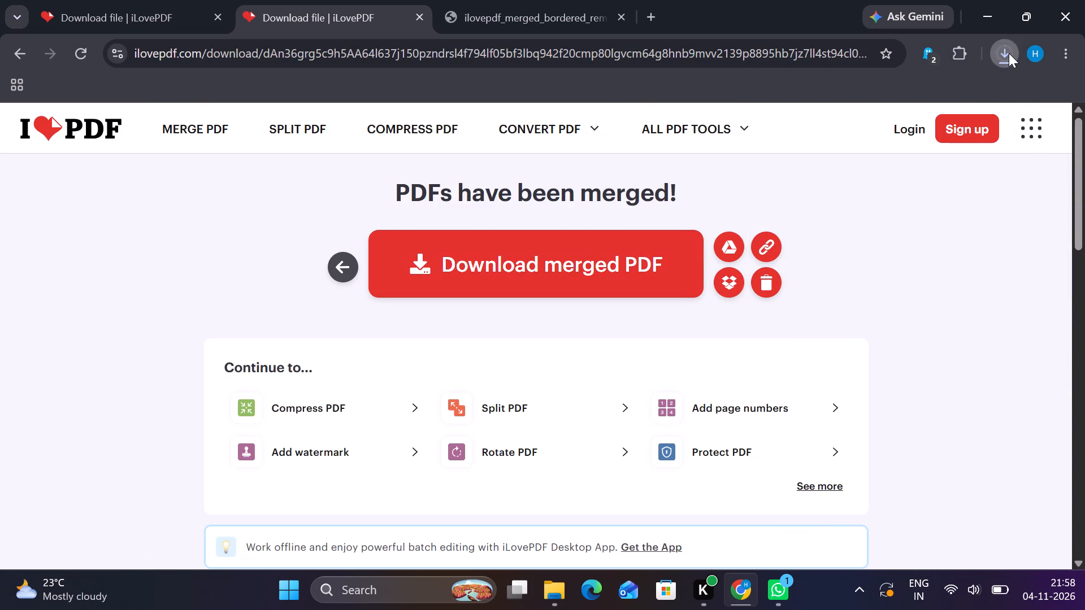
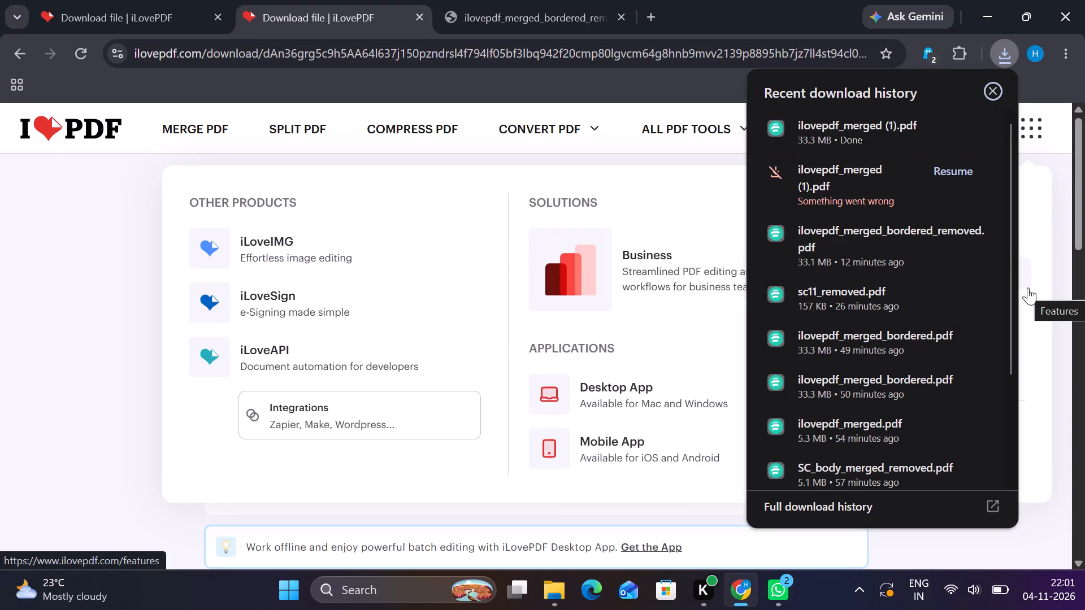
Open the downloaded ilovepdf_merged (1).pdf and review its pages from the cover through the certificate, contents and figures.
double_click(838, 134)
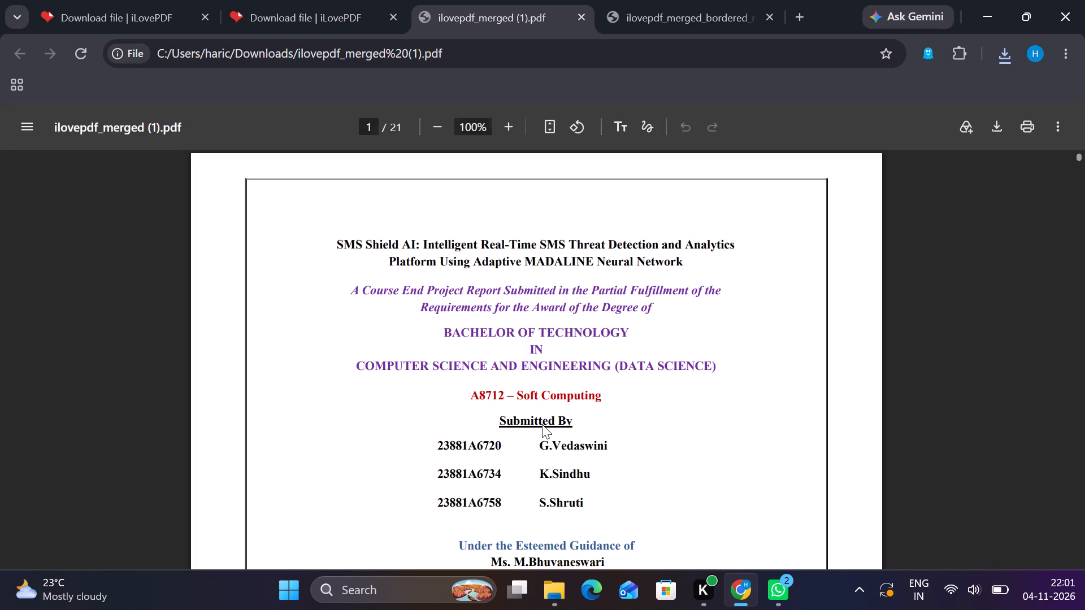
scroll(542, 424, "down", 1)
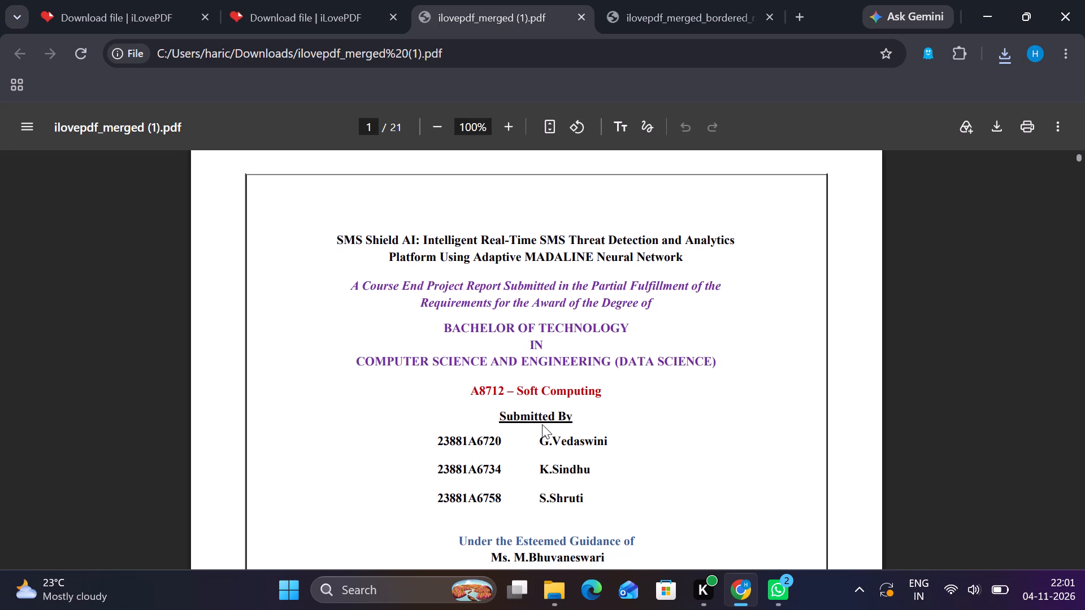
scroll(542, 424, "down", 2)
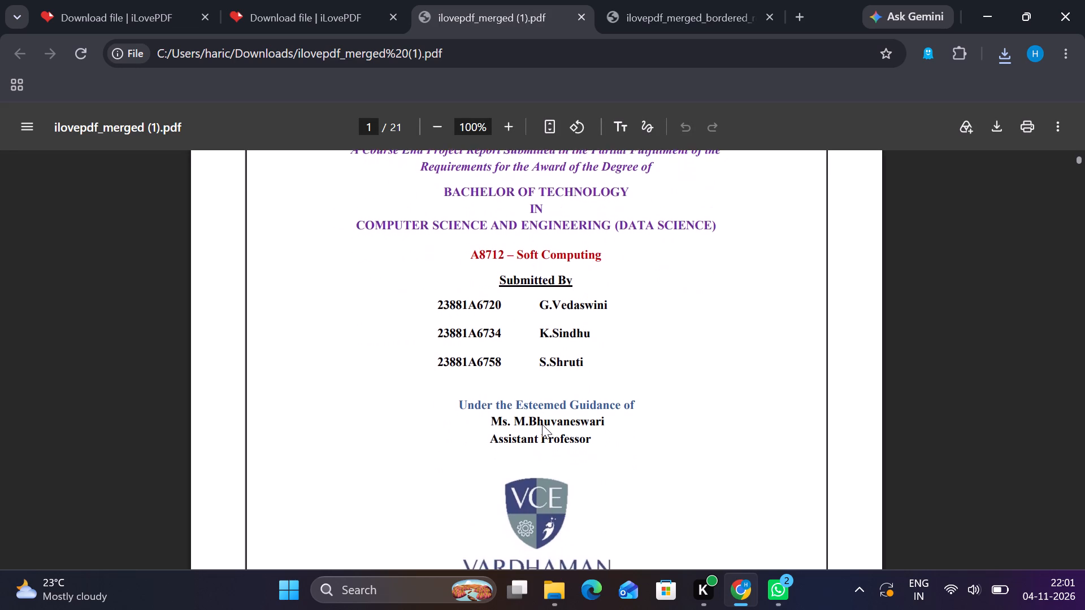
scroll(542, 424, "down", 8)
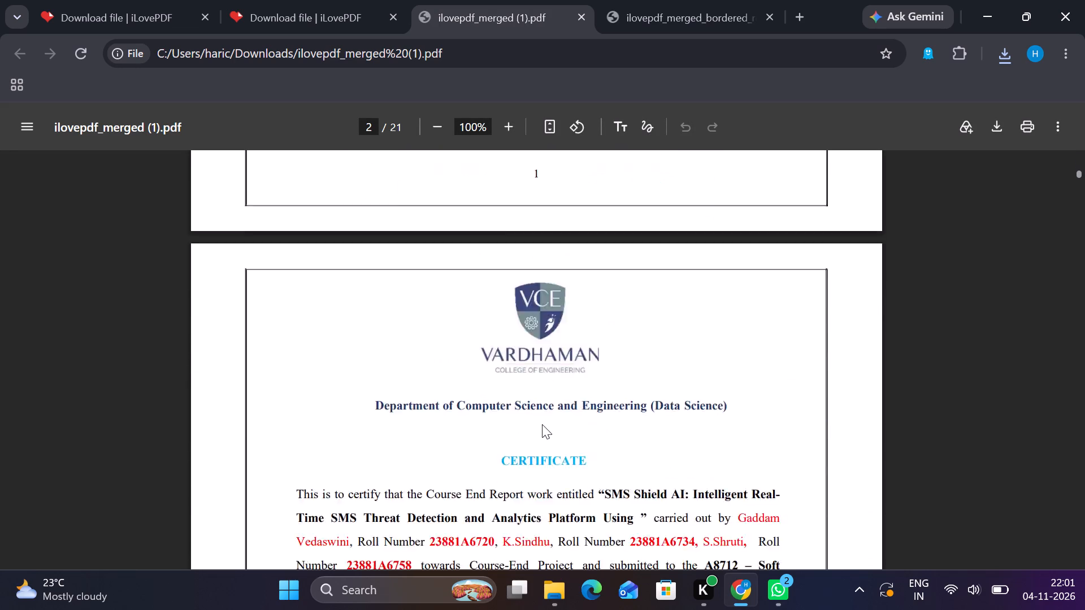
scroll(542, 424, "down", 3)
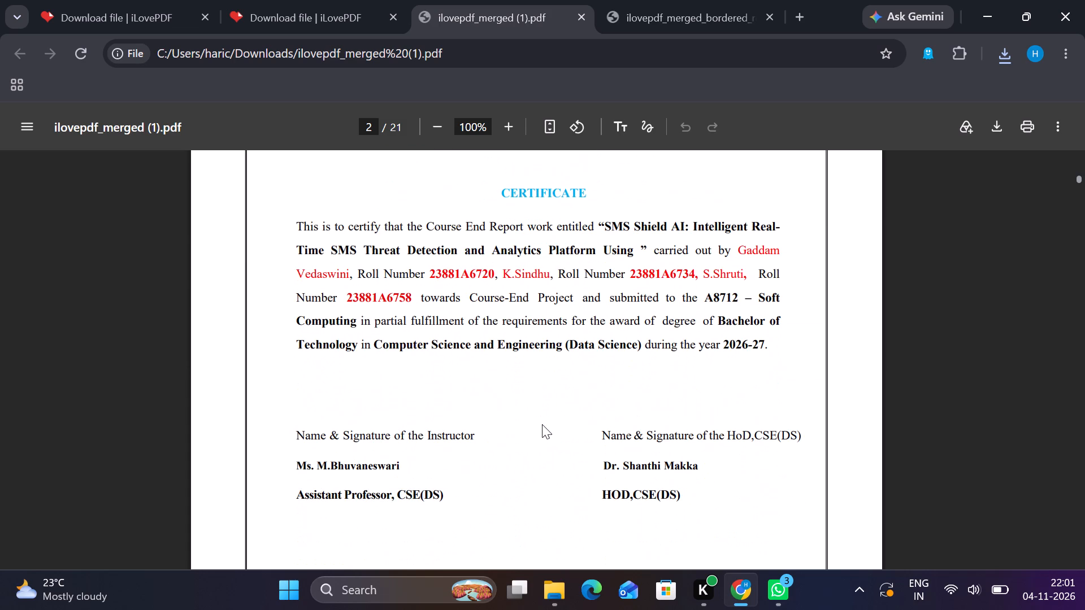
scroll(542, 424, "down", 1)
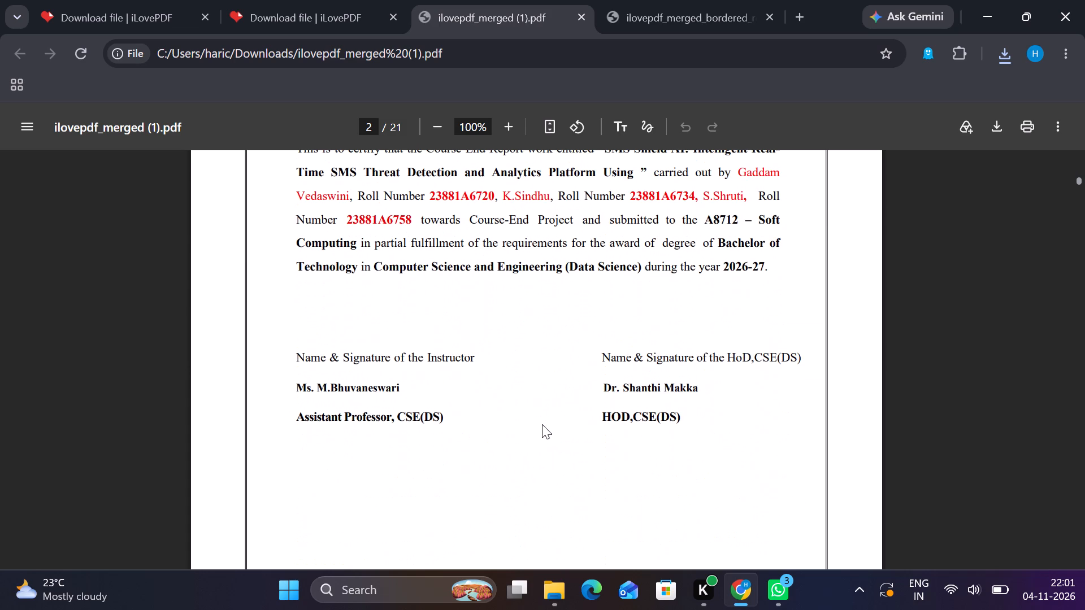
scroll(542, 424, "down", 1)
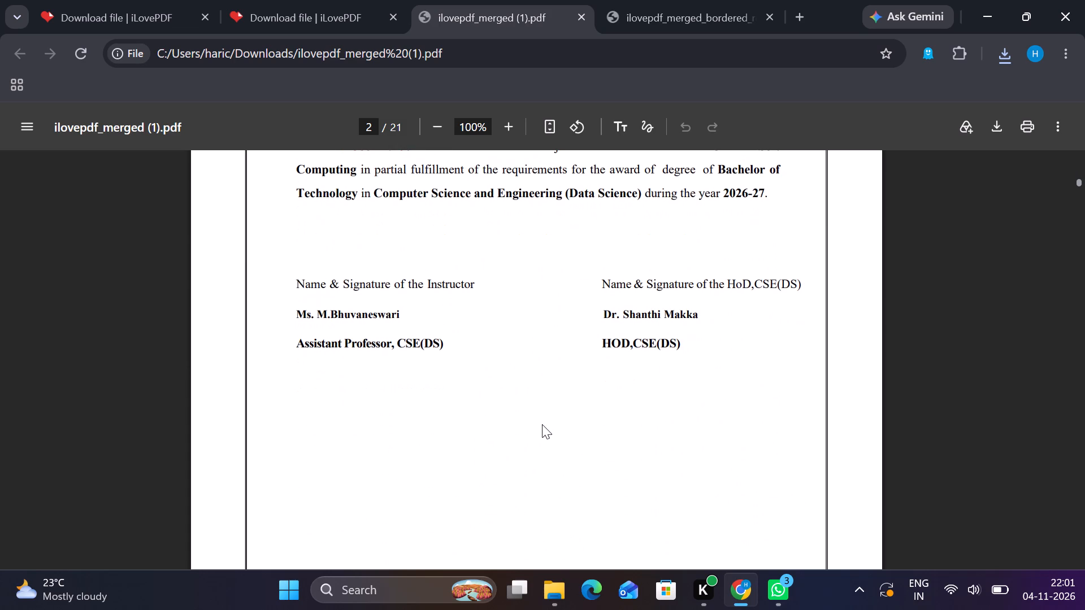
scroll(542, 424, "down", 5)
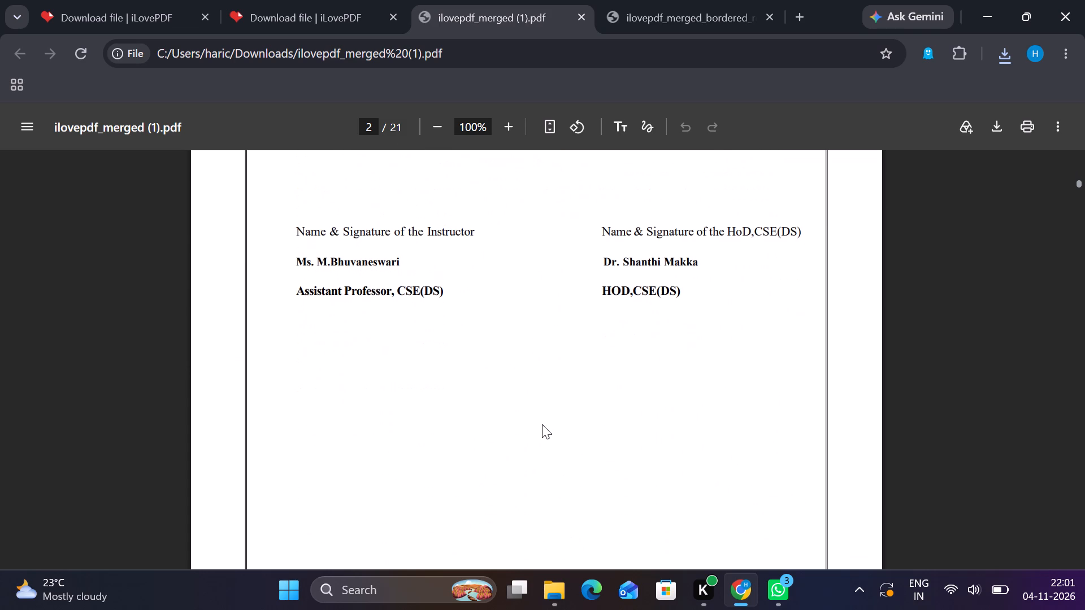
scroll(542, 424, "down", 5)
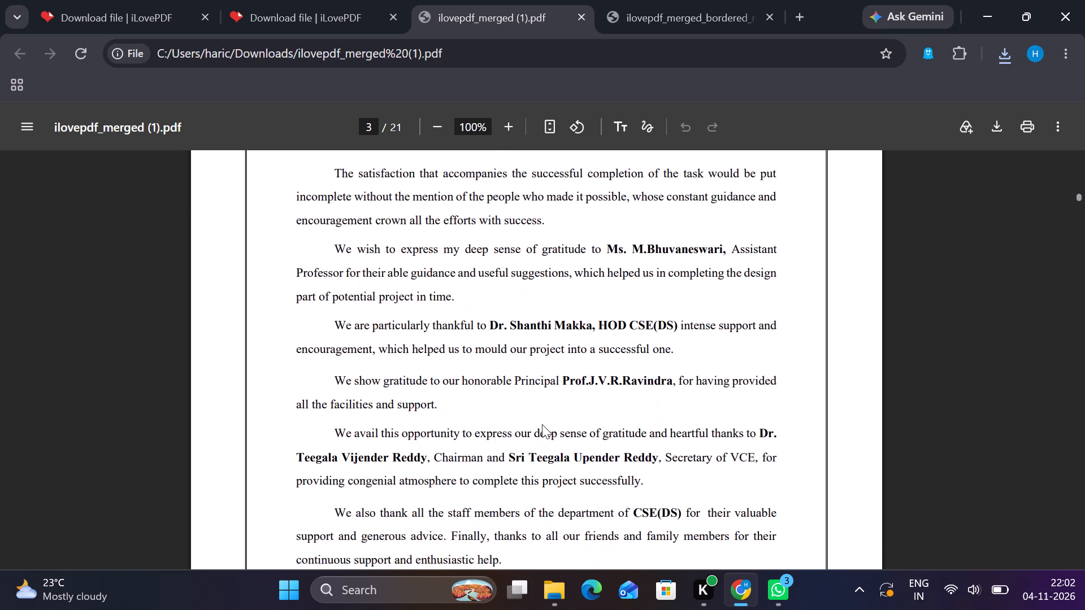
scroll(542, 424, "down", 6)
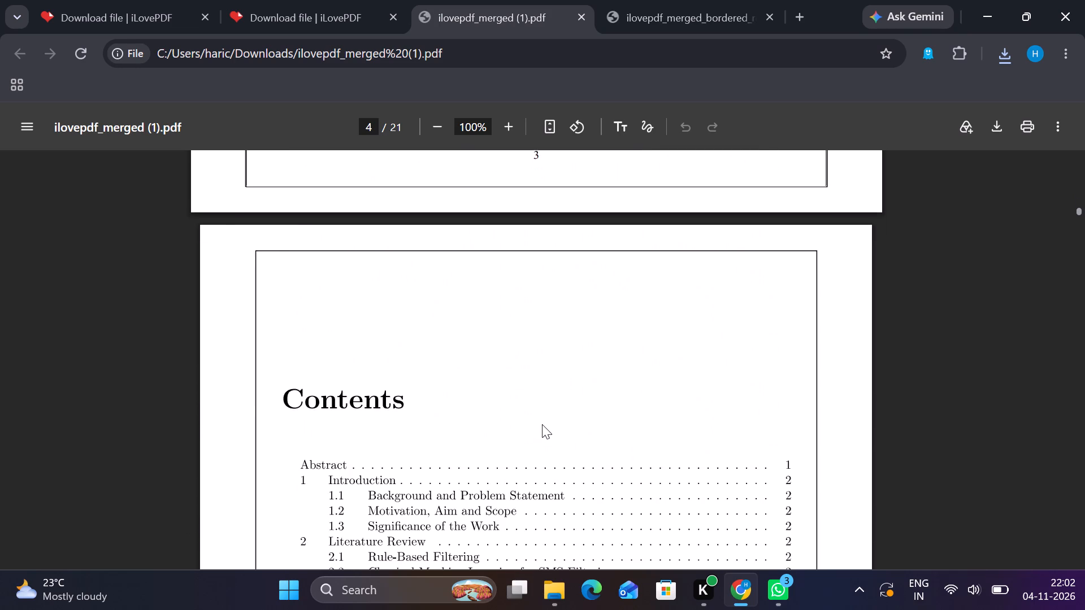
scroll(542, 424, "down", 16)
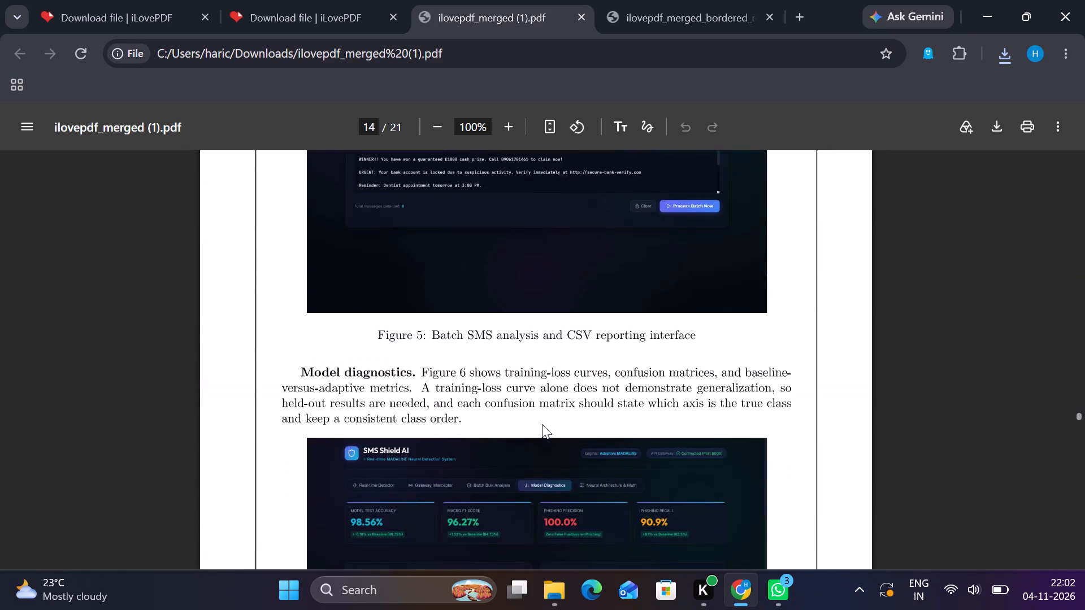
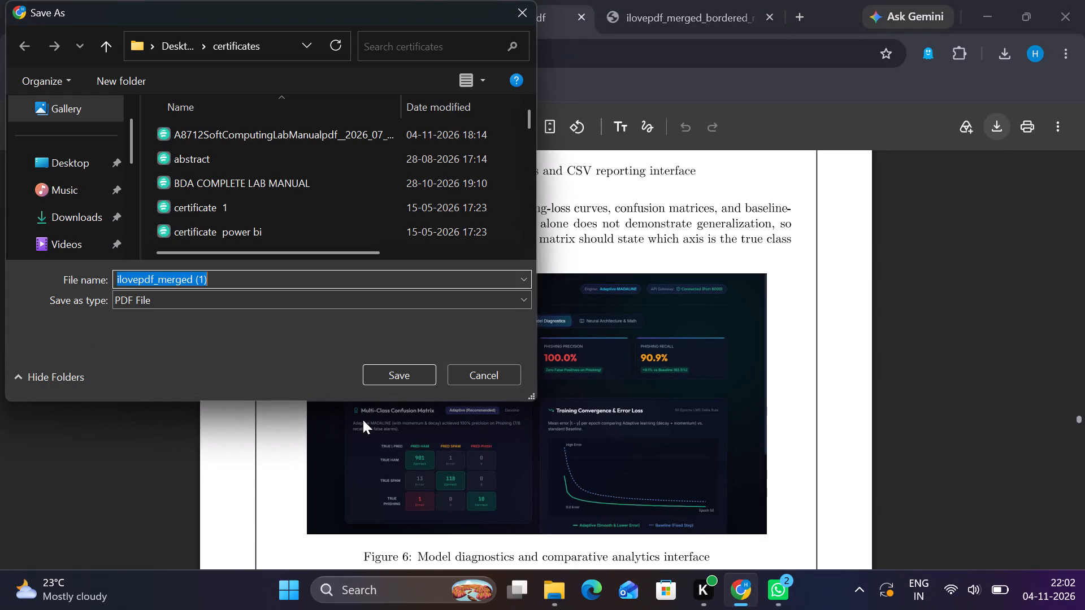
Save the merged report PDF as ilovepdf_merged (1) in the certificates folder.
left_click(394, 374)
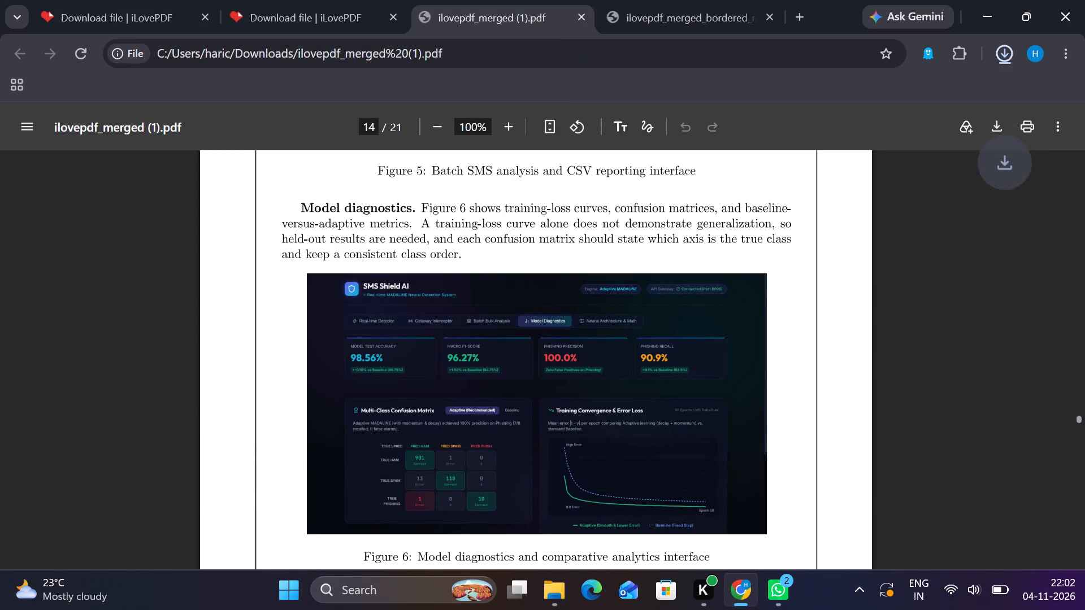
left_click(992, 54)
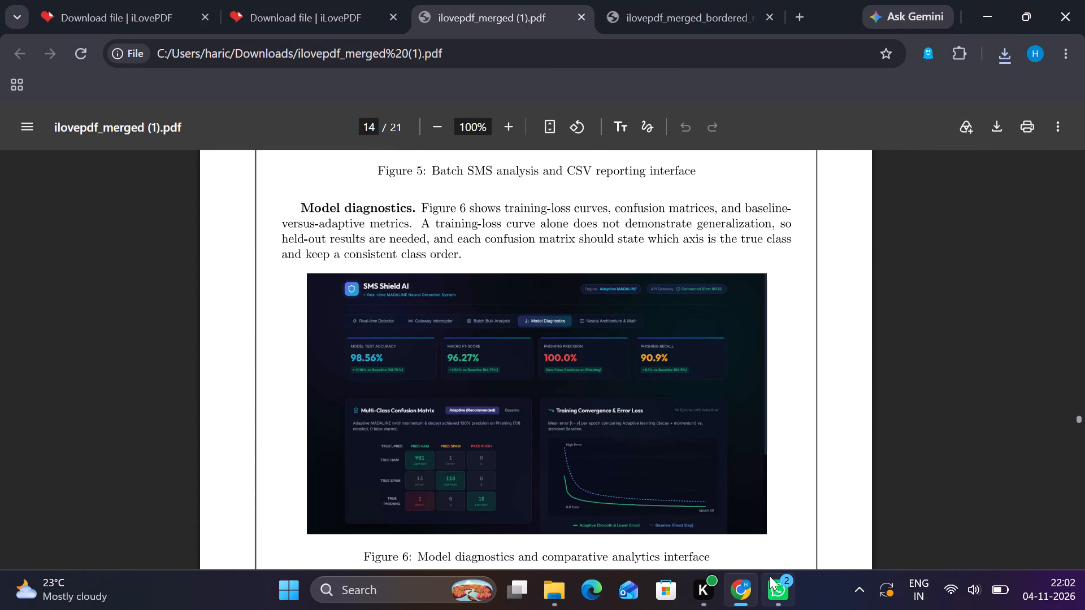
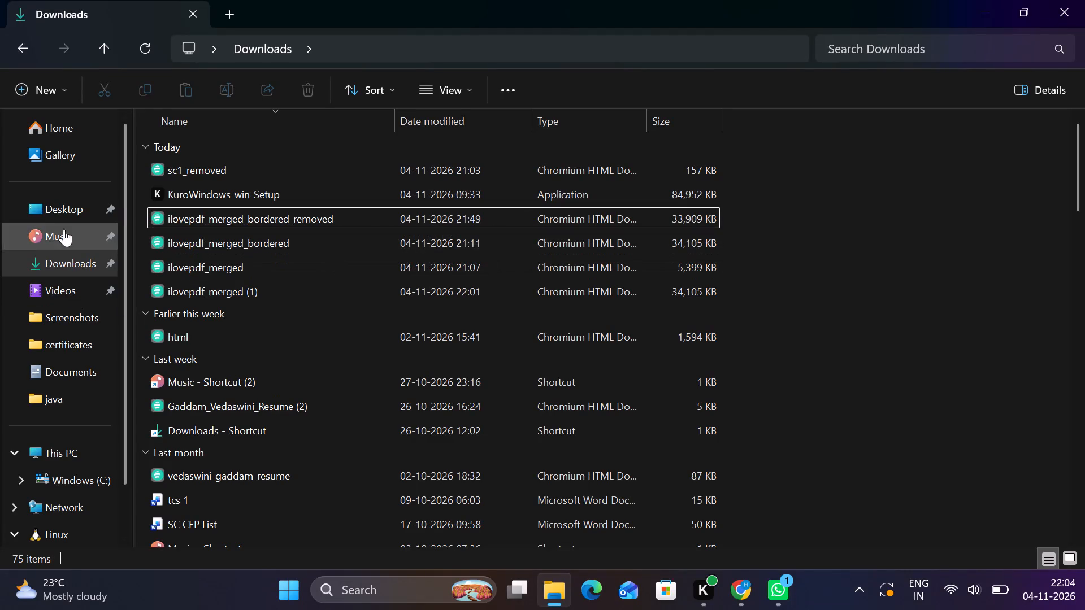
Open the recent ilovepdf_merged (1) PDF from the certificates folder in a maximized window and review the report from its cover page.
left_click(62, 136)
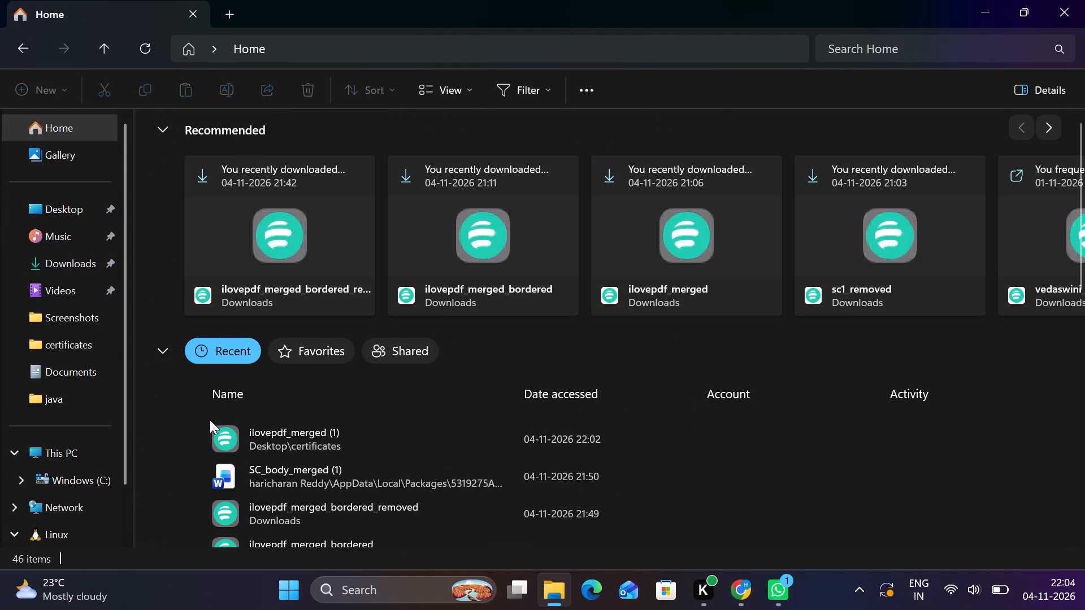
double_click(302, 437)
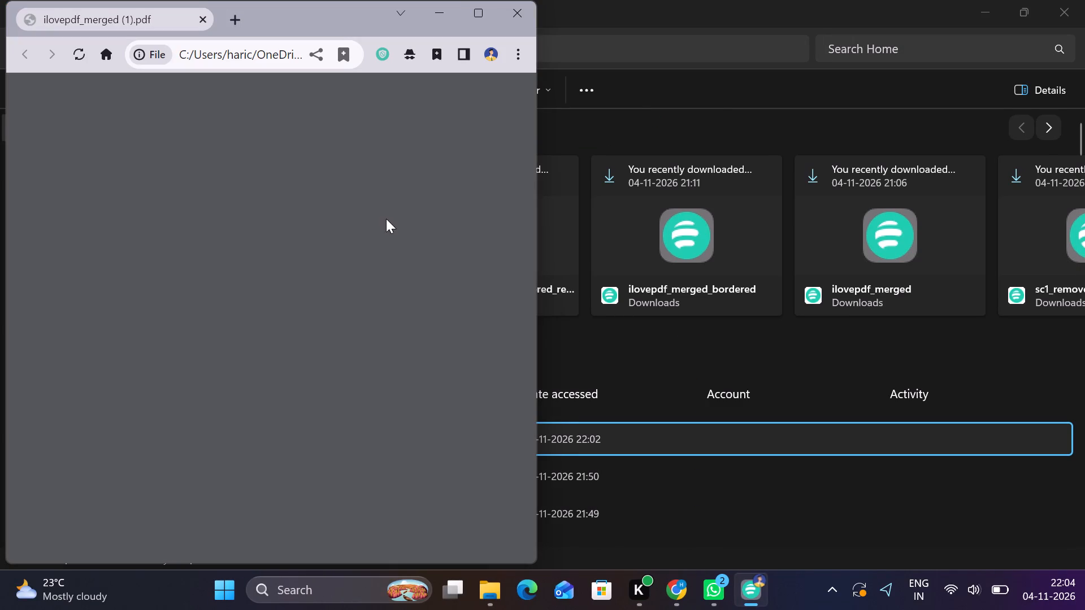
left_click(486, 23)
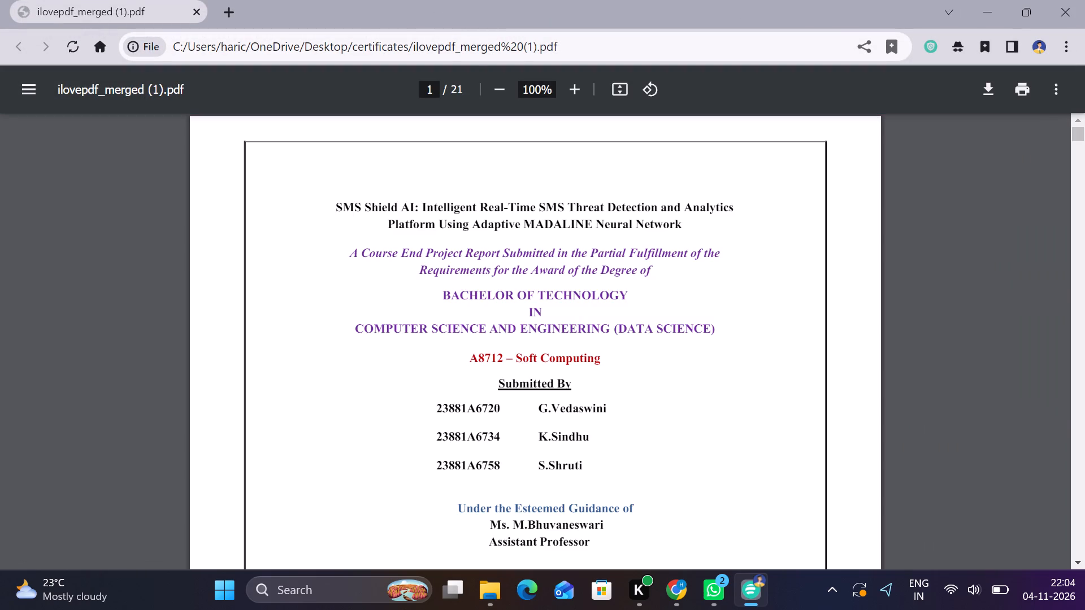
scroll(448, 287, "down", 1)
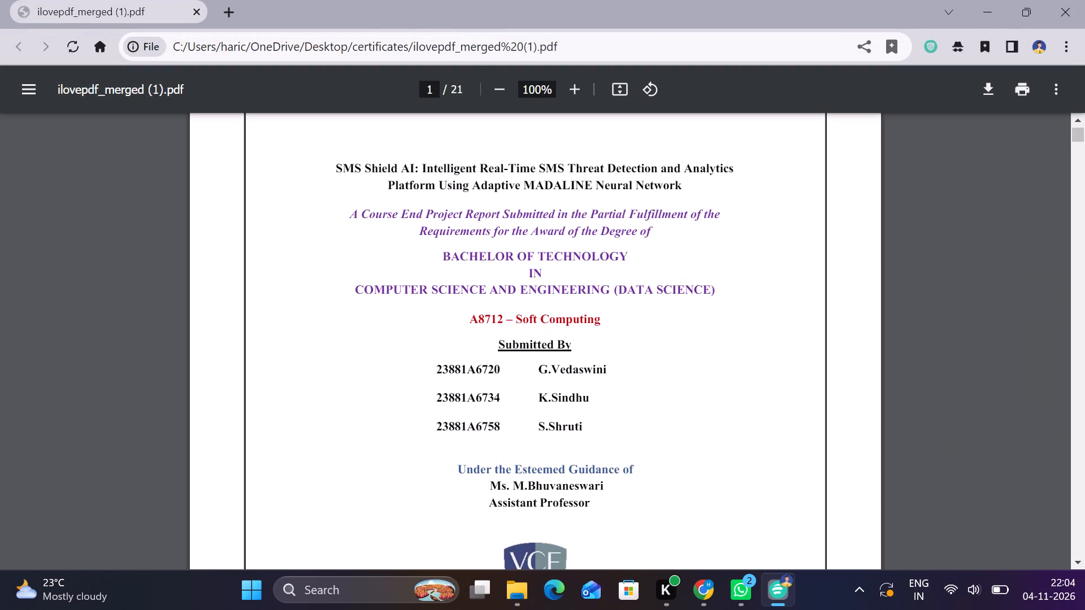
Review the report's cover page, checking the title, team, guide and department details down to its bottom border.
scroll(448, 287, "down", 3)
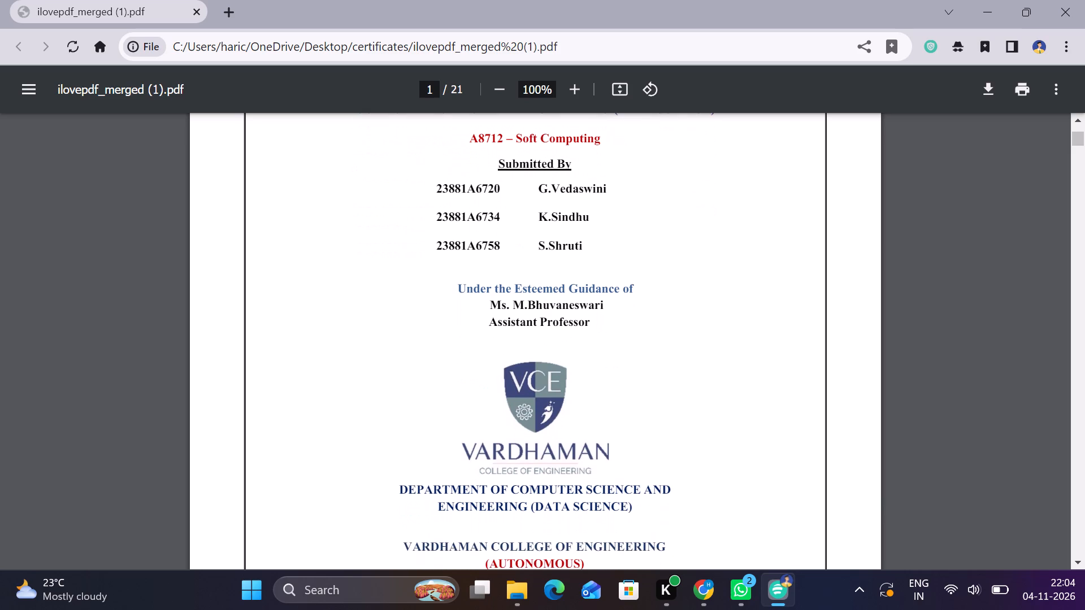
scroll(448, 287, "down", 2)
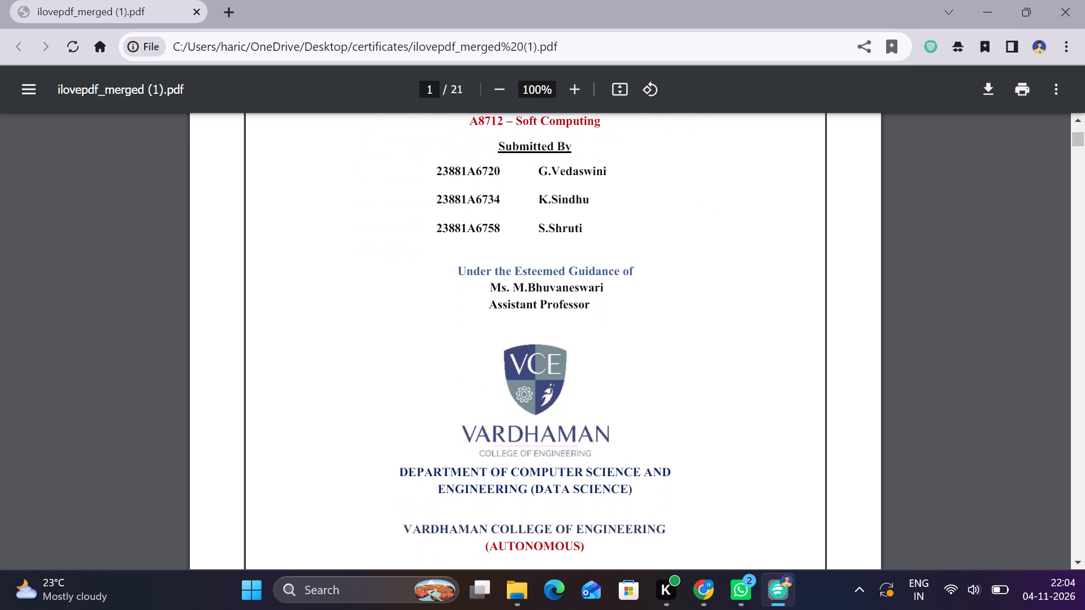
scroll(448, 287, "down", 8)
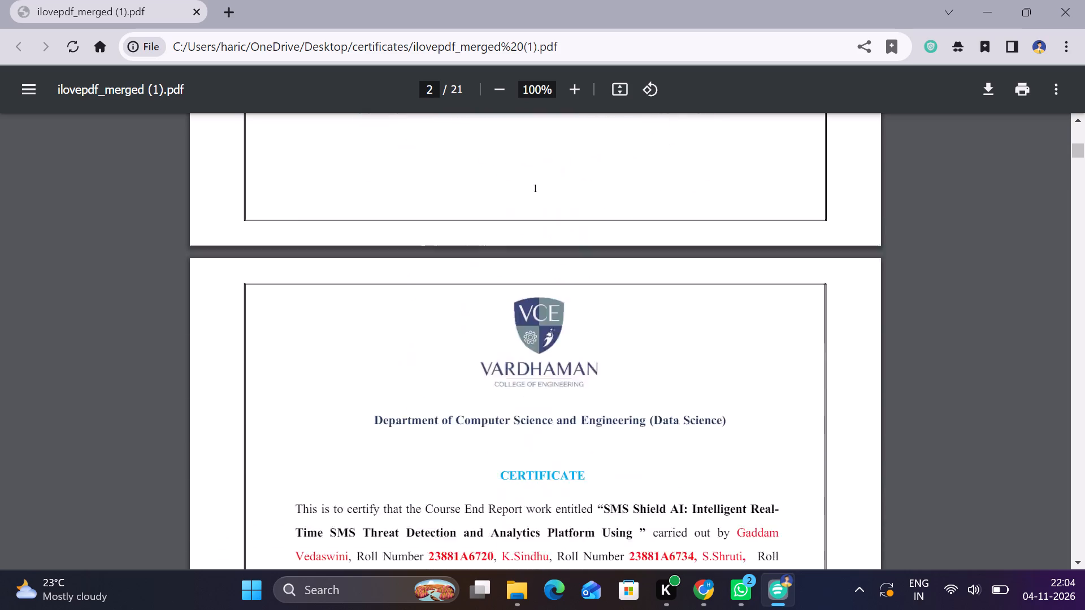
scroll(448, 287, "down", 4)
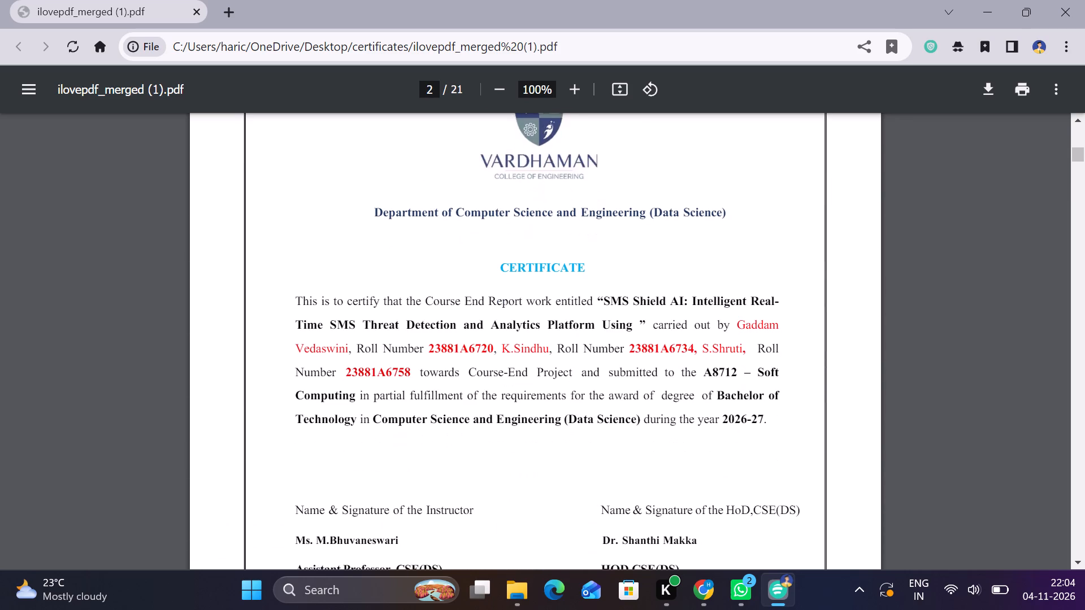
scroll(448, 287, "down", 2)
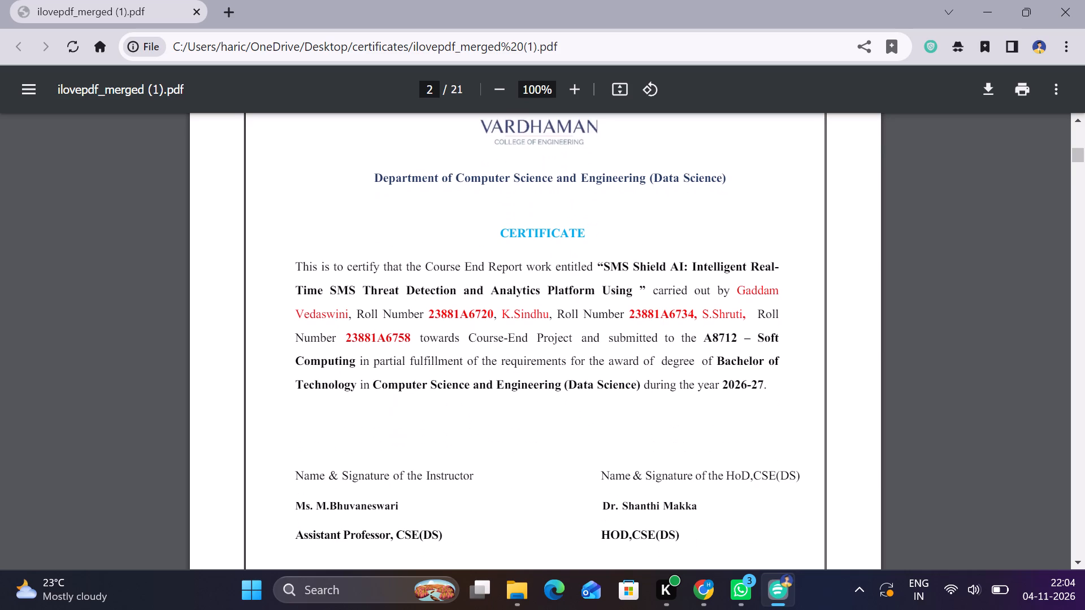